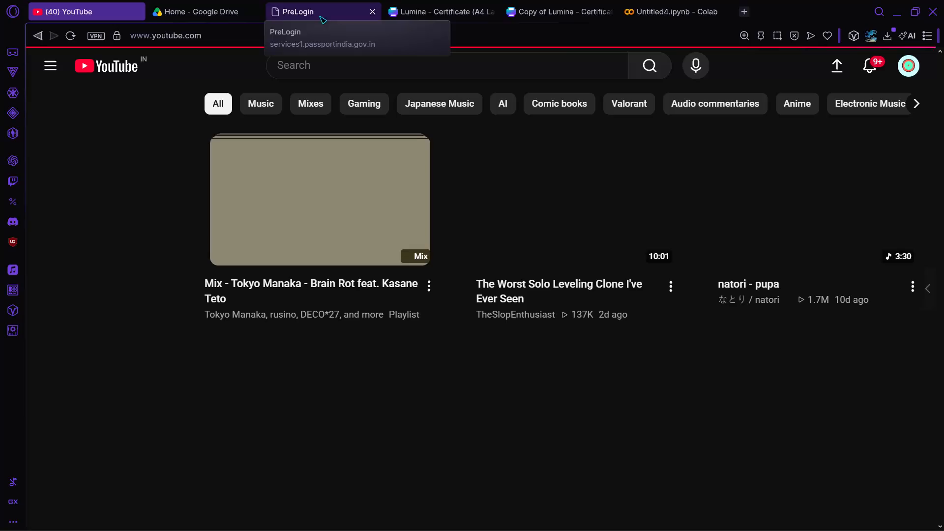
Open the Lumina certificate design and compare it with the Copy of Lumina design.
{"action": "left_click", "coordinate": [438, 4]}
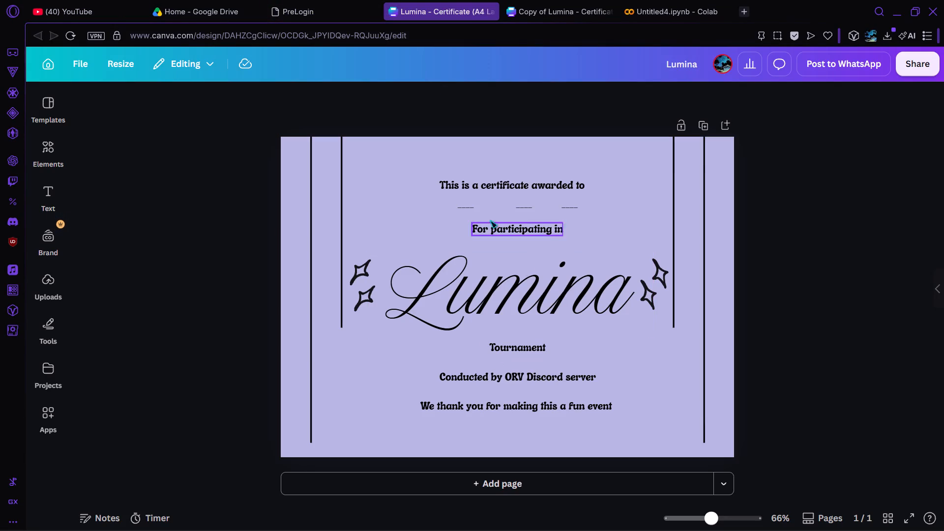
{"action": "left_click", "coordinate": [463, 208]}
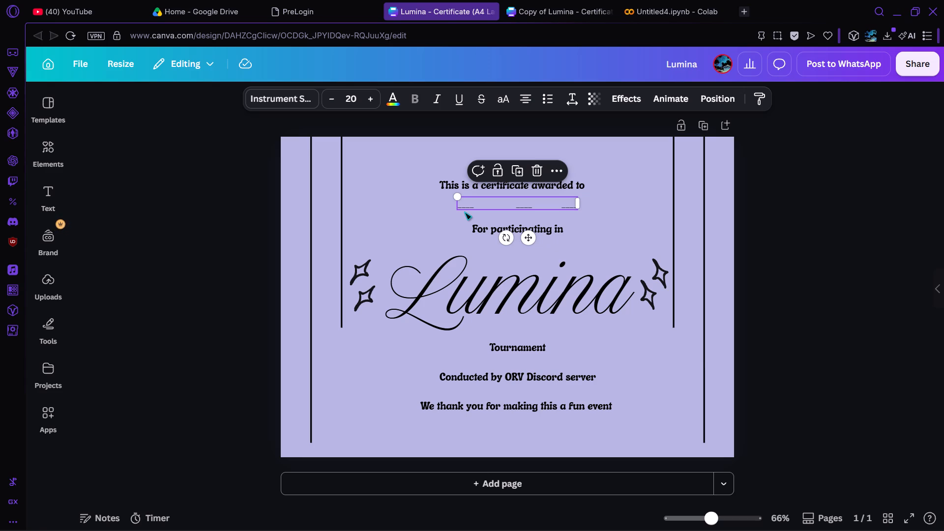
{"action": "left_click", "coordinate": [586, 2]}
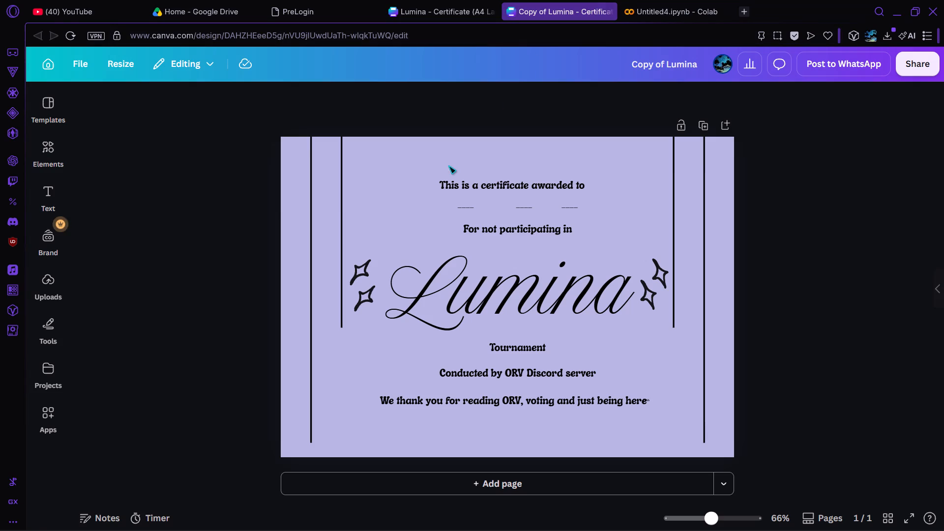
{"action": "left_click", "coordinate": [445, 17]}
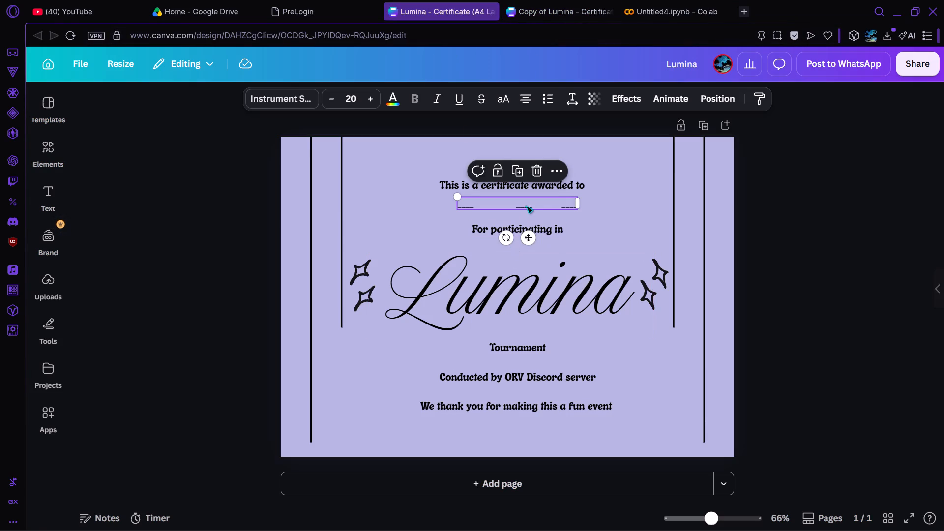
Delete the underscore placeholder text between "This is a certificate awarded to" and "For participating in" on the Lumina certificate.
{"action": "left_click", "coordinate": [527, 202]}
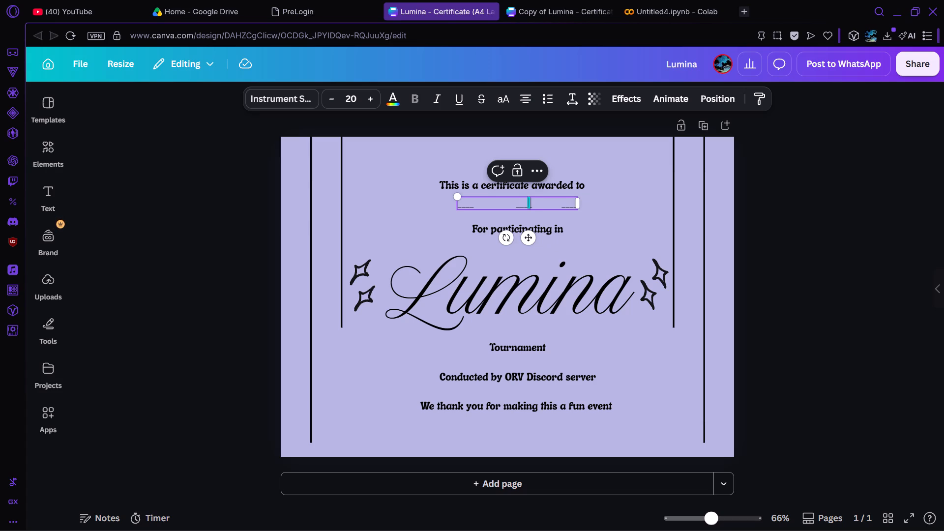
{"action": "left_click", "coordinate": [573, 205]}
{"action": "key", "text": "Right"}
{"action": "key", "text": "BackSpace"}
{"action": "key", "text": "BackSpace"}
{"action": "key", "text": "BackSpace"}
{"action": "key", "text": "BackSpace"}
{"action": "key", "text": "BackSpace"}
{"action": "key", "text": "BackSpace"}
{"action": "key", "text": "BackSpace"}
{"action": "key", "text": "BackSpace"}
{"action": "key", "text": "BackSpace"}
{"action": "key", "text": "BackSpace"}
{"action": "key", "text": "BackSpace"}
{"action": "key", "text": "BackSpace"}
{"action": "key", "text": "BackSpace"}
{"action": "key", "text": "BackSpace"}
{"action": "key", "text": "BackSpace"}
{"action": "key", "text": "BackSpace"}
{"action": "key", "text": "BackSpace"}
{"action": "key", "text": "BackSpace"}
{"action": "key", "text": "BackSpace"}
{"action": "key", "text": "BackSpace"}
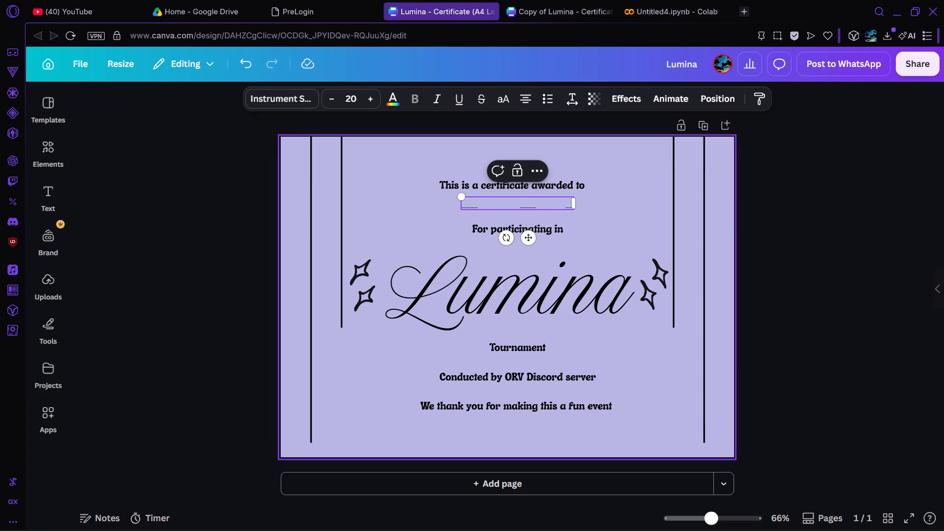
{"action": "key", "text": "BackSpace"}
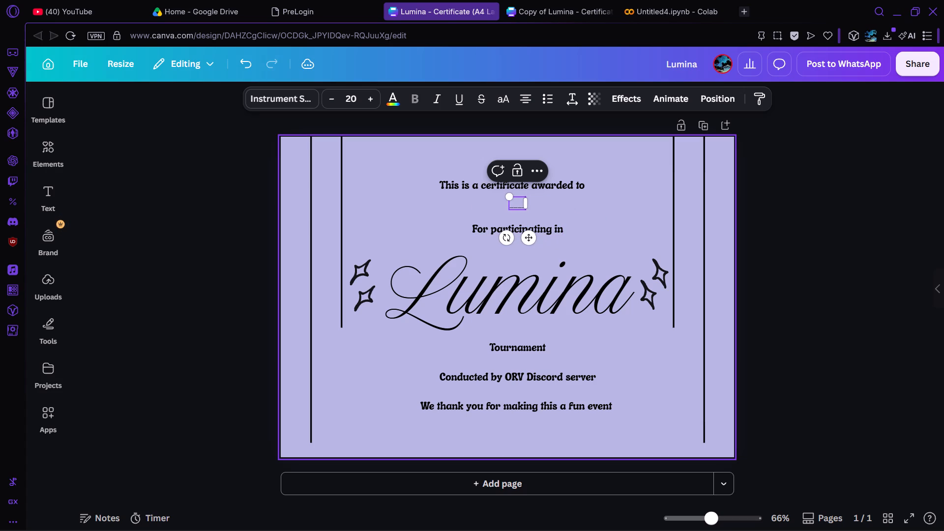
{"action": "key", "text": "BackSpace"}
{"action": "key", "text": "BackSpace"}
{"action": "key", "text": "BackSpace"}
{"action": "key", "text": "BackSpace"}
{"action": "type", "text": "gss"}
{"action": "key", "text": "BackSpace"}
{"action": "key", "text": "BackSpace"}
{"action": "key", "text": "BackSpace"}
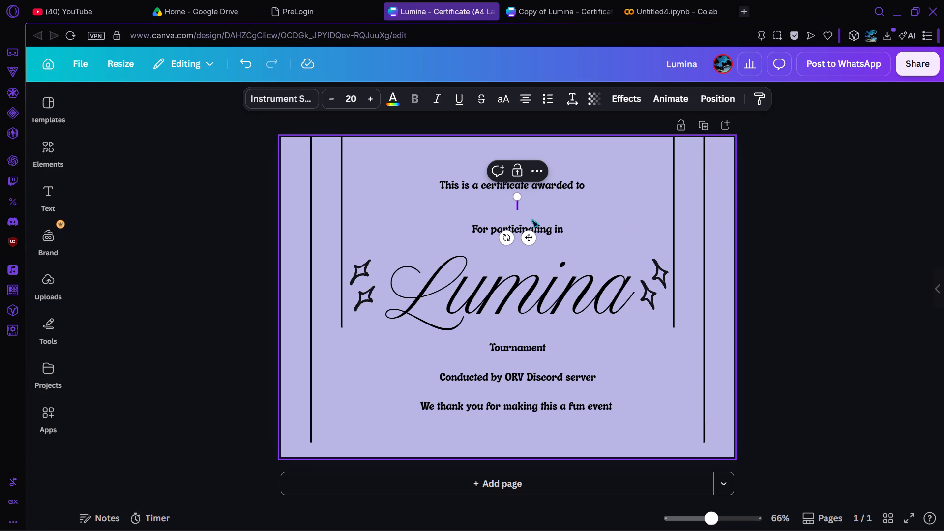
{"action": "left_click", "coordinate": [553, 185]}
{"action": "left_click", "coordinate": [515, 197]}
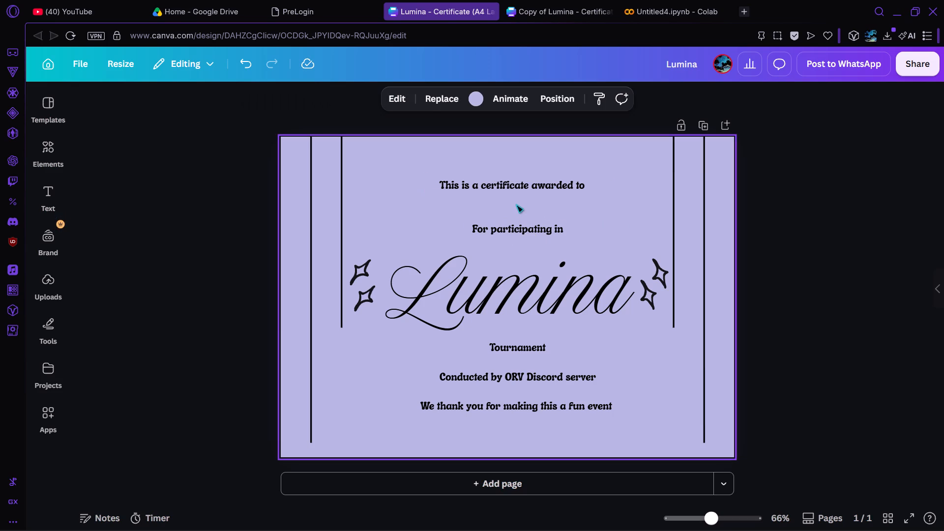
{"action": "left_click", "coordinate": [516, 204]}
Duplicate the "This is a certificate awarded to" line and place the copy centred directly above "For participating in".
{"action": "left_click", "coordinate": [524, 188]}
{"action": "left_click", "coordinate": [515, 155]}
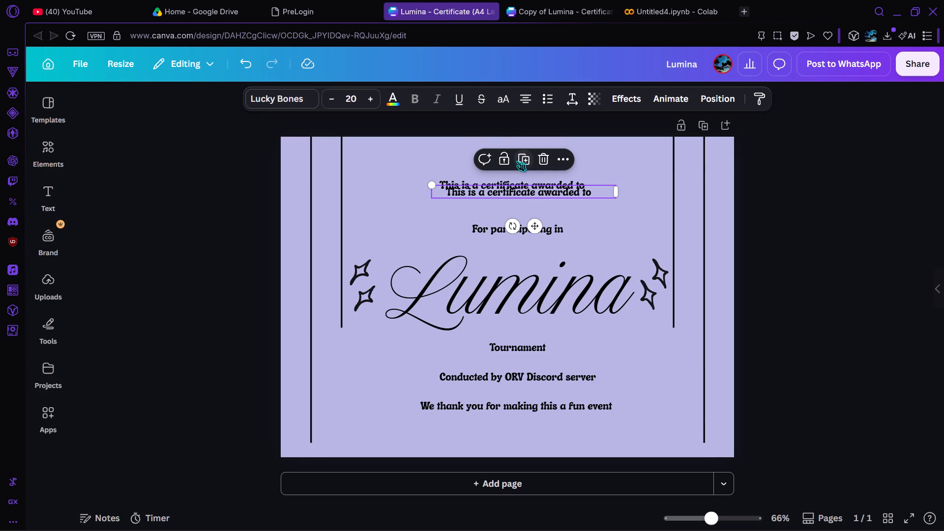
{"action": "left_click_drag", "start_coordinate": [536, 228], "coordinate": [531, 241]}
Replace the duplicated line's text with the recipient name "Kiana".
{"action": "left_click", "coordinate": [533, 204]}
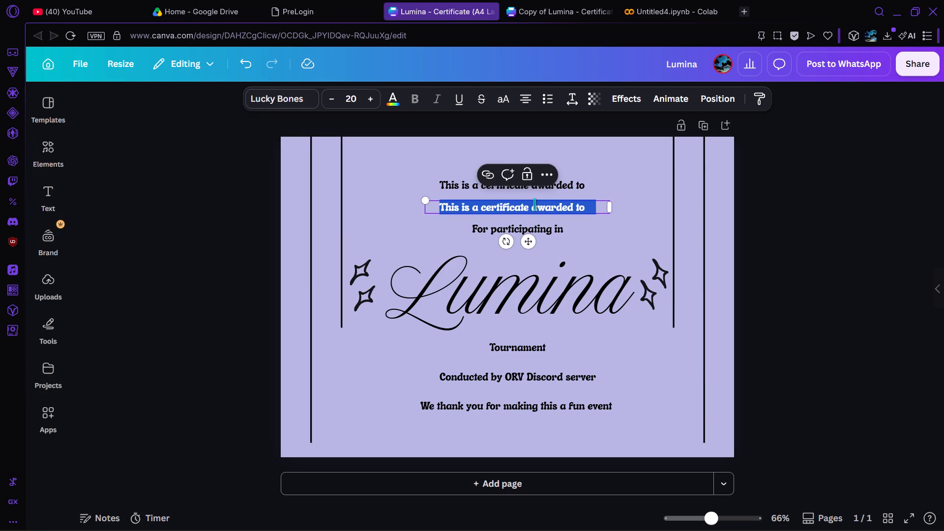
{"action": "type", "text": "Kiana"}
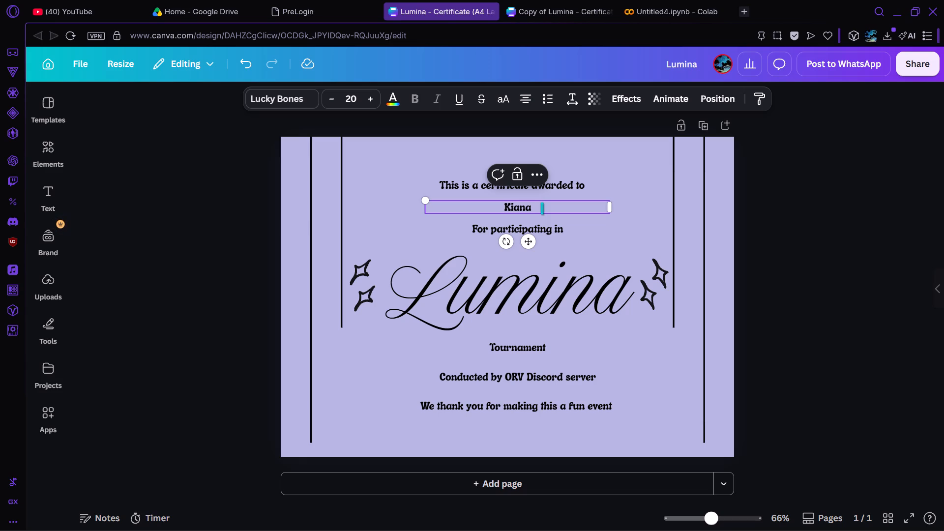
{"action": "left_click", "coordinate": [826, 188]}
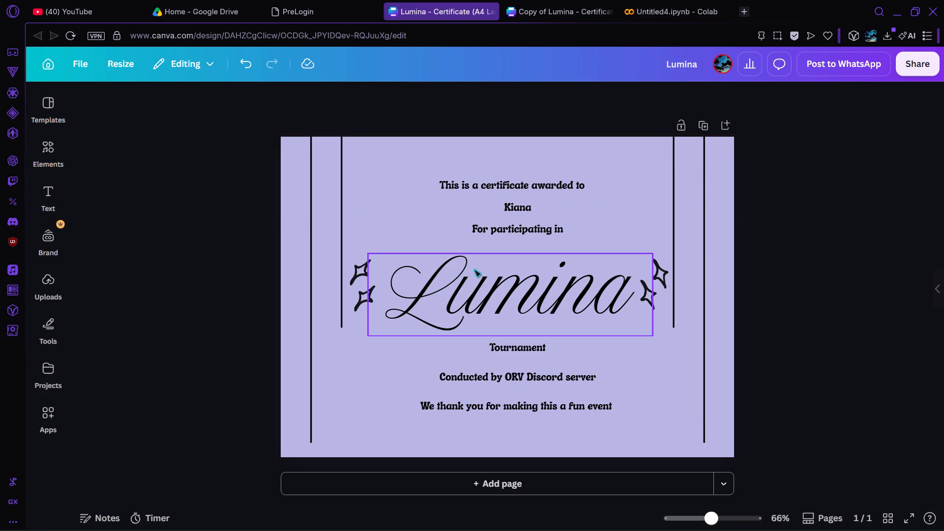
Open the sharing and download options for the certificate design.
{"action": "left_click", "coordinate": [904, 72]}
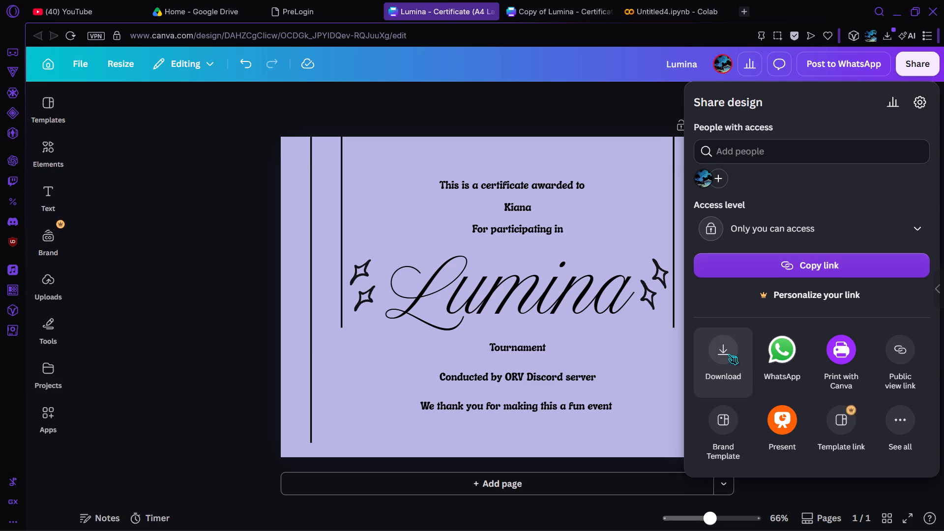
{"action": "key", "text": "alt+super+space"}
{"action": "type", "text": "i have a s"}
{"action": "key", "text": "BackSpace"}
{"action": "type", "text": "certificate template f"}
{"action": "key", "text": "BackSpace"}
{"action": "type", "text": "in canva now d"}
{"action": "key", "text": "BackSpace"}
{"action": "type", "text": "how di"}
{"action": "key", "text": "space"}
{"action": "key", "text": "BackSpace"}
{"action": "key", "text": "BackSpace"}
{"action": "type", "text": "o i"}
{"action": "key", "text": "space"}
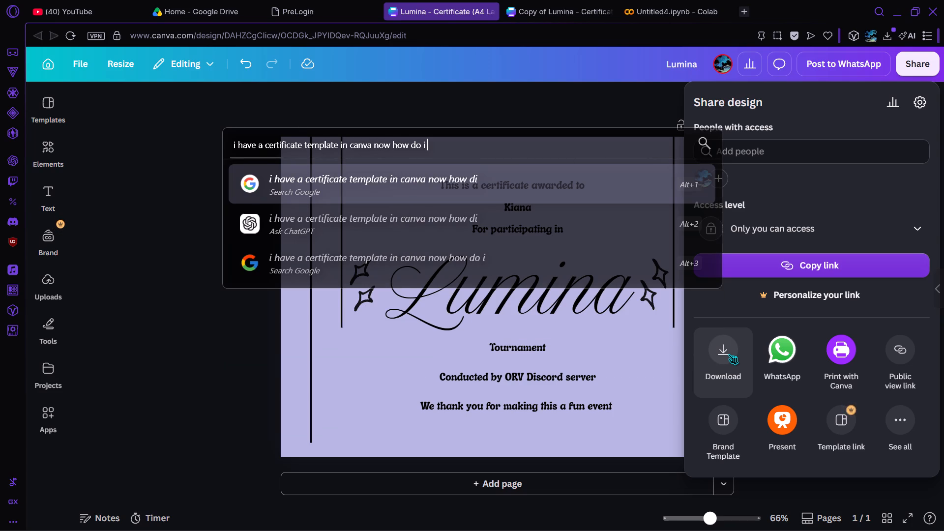
{"action": "type", "text": "batch b"}
{"action": "key", "text": "BackSpace"}
{"action": "type", "text": "creat"}
{"action": "key", "text": "space"}
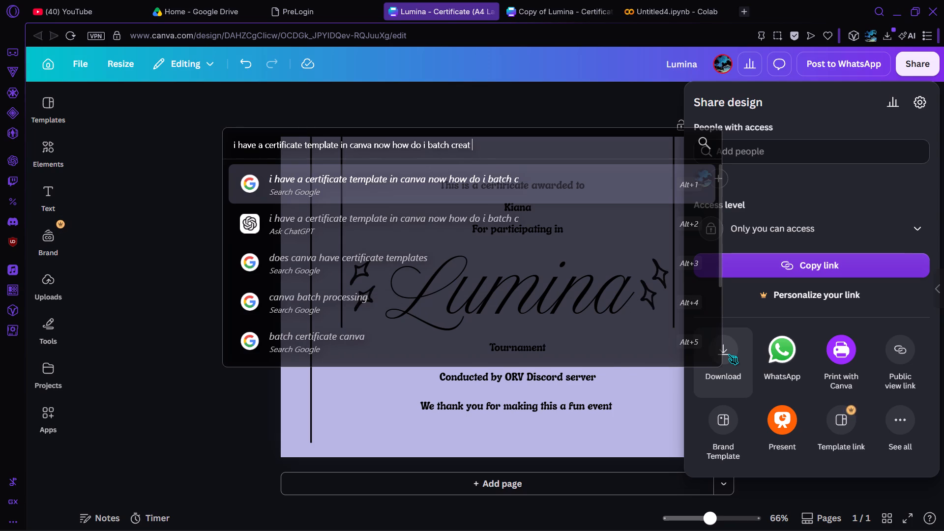
{"action": "key", "text": "BackSpace"}
{"action": "type", "text": "e"}
{"action": "key", "text": "space"}
{"action": "type", "text": "cerit"}
{"action": "key", "text": "BackSpace"}
{"action": "key", "text": "i"}
{"action": "key", "text": "BackSpace"}
{"action": "key", "text": "BackSpace"}
{"action": "type", "text": "tificates?"}
{"action": "key", "text": "BackSpace"}
{"action": "key", "text": "space"}
{"action": "type", "text": "fo"}
{"action": "key", "text": "BackSpace"}
{"action": "type", "text": "rom it?"}
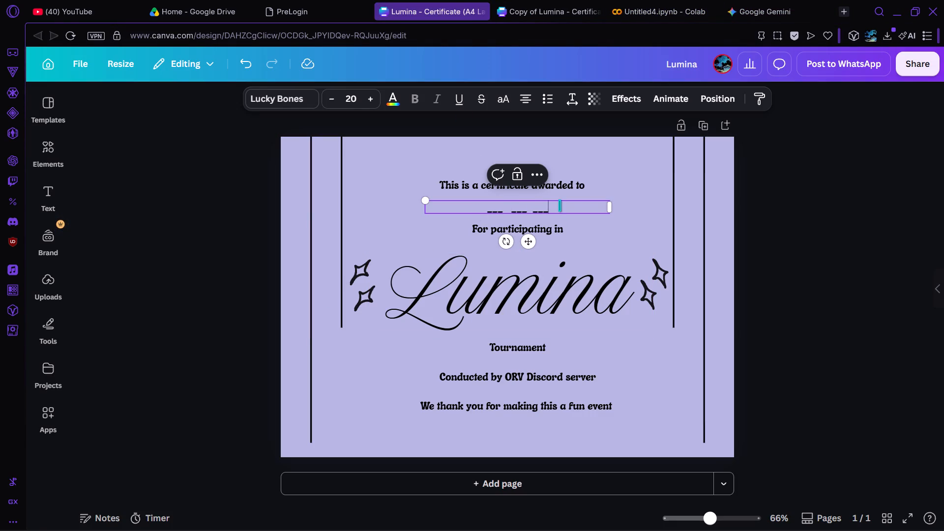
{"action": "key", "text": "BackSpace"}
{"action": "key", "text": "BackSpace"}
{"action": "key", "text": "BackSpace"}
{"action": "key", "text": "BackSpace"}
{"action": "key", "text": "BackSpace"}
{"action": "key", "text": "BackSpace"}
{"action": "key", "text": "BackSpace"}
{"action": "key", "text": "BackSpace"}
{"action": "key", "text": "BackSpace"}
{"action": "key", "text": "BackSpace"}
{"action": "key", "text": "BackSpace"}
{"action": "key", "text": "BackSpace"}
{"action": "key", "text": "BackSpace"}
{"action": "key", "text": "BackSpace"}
{"action": "type", "text": "kiana"}
{"action": "key", "text": "BackSpace"}
{"action": "key", "text": "BackSpace"}
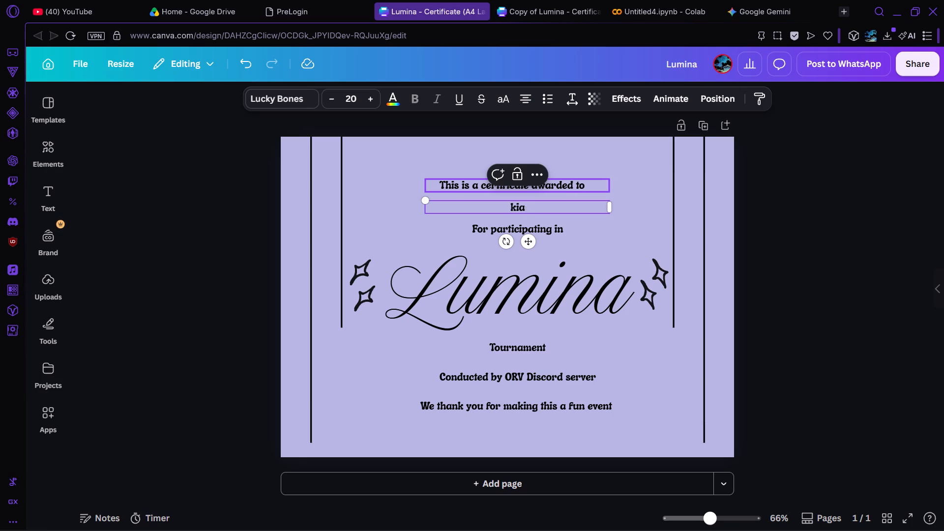
{"action": "key", "text": "BackSpace"}
{"action": "key", "text": "BackSpace"}
{"action": "key", "text": "BackSpace"}
{"action": "type", "text": "Kiana"}
Download the certificate made out to Kiana as a PNG.
{"action": "left_click", "coordinate": [917, 65]}
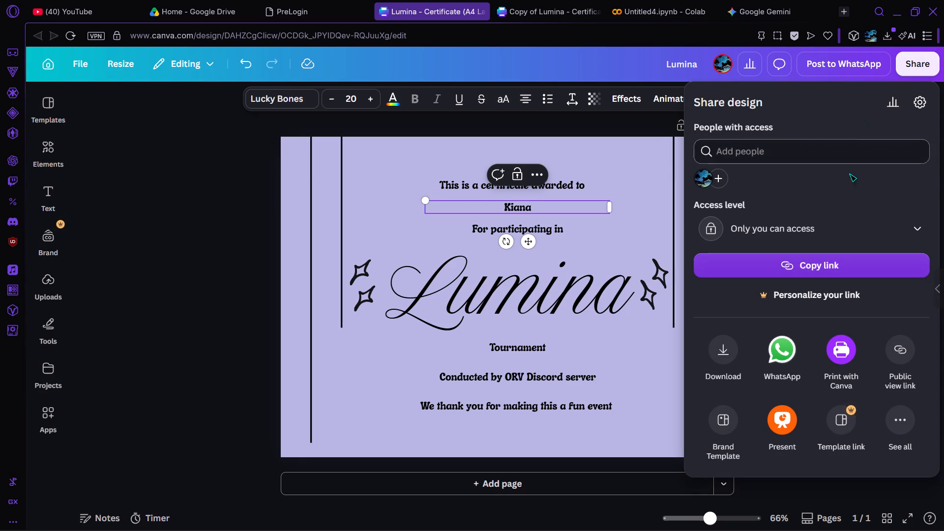
{"action": "left_click", "coordinate": [718, 356]}
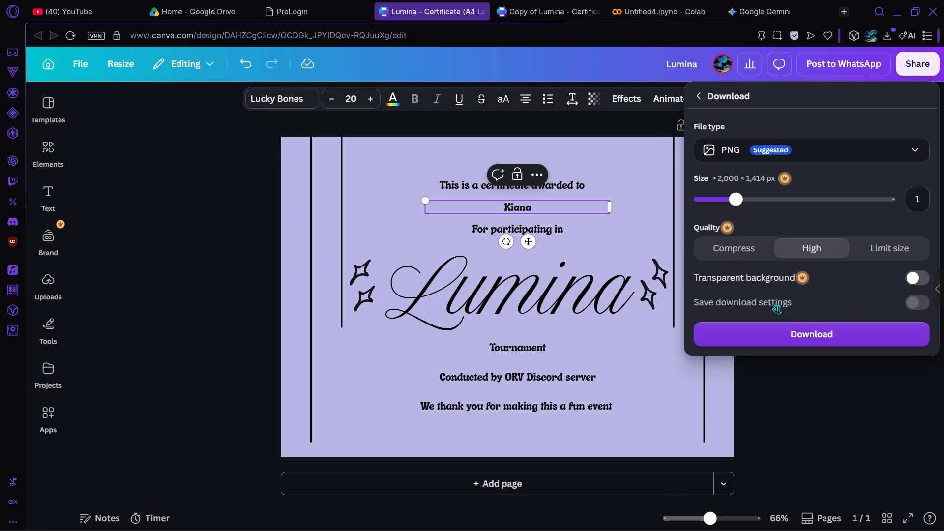
{"action": "left_click", "coordinate": [778, 330]}
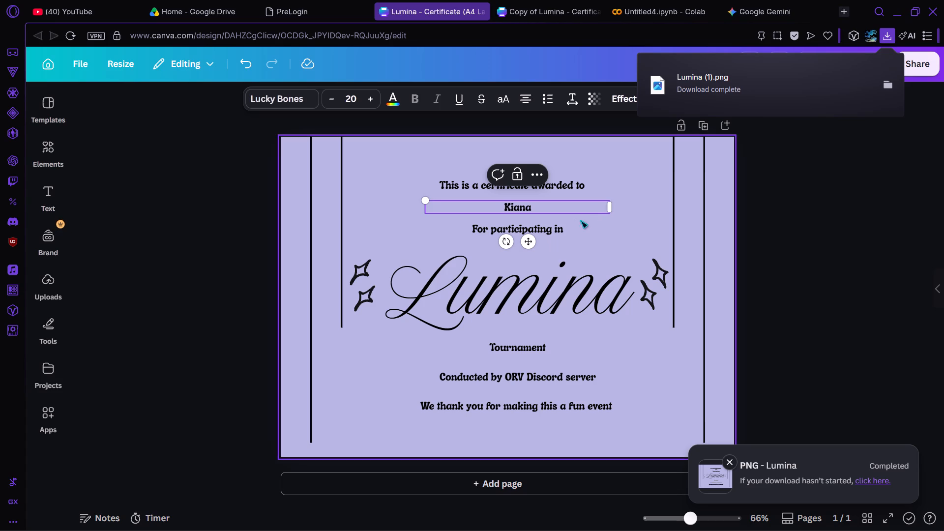
Replace the recipient name on the Lumina certificate with "Reem".
{"action": "double_click", "coordinate": [543, 211]}
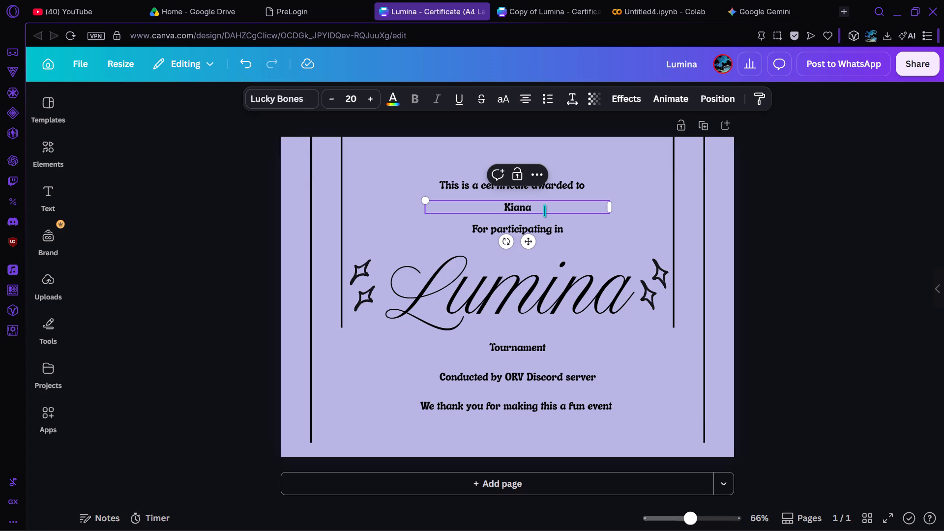
{"action": "key", "text": "BackSpace"}
{"action": "key", "text": "BackSpace"}
{"action": "key", "text": "BackSpace"}
{"action": "key", "text": "BackSpace"}
{"action": "key", "text": "BackSpace"}
{"action": "type", "text": "Reem"}
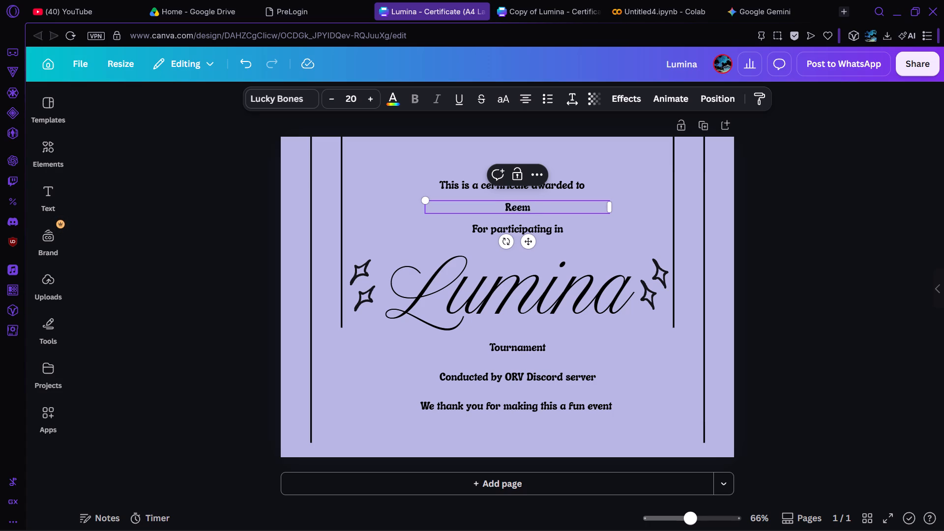
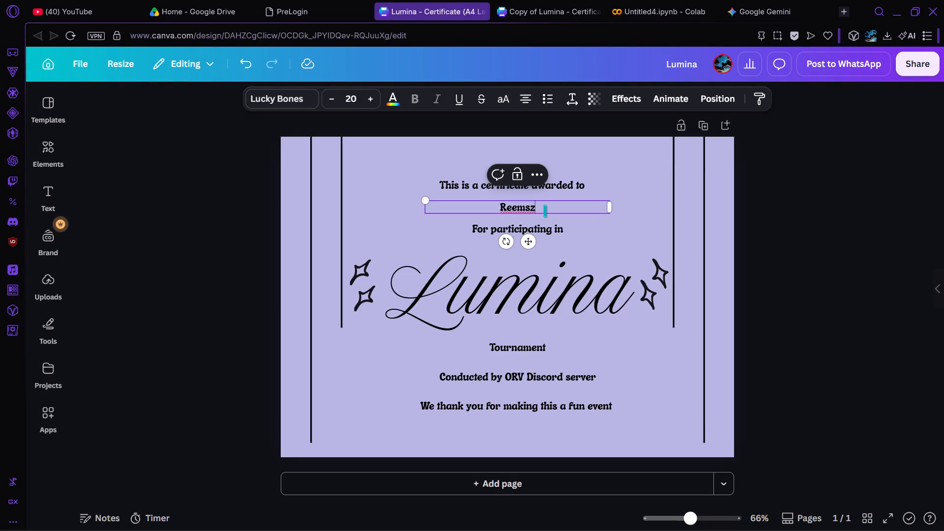
Download the certificate made out to Reemsz as a PNG.
{"action": "left_click", "coordinate": [905, 61]}
{"action": "left_click", "coordinate": [731, 347]}
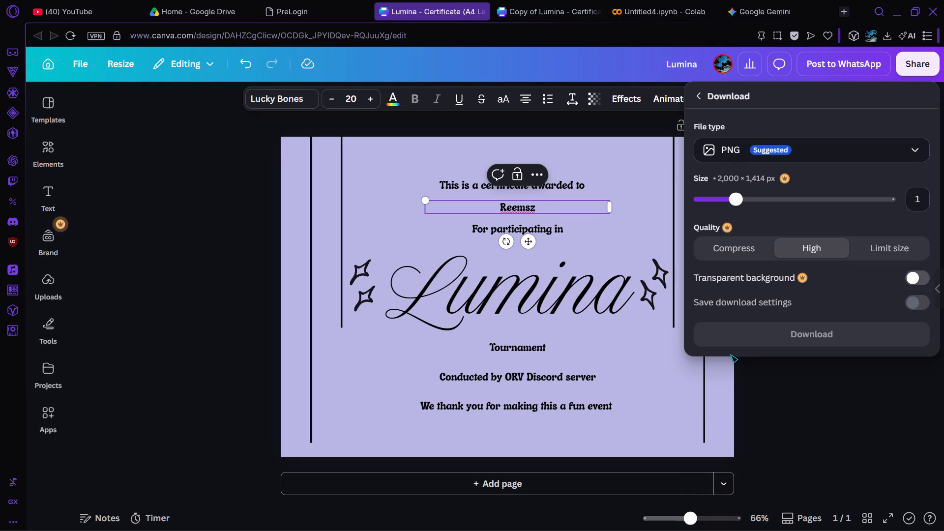
{"action": "left_click", "coordinate": [794, 338]}
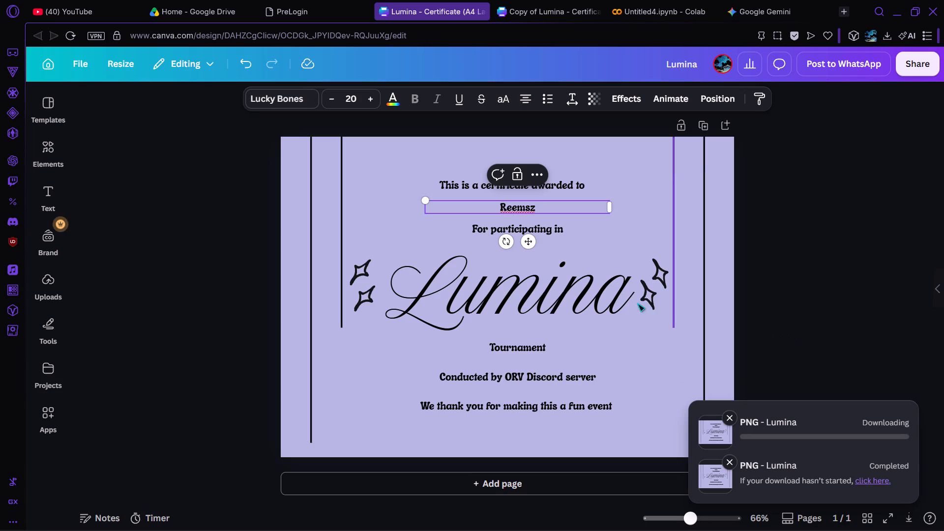
{"action": "left_click", "coordinate": [541, 206]}
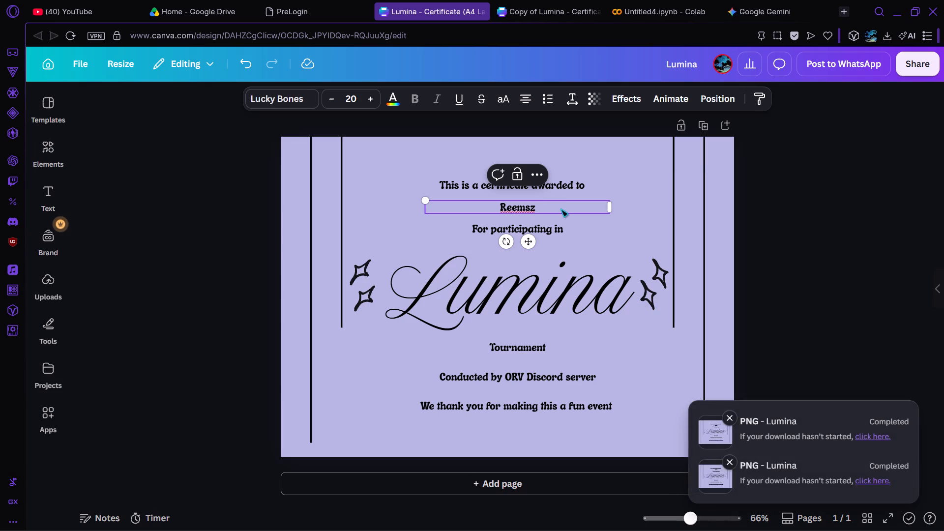
{"action": "left_click", "coordinate": [557, 205]}
{"action": "double_click", "coordinate": [549, 206]}
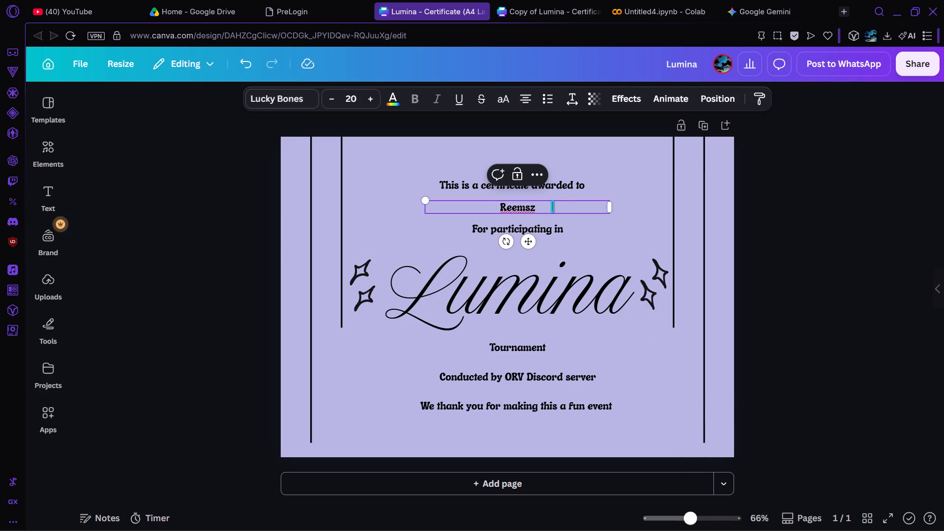
{"action": "key", "text": "BackSpace"}
{"action": "key", "text": "BackSpace"}
{"action": "key", "text": "BackSpace"}
{"action": "key", "text": "BackSpace"}
{"action": "key", "text": "BackSpace"}
{"action": "key", "text": "BackSpace"}
{"action": "type", "text": "Its"}
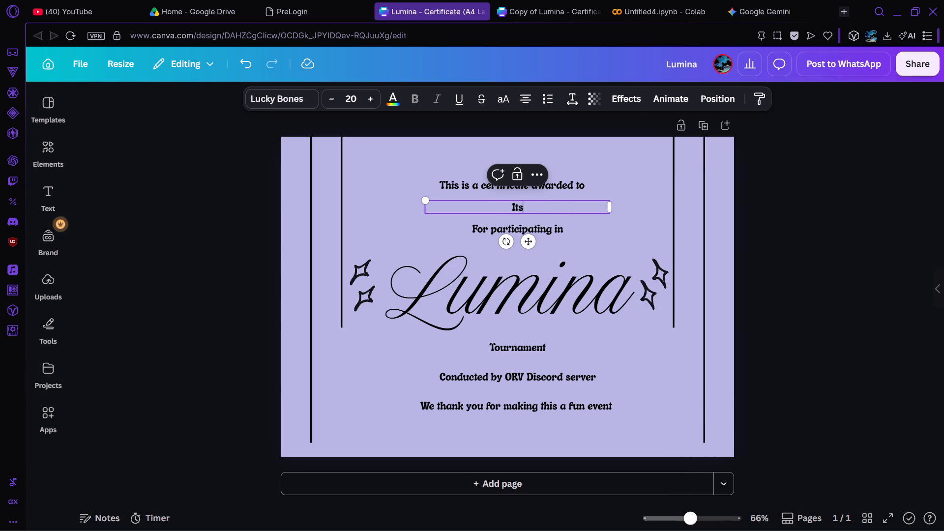
{"action": "key", "text": "shift+underscore"}
{"action": "type", "text": "yousif"}
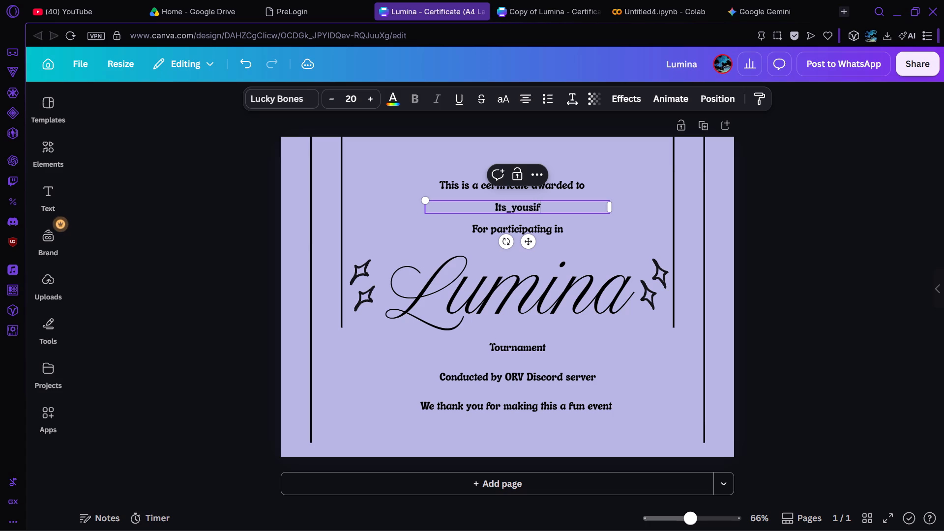
{"action": "key", "text": "y"}
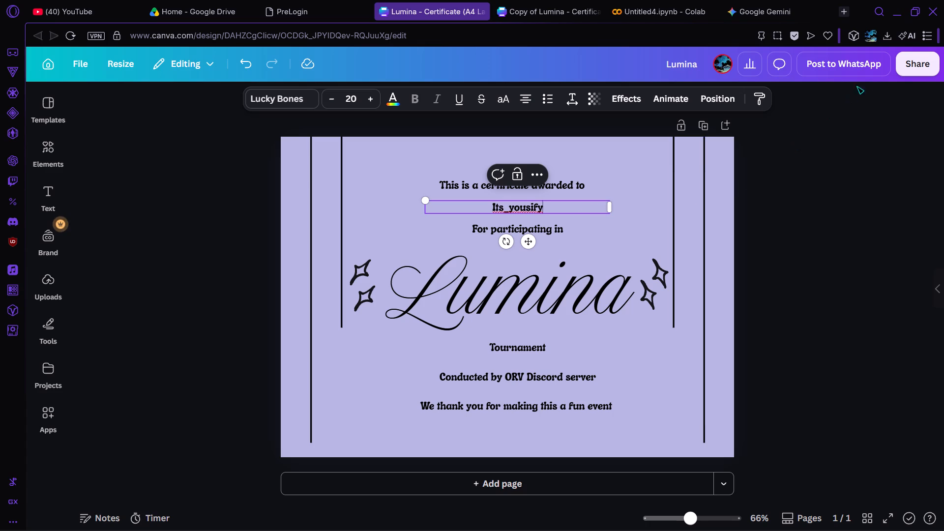
{"action": "left_click", "coordinate": [900, 64]}
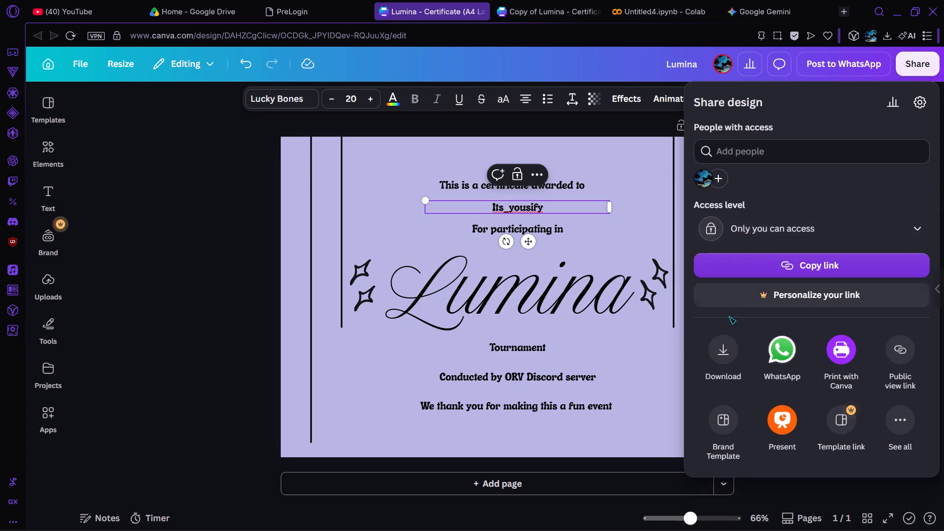
{"action": "left_click", "coordinate": [724, 342]}
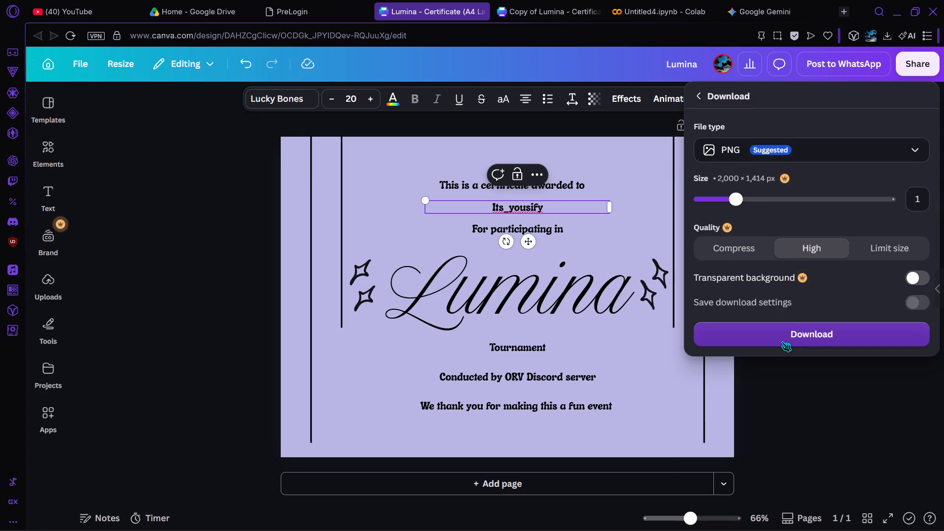
{"action": "left_click", "coordinate": [782, 342]}
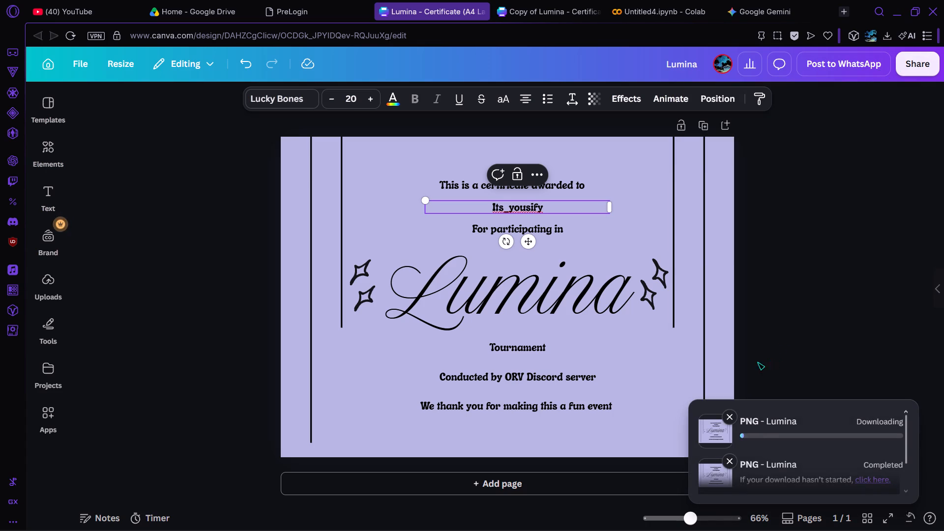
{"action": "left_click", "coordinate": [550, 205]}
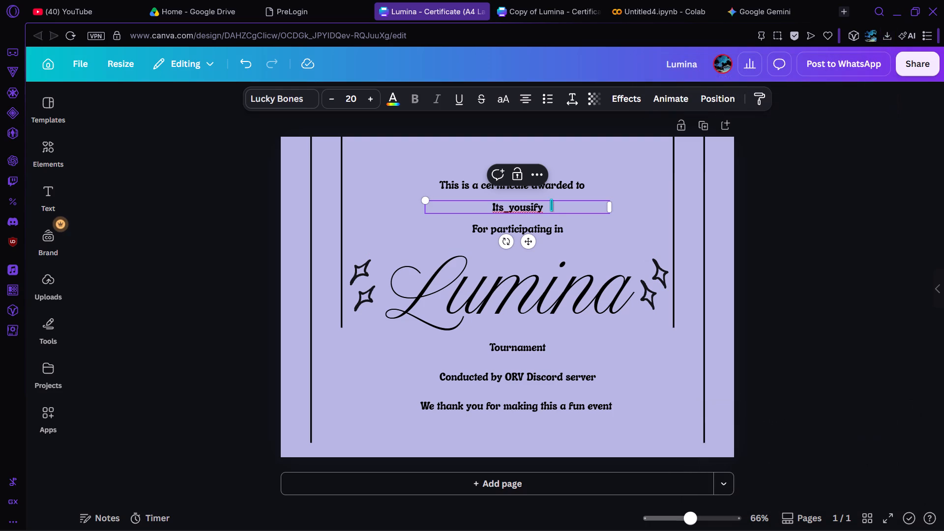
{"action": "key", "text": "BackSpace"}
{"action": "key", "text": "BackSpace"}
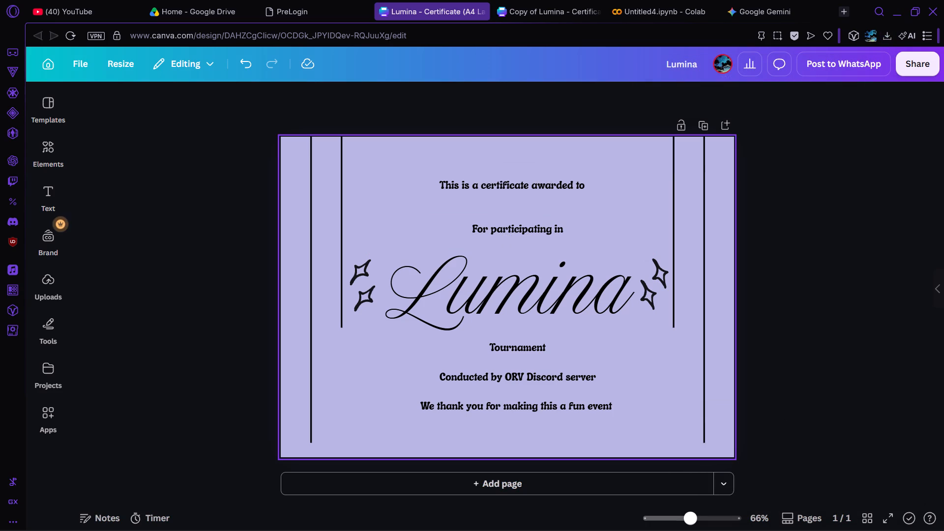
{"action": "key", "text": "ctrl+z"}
Replace the recipient name on the Lumina certificate with "scr3lence".
{"action": "double_click", "coordinate": [543, 210]}
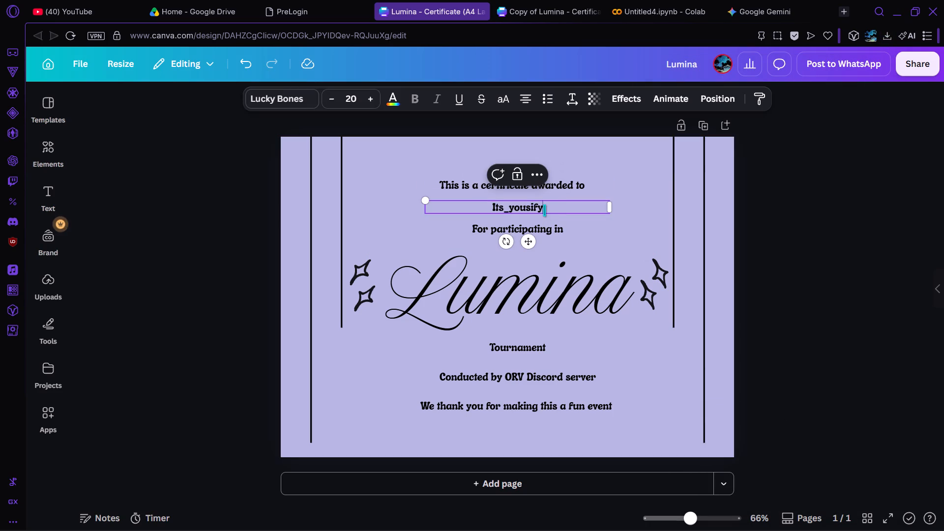
{"action": "left_click", "coordinate": [543, 210]}
{"action": "key", "text": "ctrl+a"}
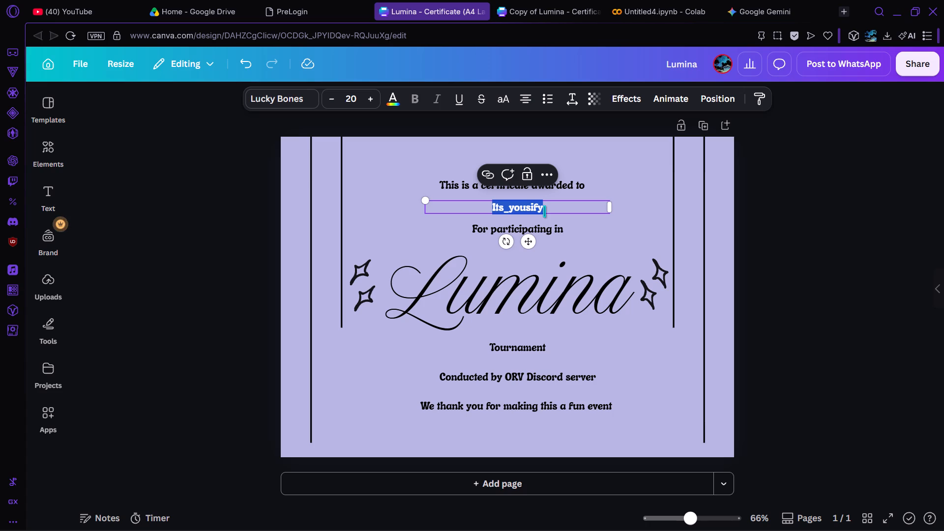
{"action": "type", "text": "scr3"}
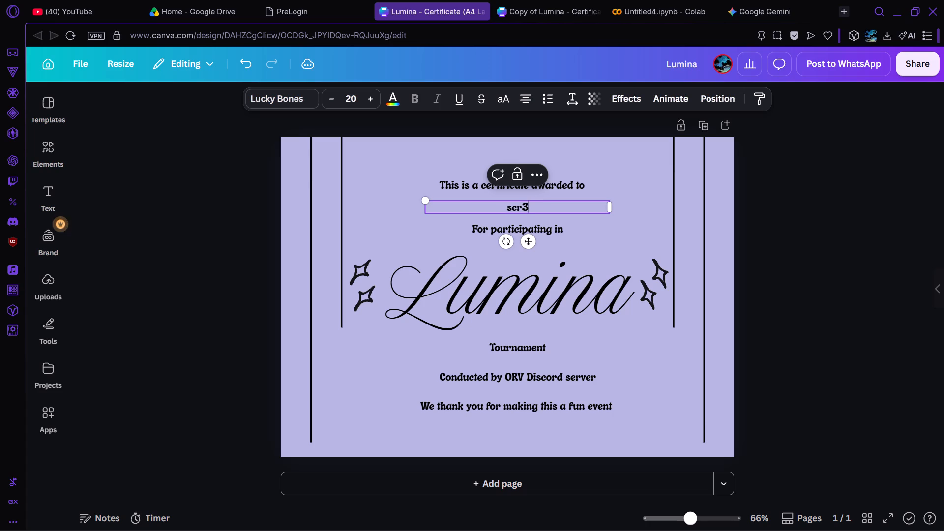
{"action": "type", "text": "lene"}
{"action": "key", "text": "BackSpace"}
{"action": "type", "text": "ce"}
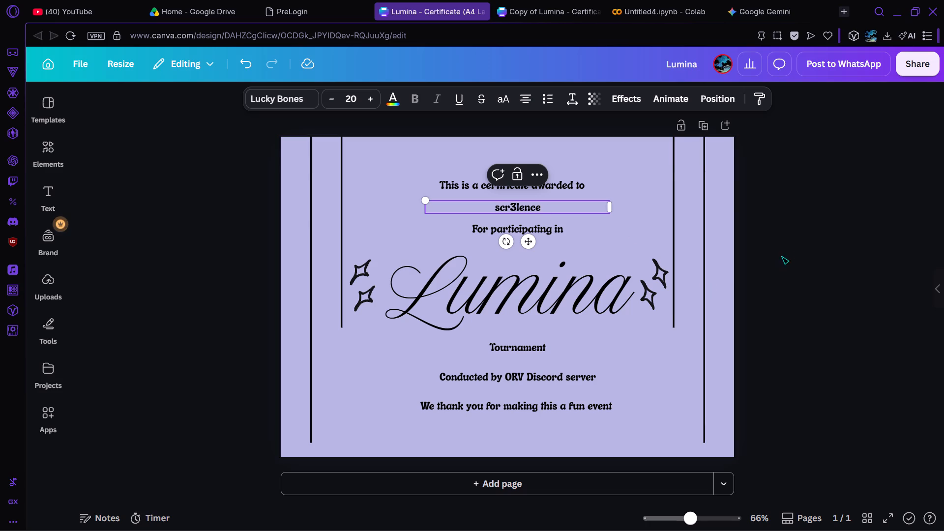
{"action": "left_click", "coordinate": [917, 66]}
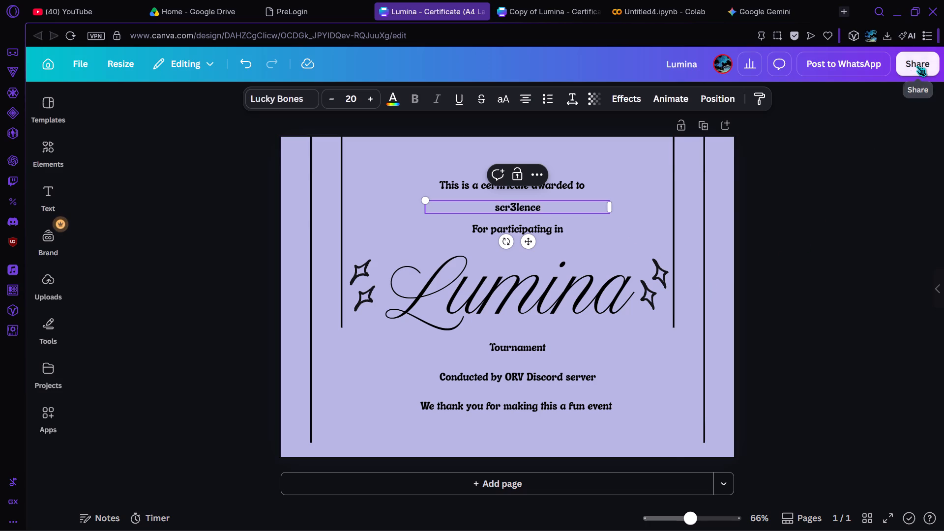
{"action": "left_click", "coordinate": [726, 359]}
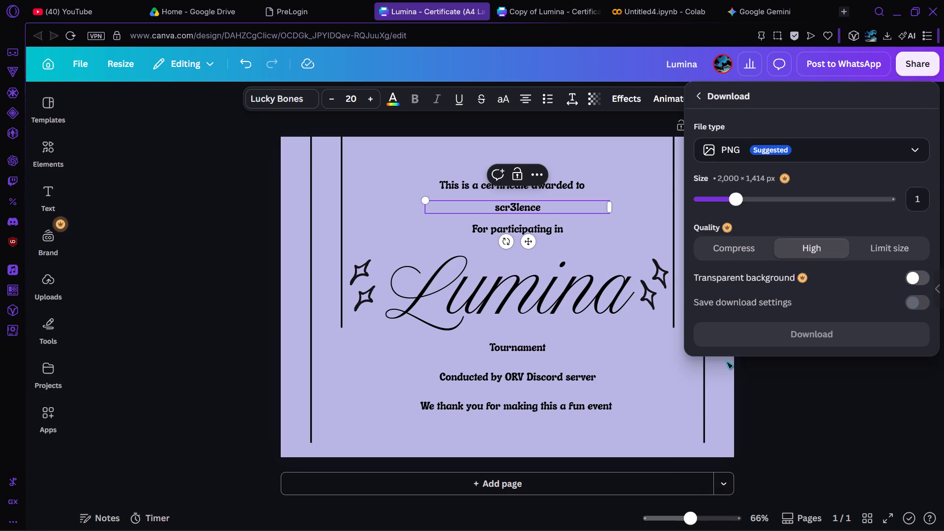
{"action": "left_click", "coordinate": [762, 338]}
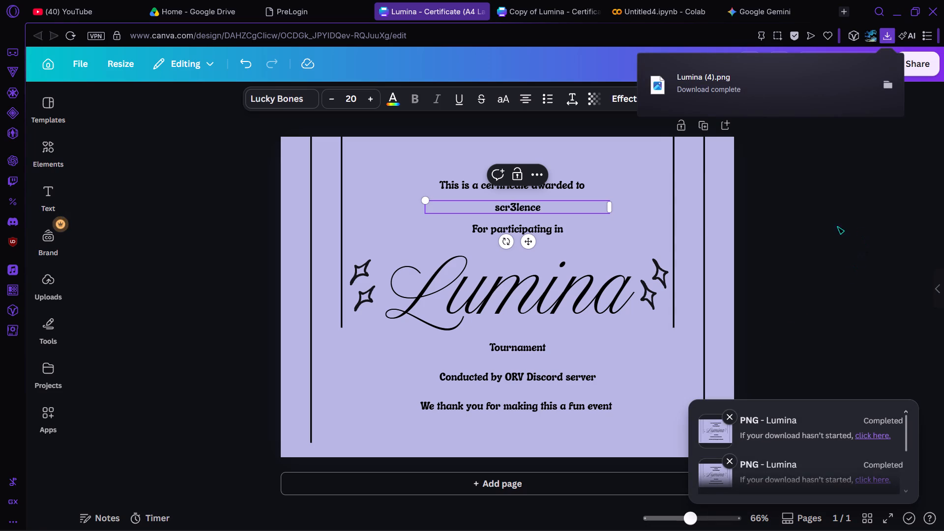
Append a capital "A" to the recipient name on the certificate.
{"action": "left_click", "coordinate": [567, 206]}
{"action": "double_click", "coordinate": [567, 206]}
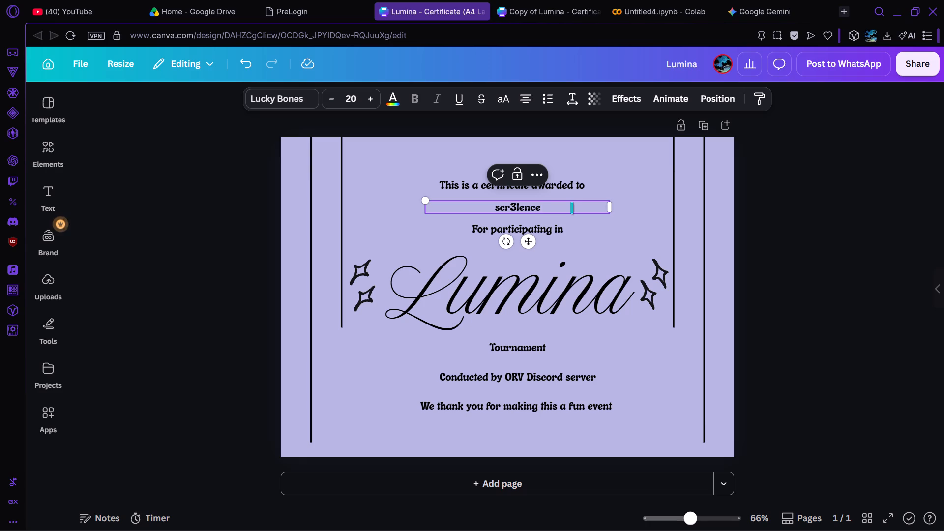
{"action": "key", "text": "shift+a"}
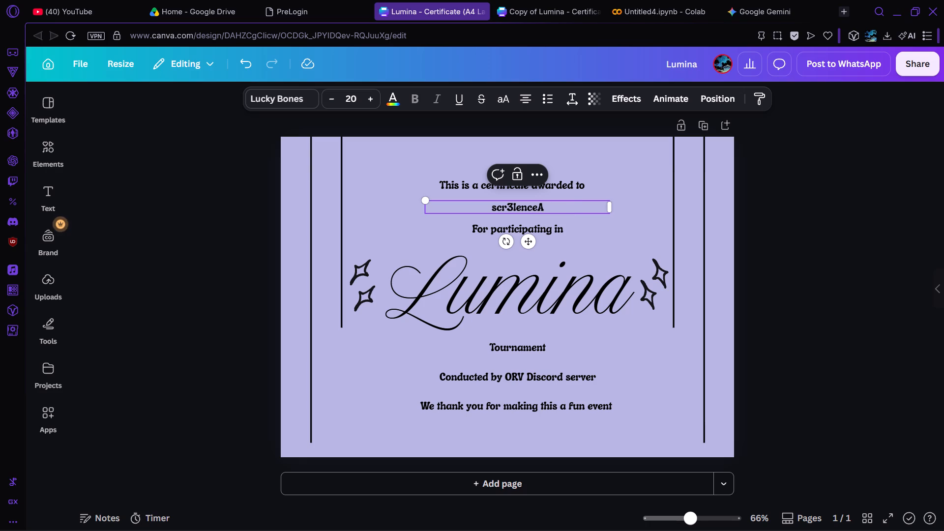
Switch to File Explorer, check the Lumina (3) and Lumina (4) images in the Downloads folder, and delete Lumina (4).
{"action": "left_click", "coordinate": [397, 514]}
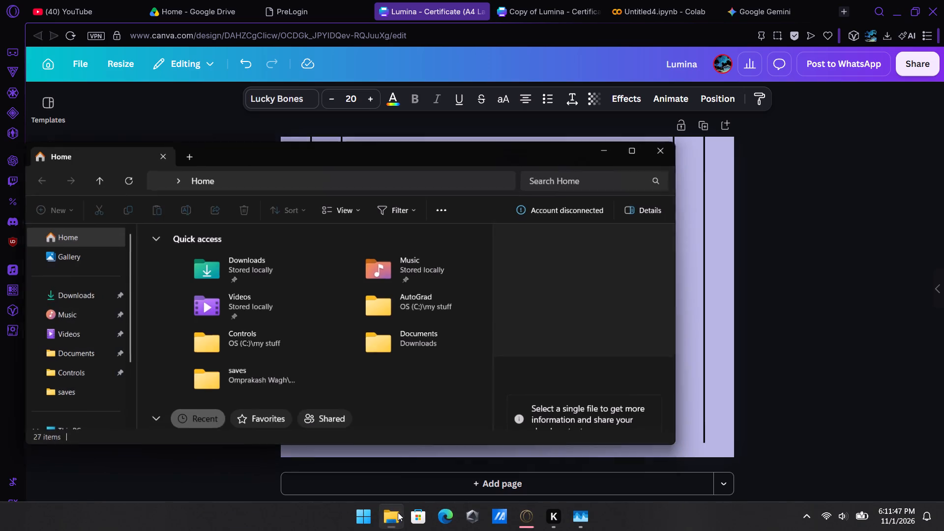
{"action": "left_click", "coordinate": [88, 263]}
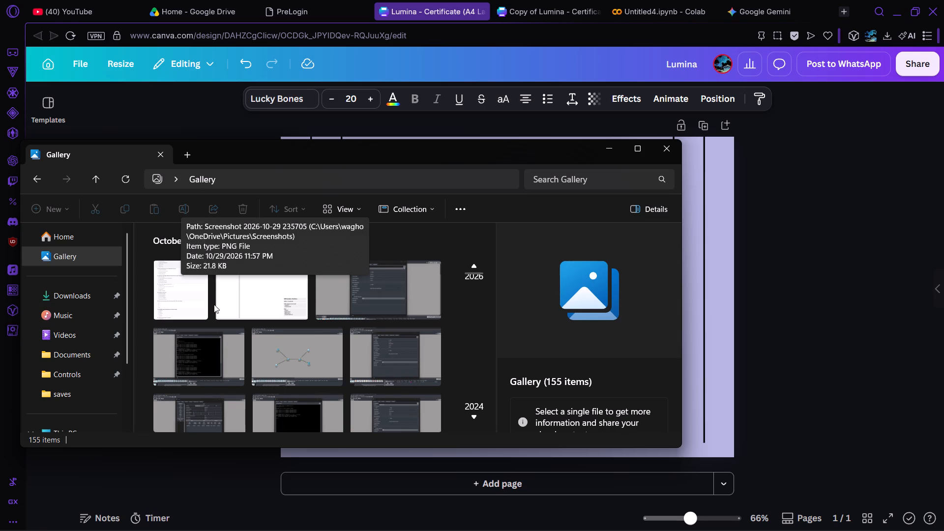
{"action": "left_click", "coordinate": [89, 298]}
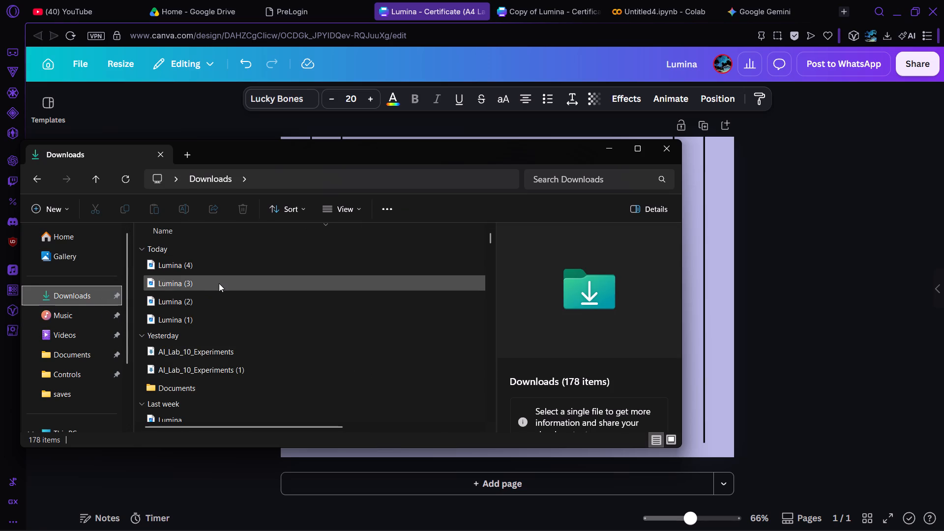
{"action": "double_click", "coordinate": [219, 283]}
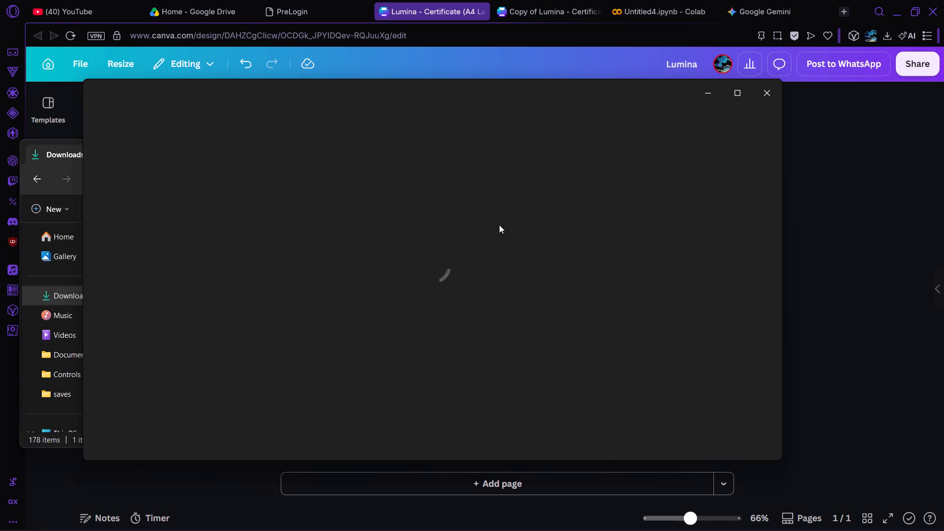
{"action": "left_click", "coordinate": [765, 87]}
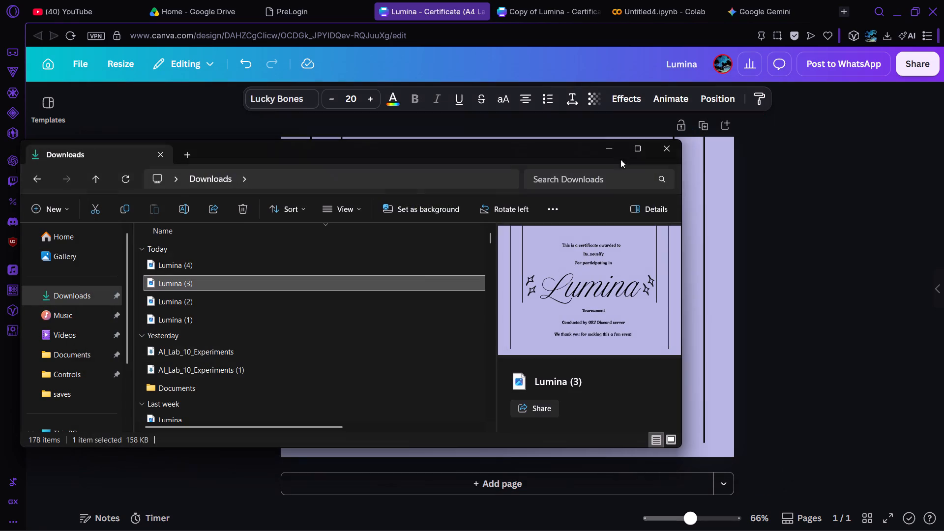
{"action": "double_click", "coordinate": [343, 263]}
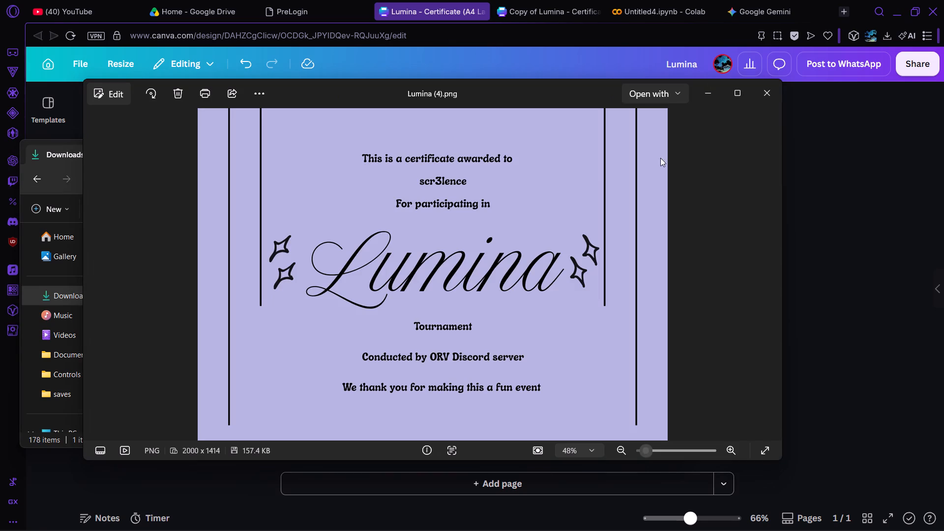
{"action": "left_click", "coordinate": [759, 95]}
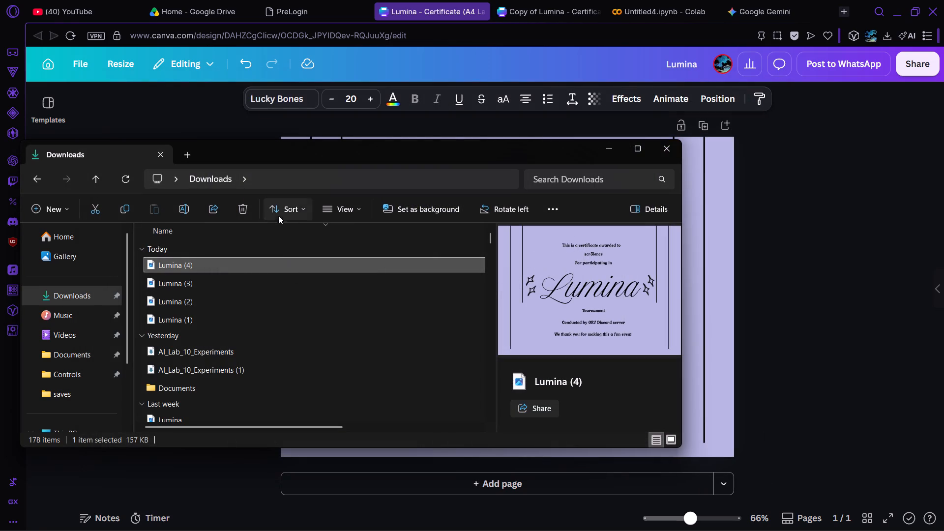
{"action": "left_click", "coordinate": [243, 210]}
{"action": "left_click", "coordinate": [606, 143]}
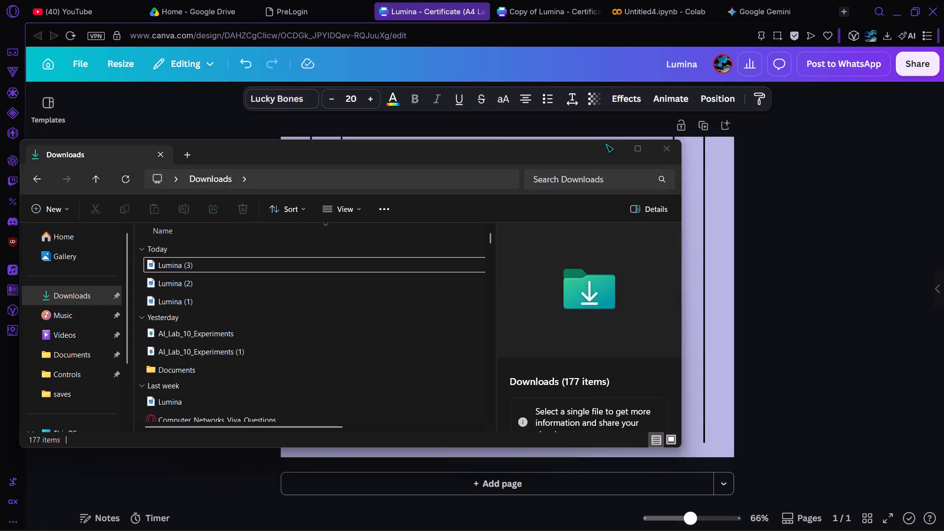
Return to the certificate design and capitalize the recipient name's first letter so it reads "Scr3lenceA".
{"action": "left_click", "coordinate": [496, 209]}
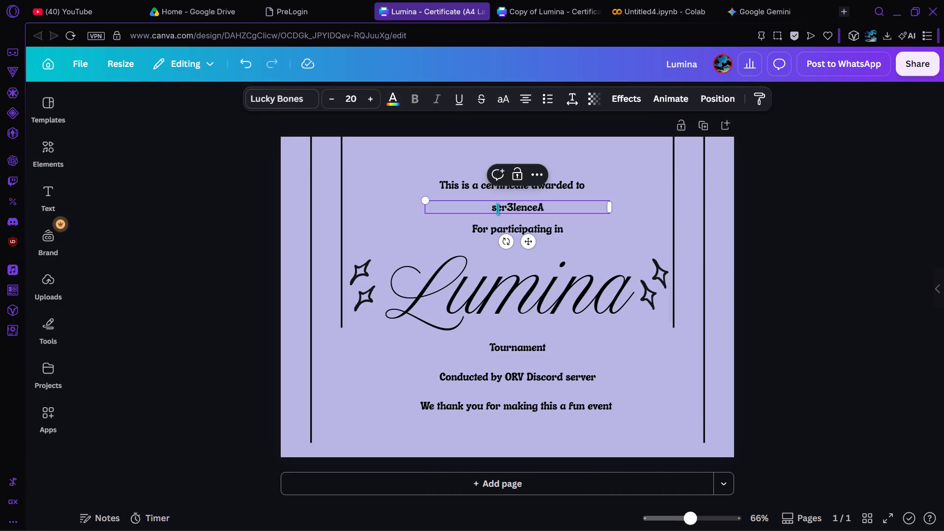
{"action": "key", "text": "BackSpace"}
{"action": "key", "text": "shift+s"}
{"action": "left_click", "coordinate": [914, 67]}
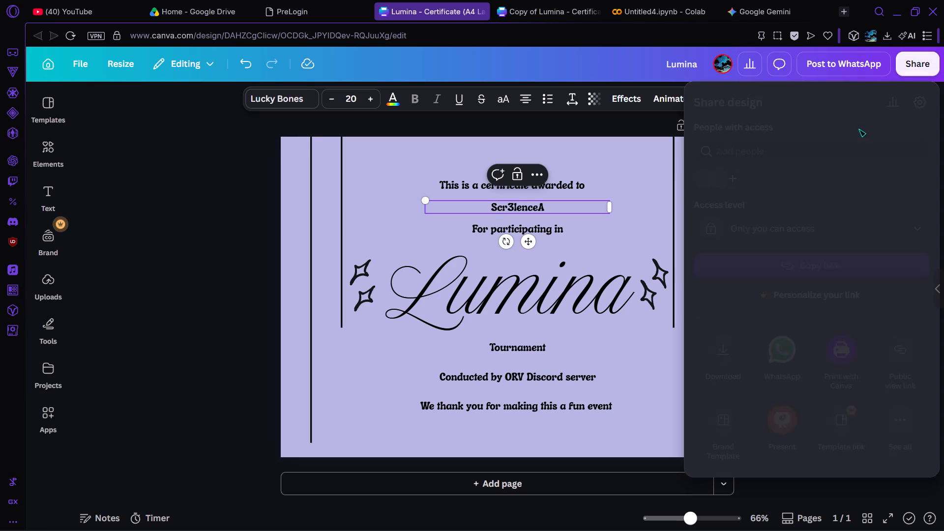
{"action": "left_click", "coordinate": [722, 337]}
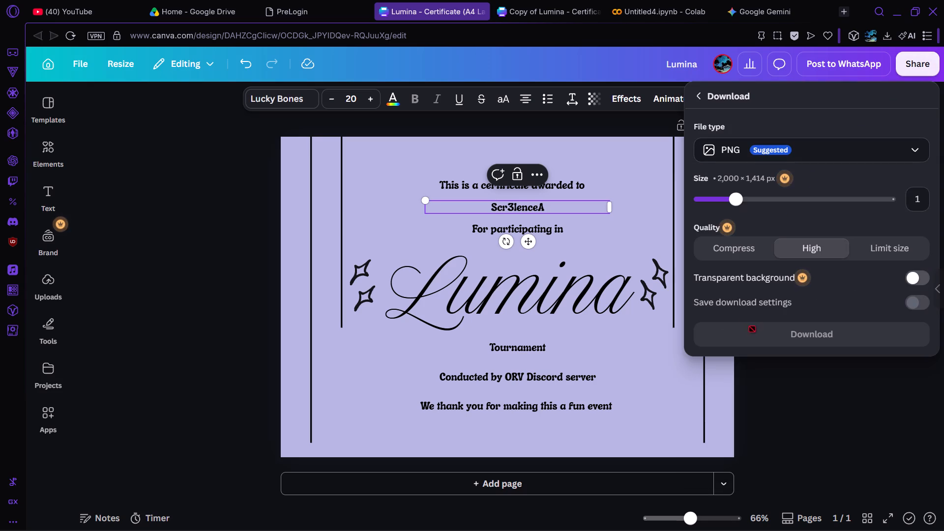
{"action": "left_click", "coordinate": [757, 341]}
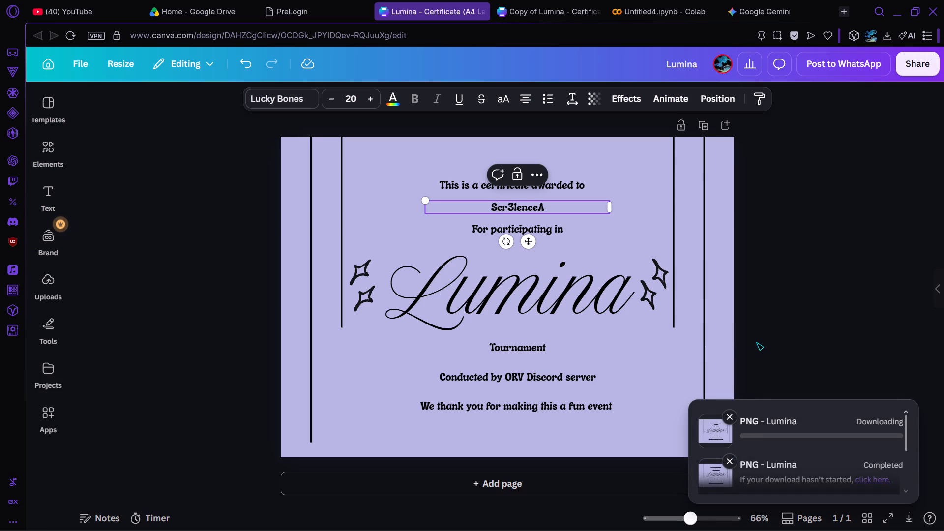
Remove the trailing "A" from the recipient name on the certificate so it reads "Scr3lence".
{"action": "left_click", "coordinate": [569, 208]}
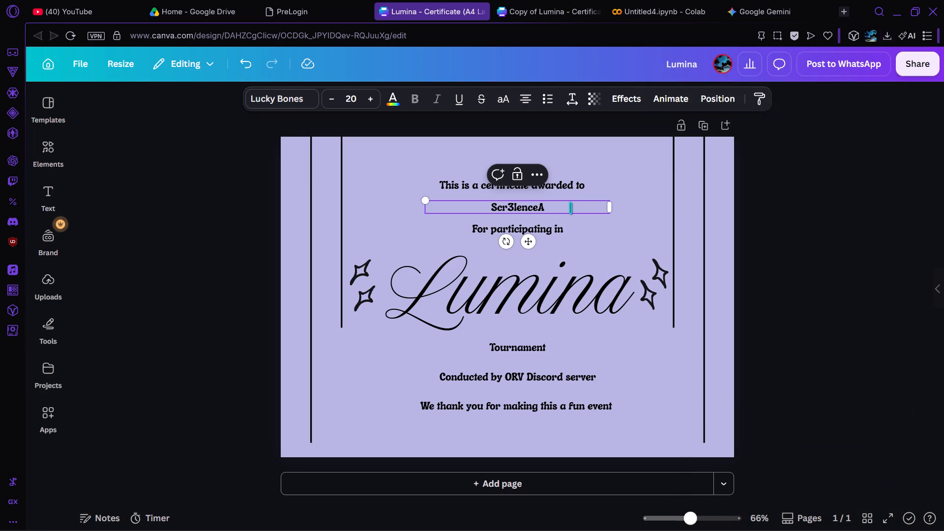
{"action": "left_click", "coordinate": [569, 208]}
{"action": "key", "text": "BackSpace"}
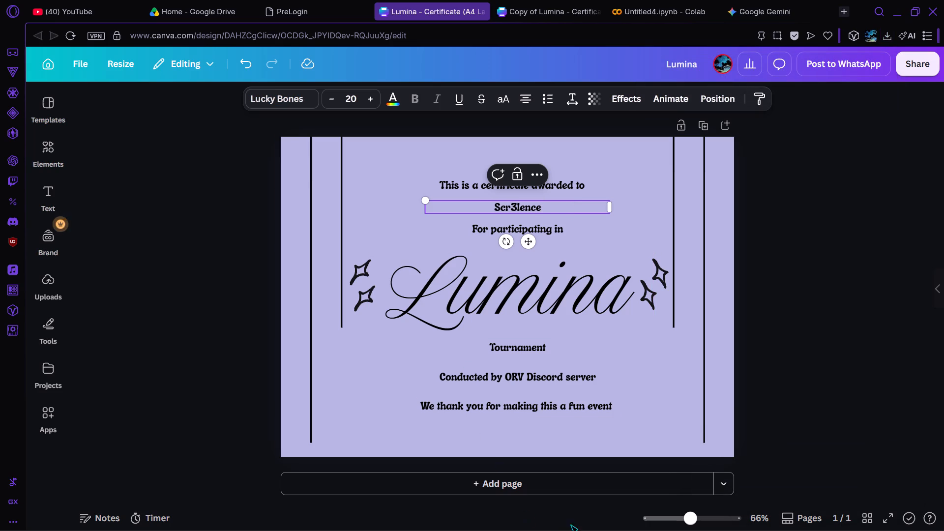
Switch to File Explorer and delete the Lumina (4) image from the Downloads folder.
{"action": "key", "text": "alt+Tab"}
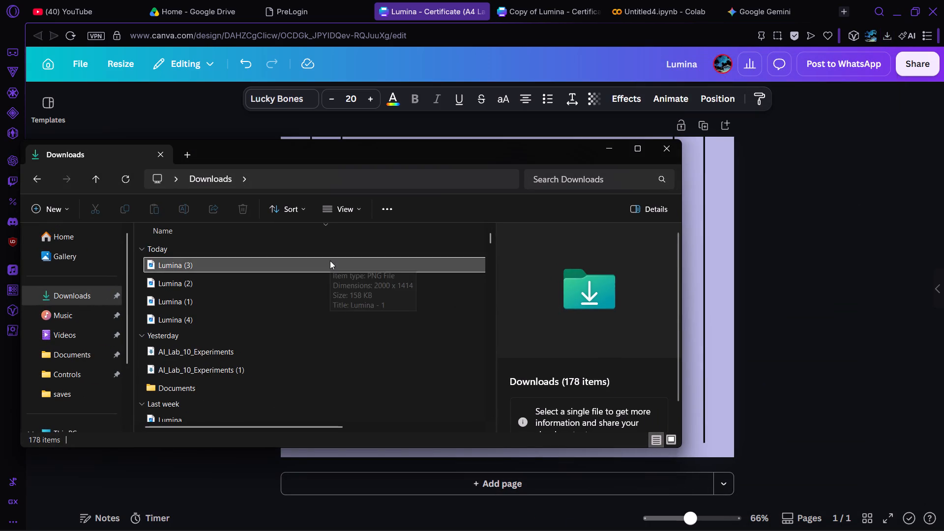
{"action": "left_click", "coordinate": [132, 180]}
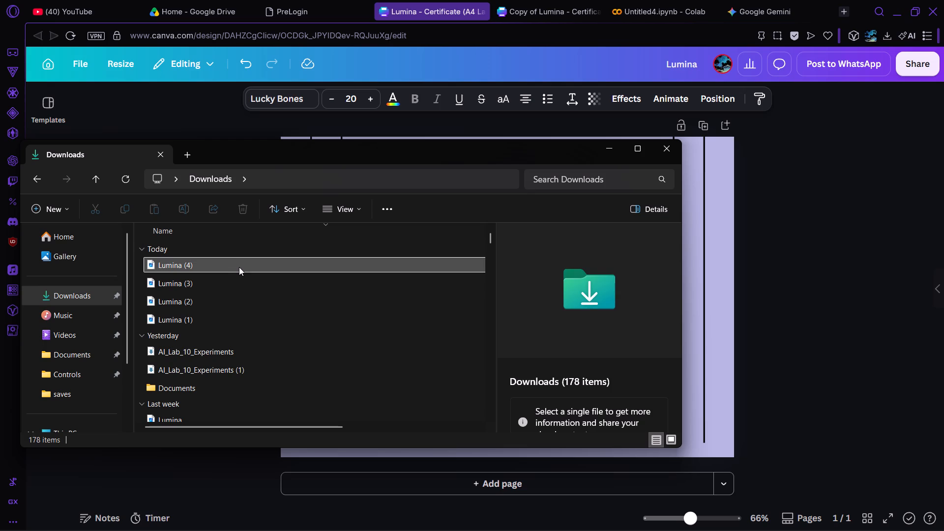
{"action": "left_click", "coordinate": [240, 267]}
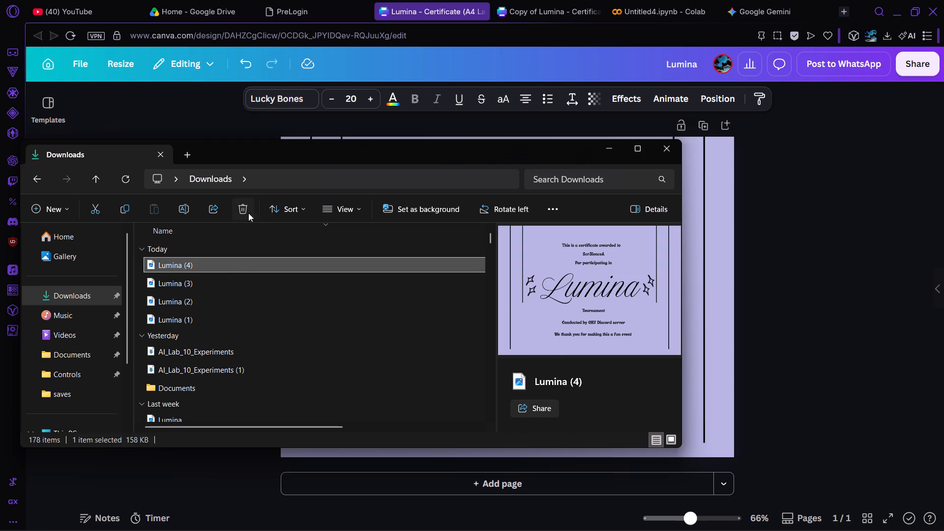
{"action": "left_click", "coordinate": [247, 210]}
{"action": "left_click", "coordinate": [601, 152]}
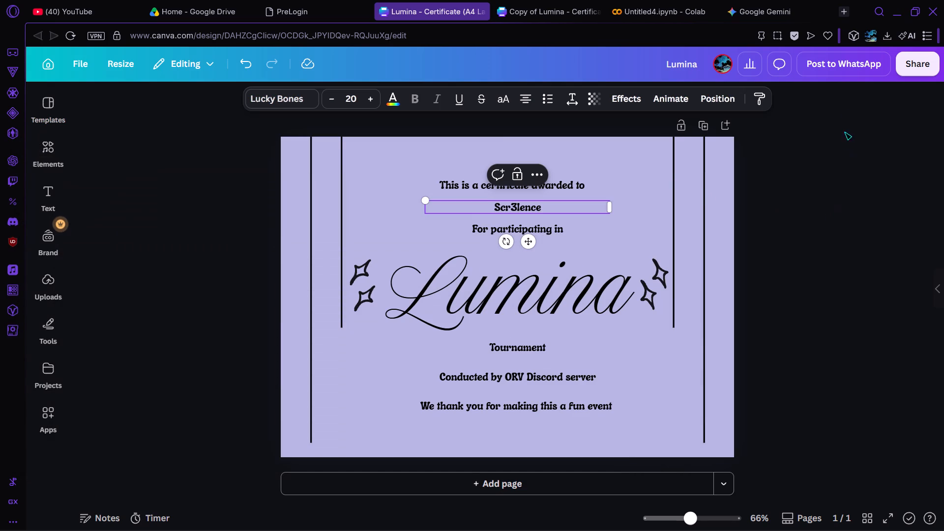
{"action": "left_click", "coordinate": [907, 66]}
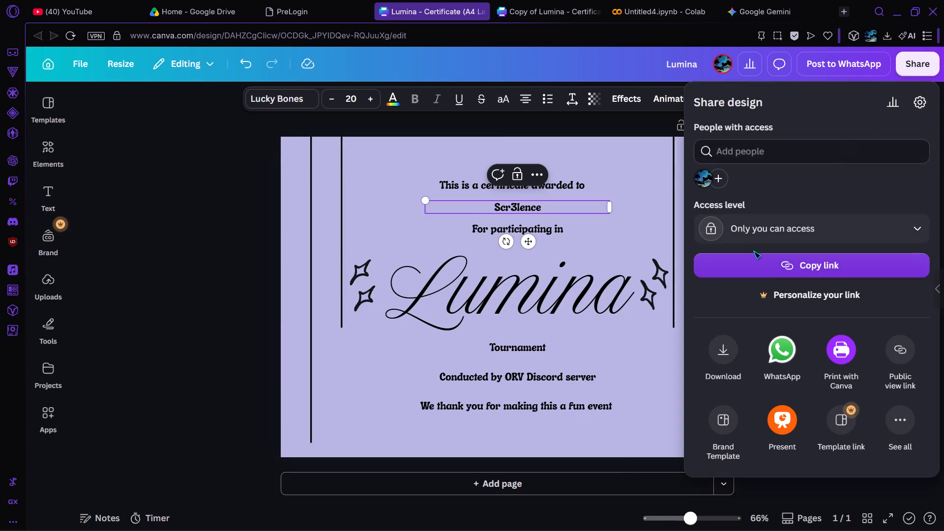
{"action": "left_click", "coordinate": [728, 341]}
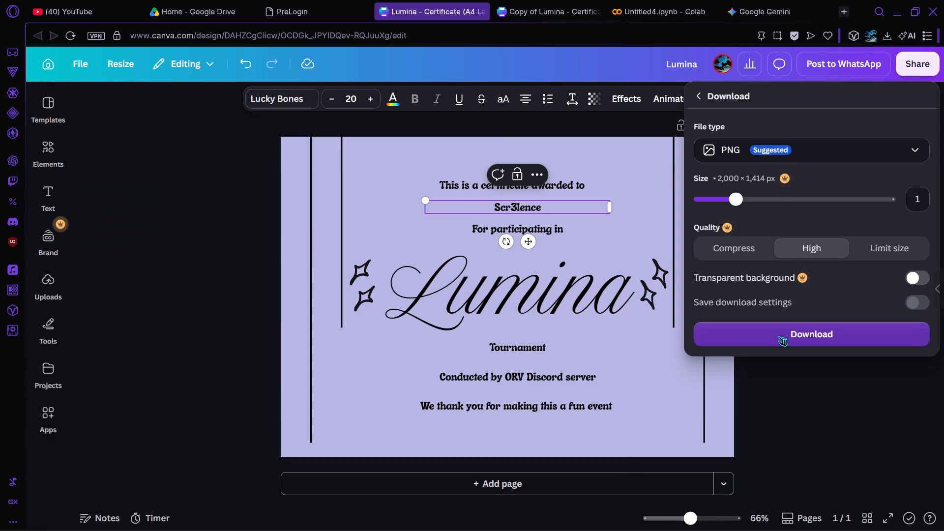
{"action": "left_click", "coordinate": [778, 336]}
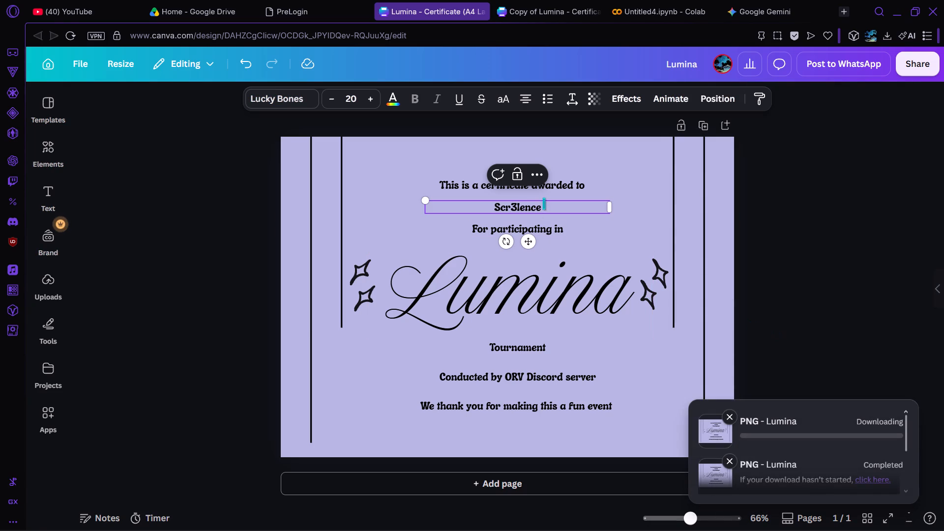
Replace the recipient name on the certificate with "Irisyial".
{"action": "left_click", "coordinate": [543, 204]}
{"action": "double_click", "coordinate": [546, 211]}
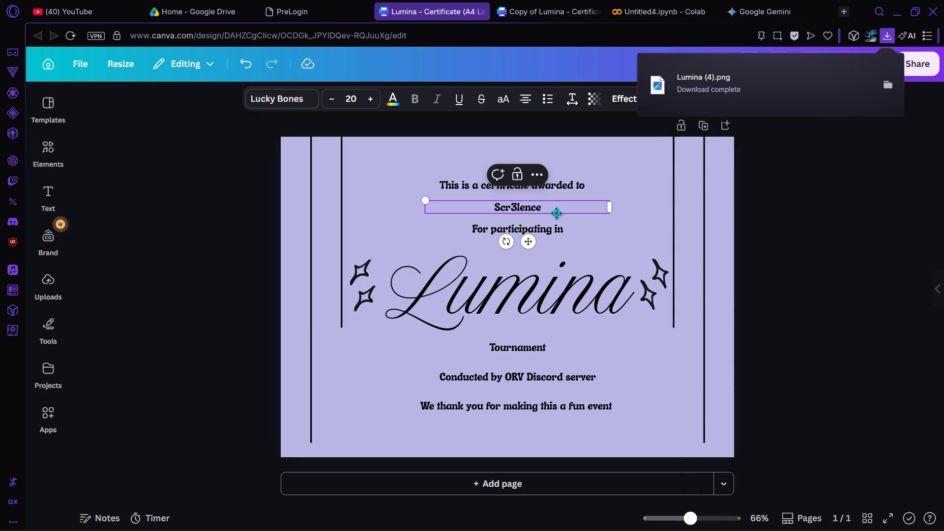
{"action": "key", "text": "shift+a"}
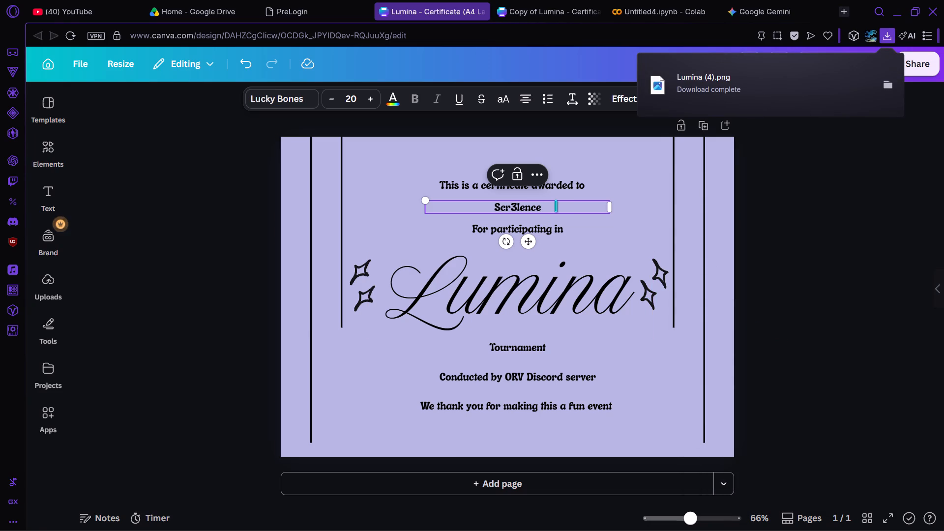
{"action": "left_click", "coordinate": [555, 206]}
{"action": "key", "text": "shift+a"}
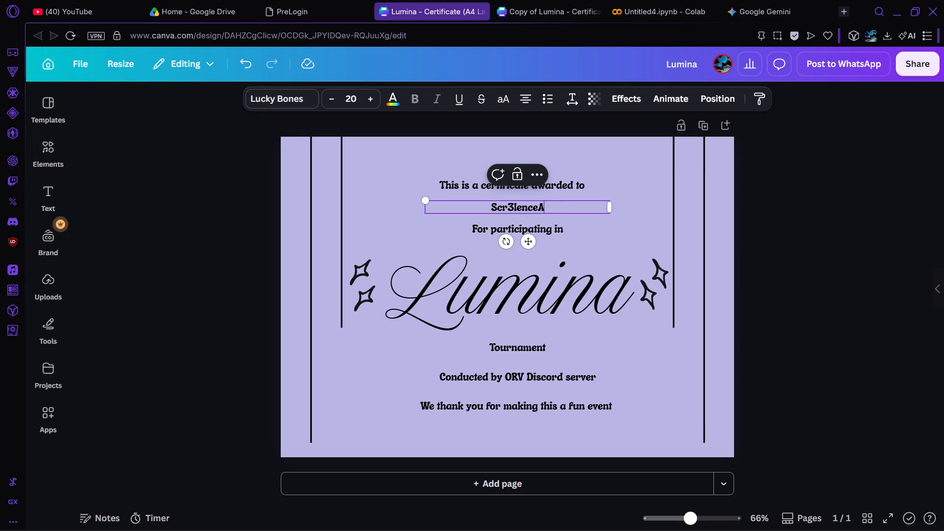
{"action": "key", "text": "ctrl+a"}
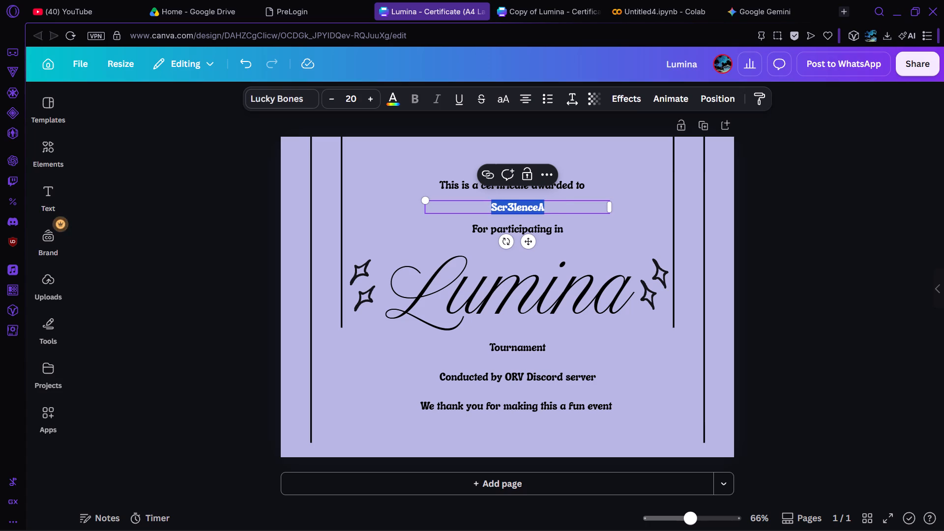
{"action": "key", "text": "shift+i"}
{"action": "type", "text": "ris"}
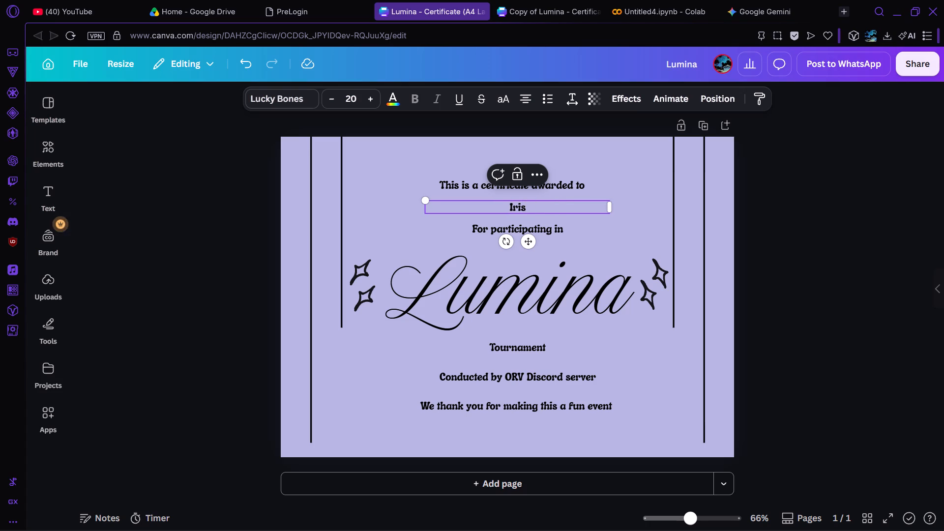
{"action": "type", "text": "yial"}
Download the certificate made out to Irisyial as a PNG.
{"action": "left_click", "coordinate": [921, 59]}
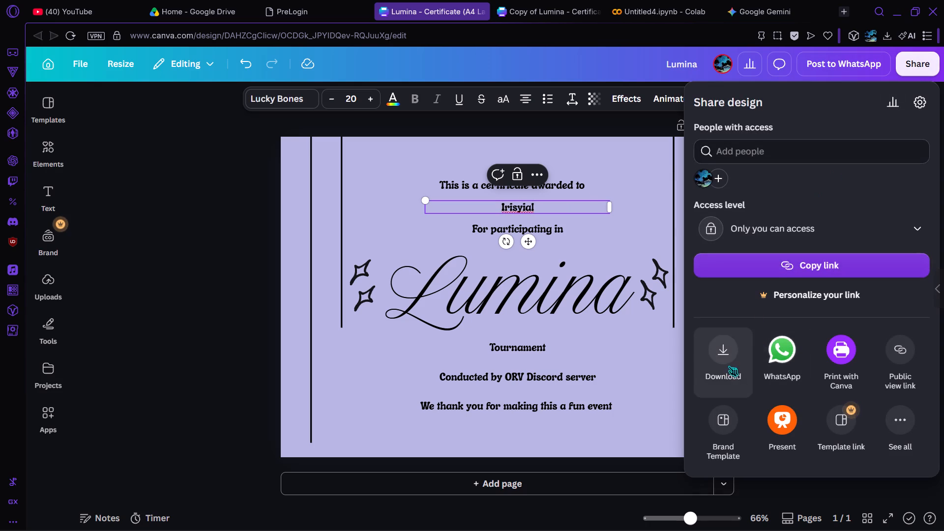
{"action": "left_click", "coordinate": [728, 362]}
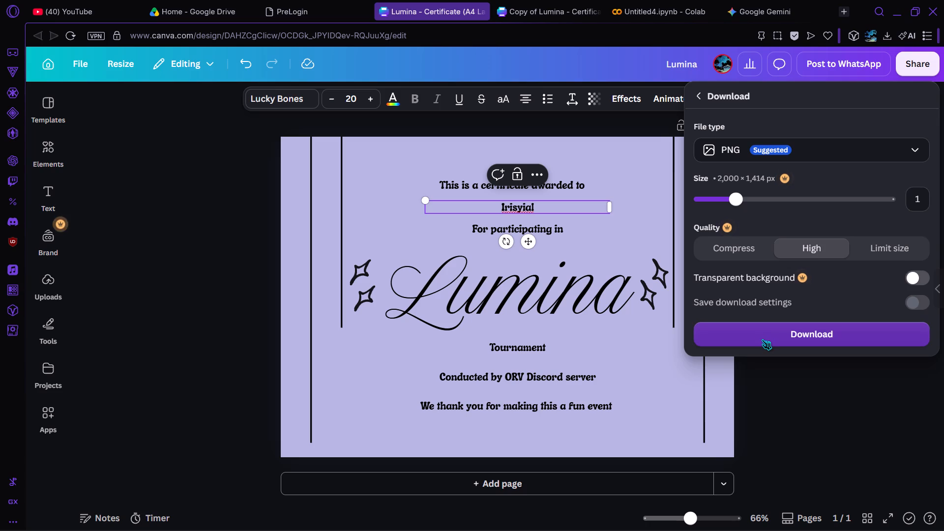
{"action": "left_click", "coordinate": [762, 340]}
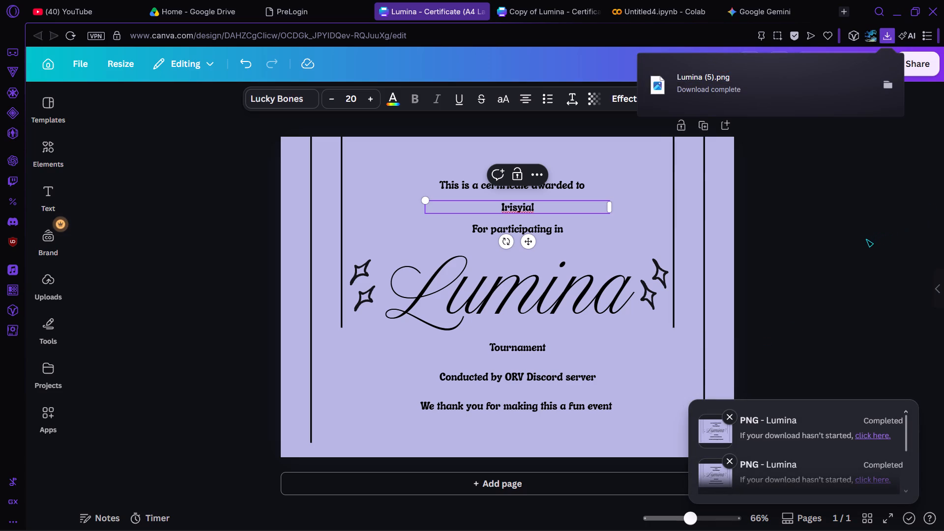
Replace the recipient name on the certificate with "Kitsu".
{"action": "left_click", "coordinate": [556, 206]}
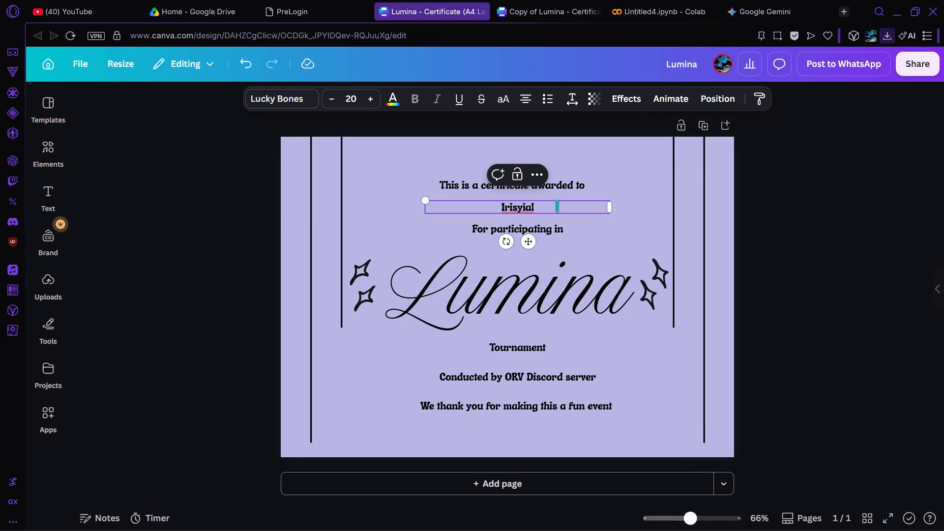
{"action": "double_click", "coordinate": [556, 206]}
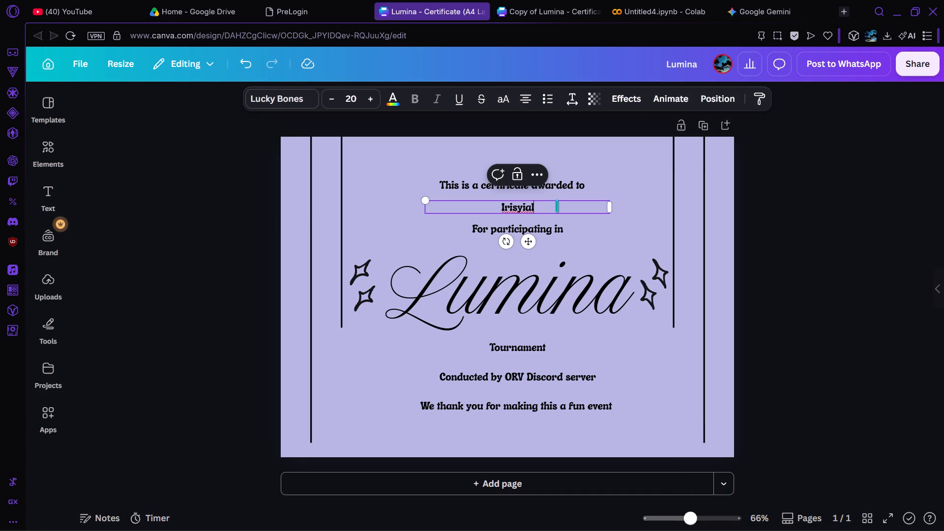
{"action": "key", "text": "BackSpace"}
{"action": "key", "text": "BackSpace"}
{"action": "key", "text": "BackSpace"}
{"action": "key", "text": "BackSpace"}
{"action": "key", "text": "BackSpace"}
{"action": "key", "text": "BackSpace"}
{"action": "key", "text": "BackSpace"}
{"action": "key", "text": "BackSpace"}
{"action": "type", "text": "Kitsu"}
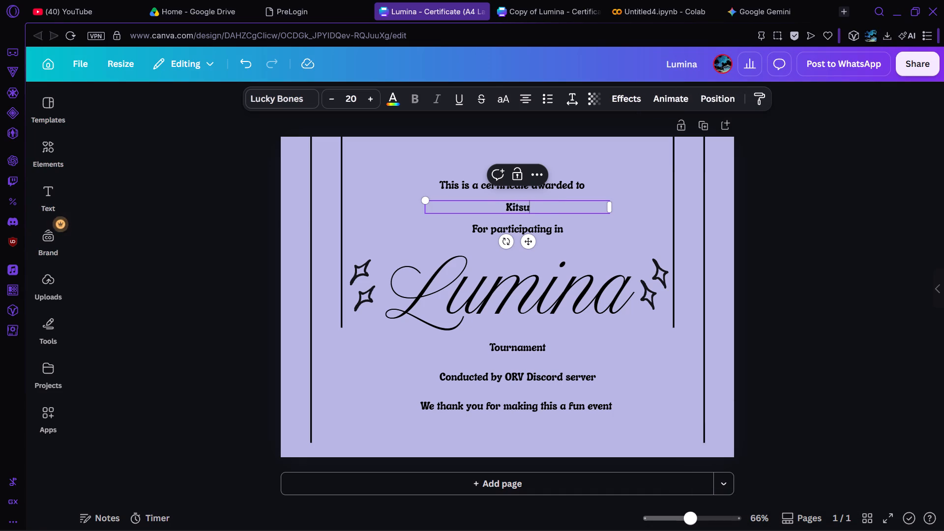
Change the line below the recipient name from "For participating in" to "For winning the".
{"action": "left_click", "coordinate": [548, 229]}
{"action": "double_click", "coordinate": [553, 229]}
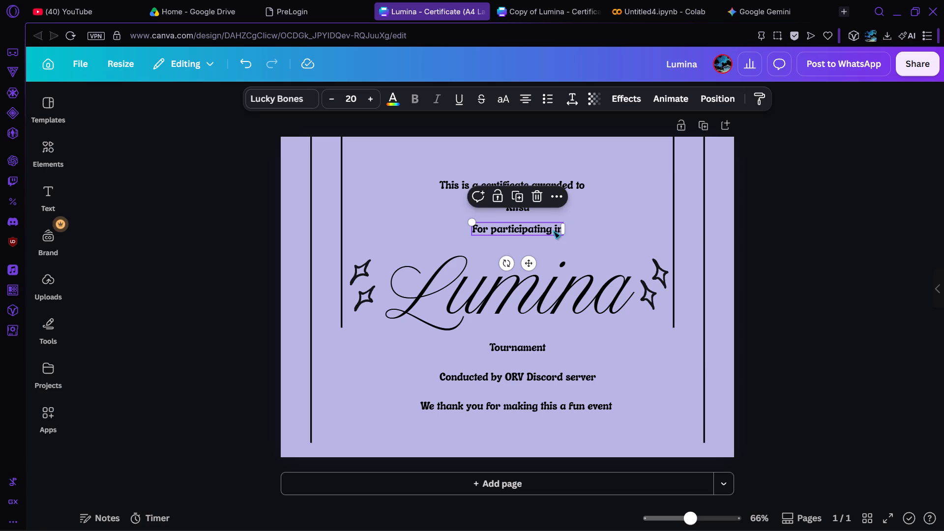
{"action": "left_click", "coordinate": [551, 229]}
{"action": "key", "text": "BackSpace"}
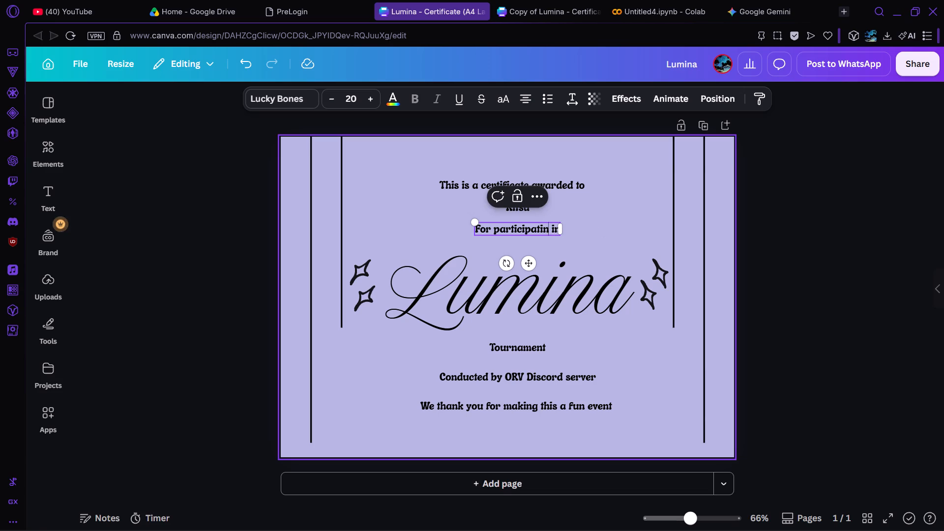
{"action": "key", "text": "BackSpace"}
{"action": "key", "text": "BackSpace"}
{"action": "key", "text": "BackSpace"}
{"action": "key", "text": "BackSpace"}
{"action": "key", "text": "BackSpace"}
{"action": "key", "text": "BackSpace"}
{"action": "key", "text": "BackSpace"}
{"action": "key", "text": "BackSpace"}
{"action": "key", "text": "BackSpace"}
{"action": "key", "text": "BackSpace"}
{"action": "key", "text": "BackSpace"}
{"action": "key", "text": "BackSpace"}
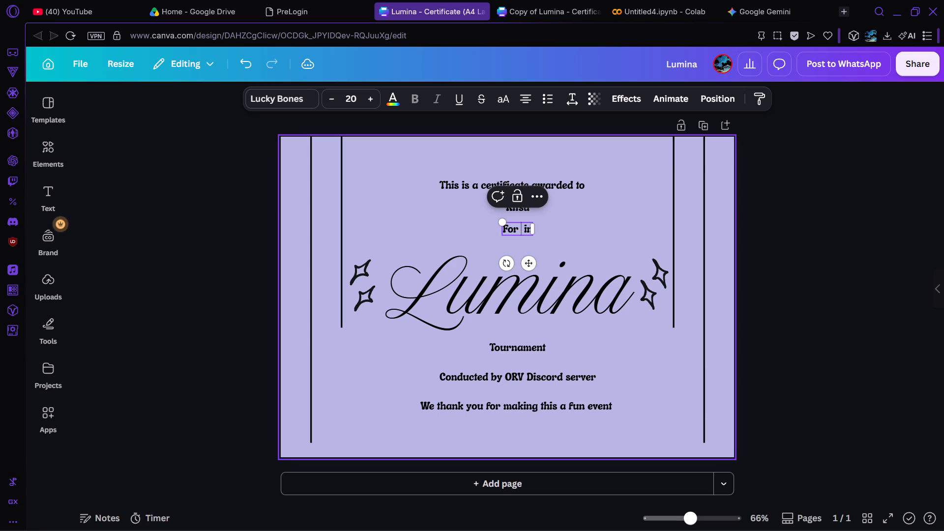
{"action": "type", "text": "winning"}
{"action": "key", "text": "Right"}
{"action": "key", "text": "Right"}
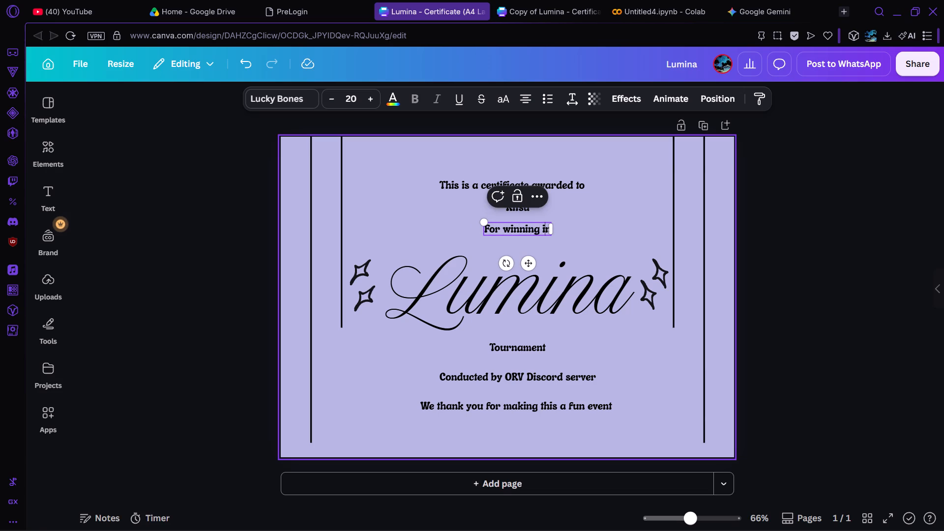
{"action": "key", "text": "Right"}
{"action": "key", "text": "BackSpace"}
{"action": "key", "text": "BackSpace"}
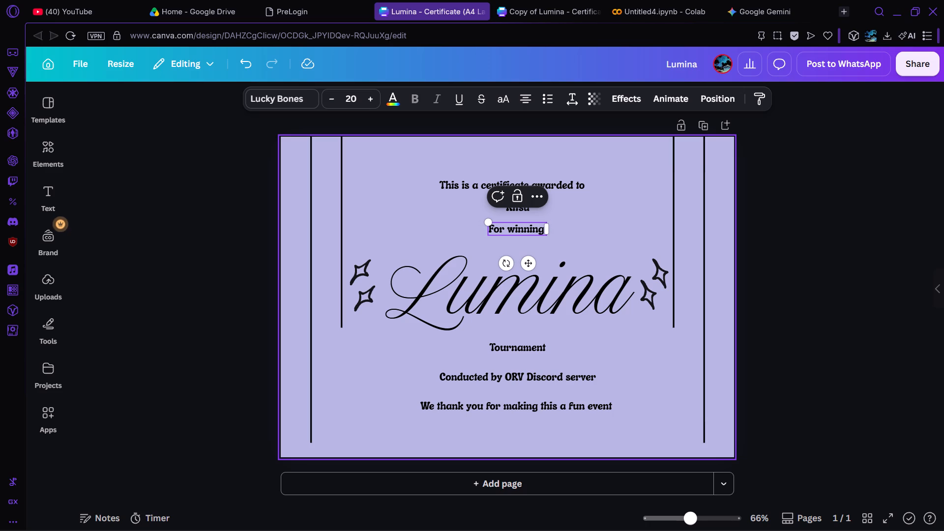
{"action": "type", "text": "the"}
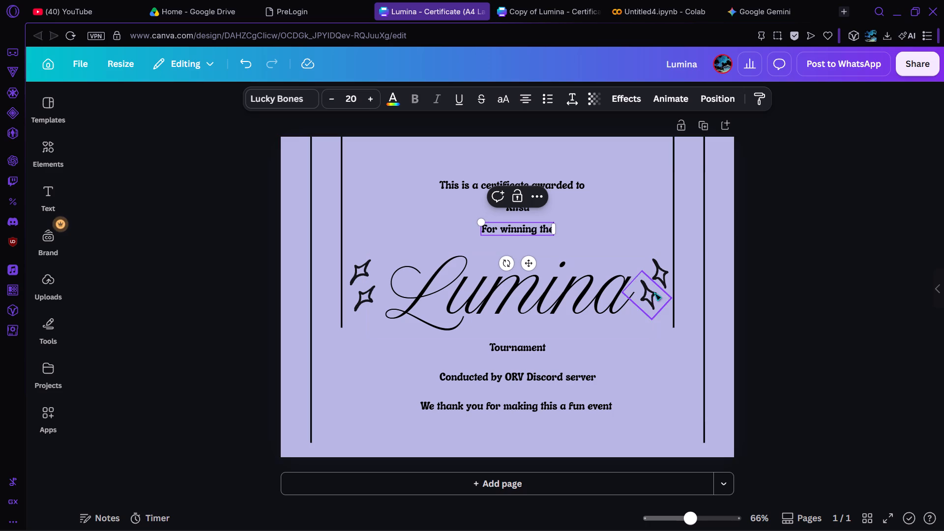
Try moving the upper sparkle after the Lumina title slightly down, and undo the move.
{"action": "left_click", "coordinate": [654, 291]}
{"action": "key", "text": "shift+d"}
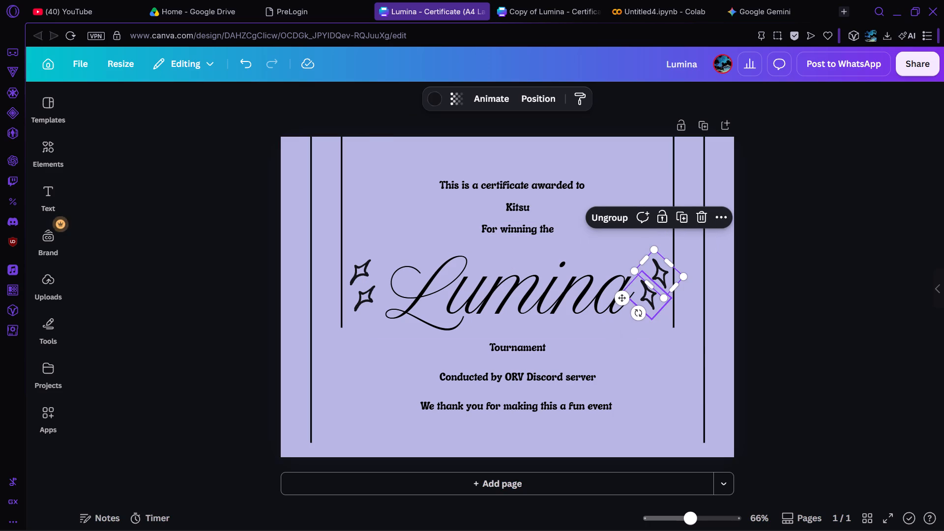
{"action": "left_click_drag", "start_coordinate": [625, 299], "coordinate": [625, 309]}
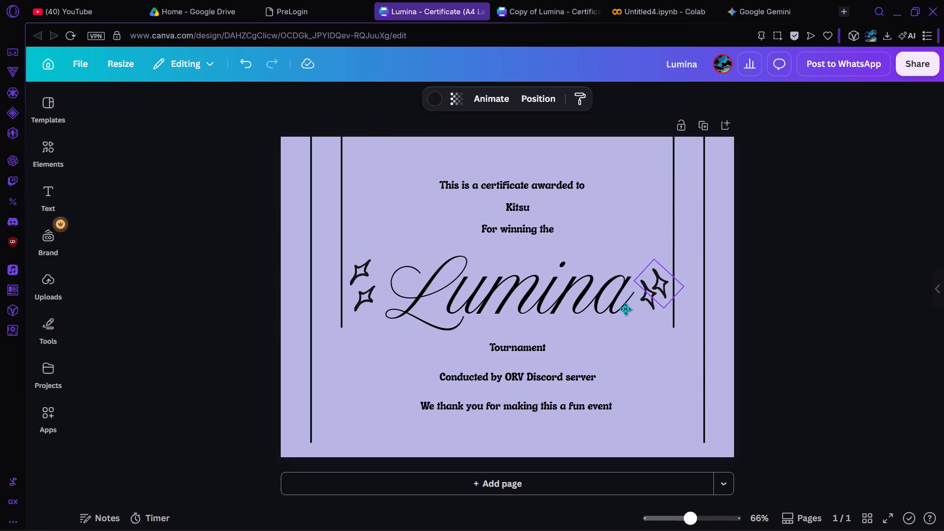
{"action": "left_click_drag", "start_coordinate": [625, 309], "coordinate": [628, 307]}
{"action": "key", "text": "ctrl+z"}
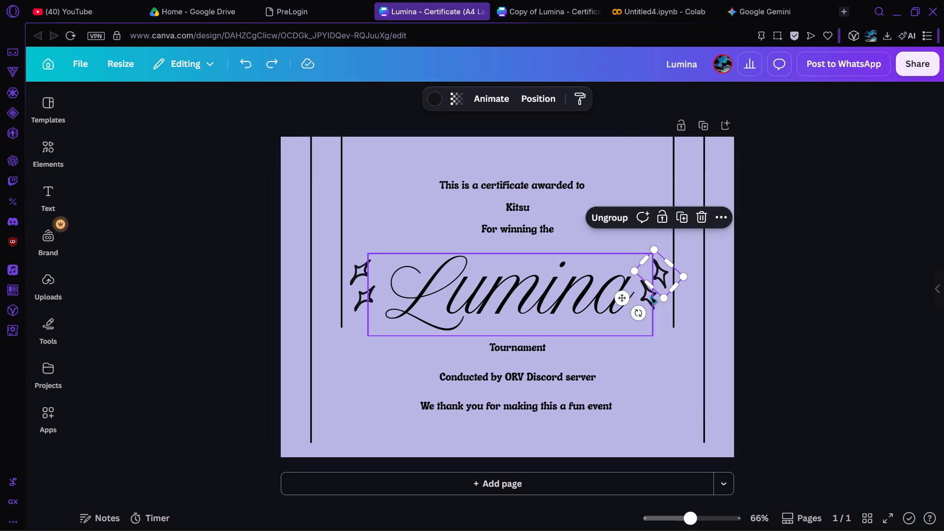
Duplicate the lower sparkle after the Lumina title and place the copy just below it, slightly further from the title.
{"action": "left_click", "coordinate": [653, 297]}
{"action": "left_click", "coordinate": [667, 243]}
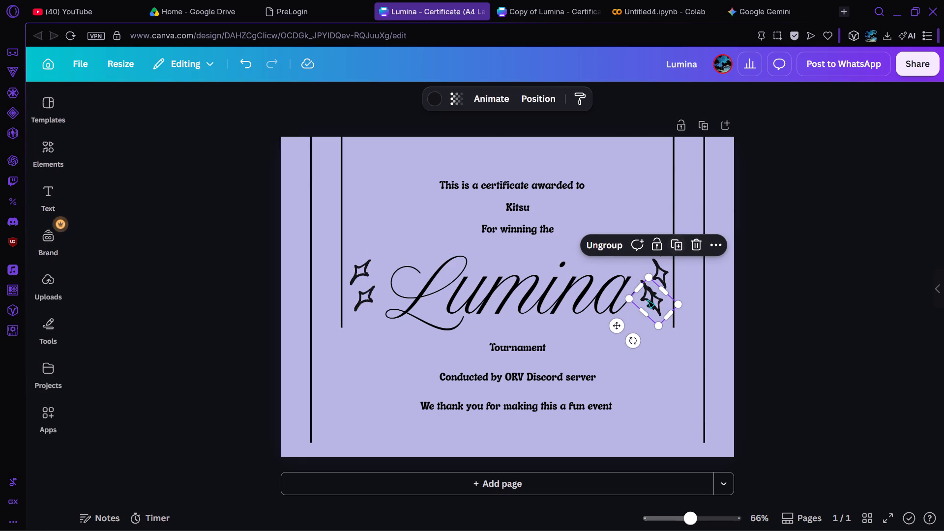
{"action": "left_click_drag", "start_coordinate": [617, 324], "coordinate": [619, 333]}
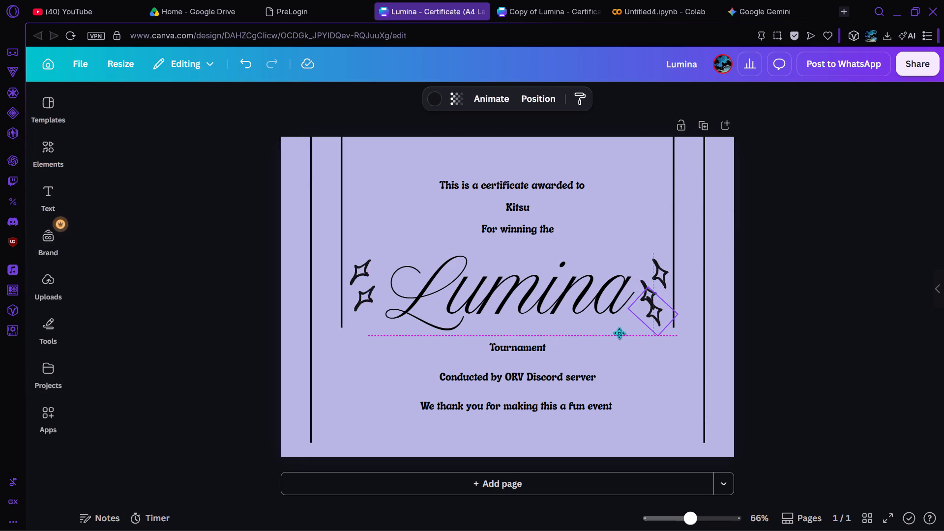
{"action": "left_click_drag", "start_coordinate": [619, 333], "coordinate": [623, 337]}
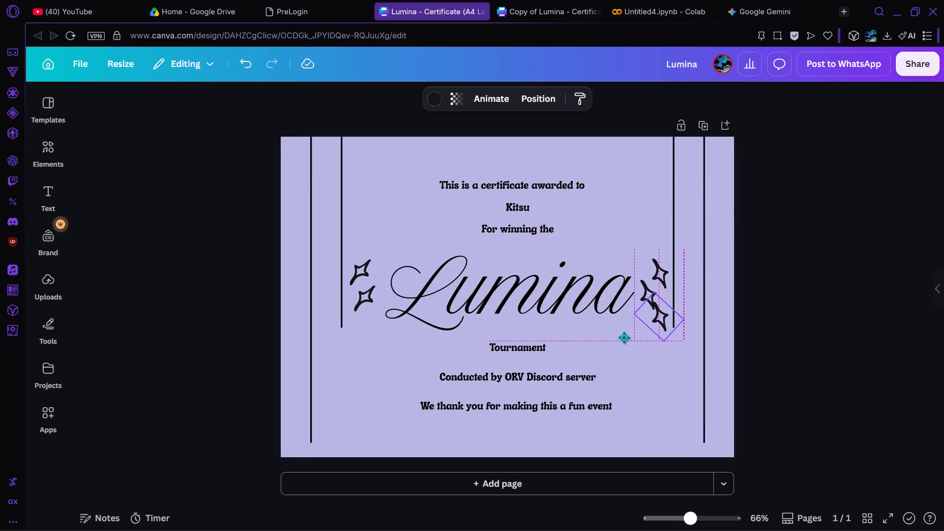
{"action": "left_click_drag", "start_coordinate": [623, 337], "coordinate": [624, 340]}
{"action": "left_click_drag", "start_coordinate": [624, 340], "coordinate": [624, 341]}
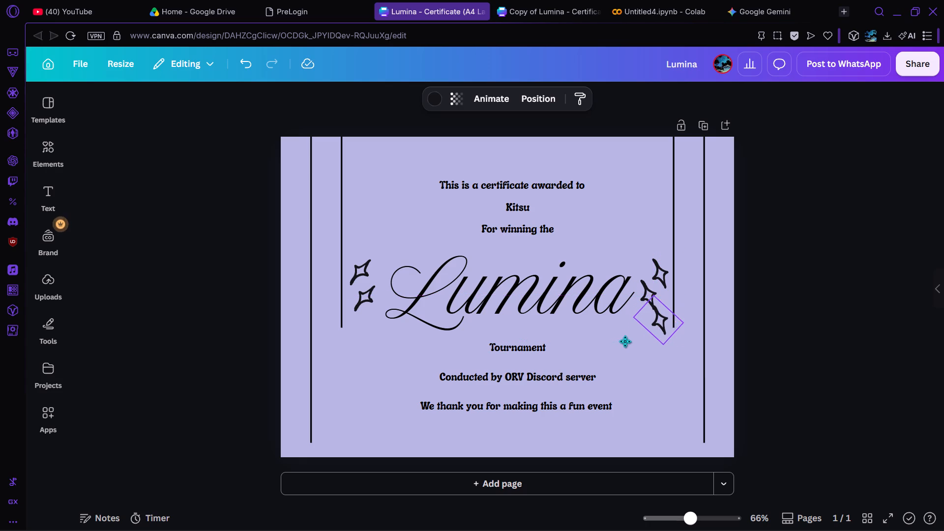
{"action": "left_click_drag", "start_coordinate": [624, 341], "coordinate": [626, 334]}
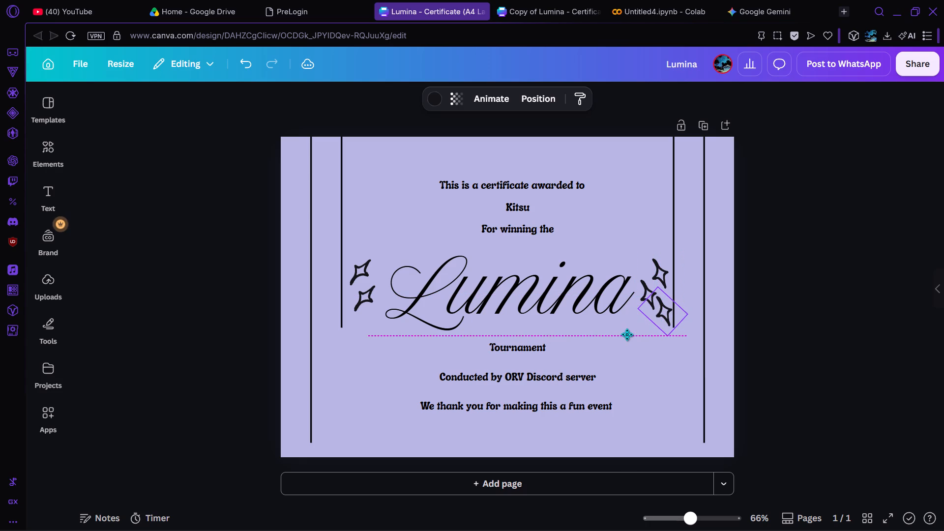
{"action": "left_click_drag", "start_coordinate": [626, 334], "coordinate": [626, 335]}
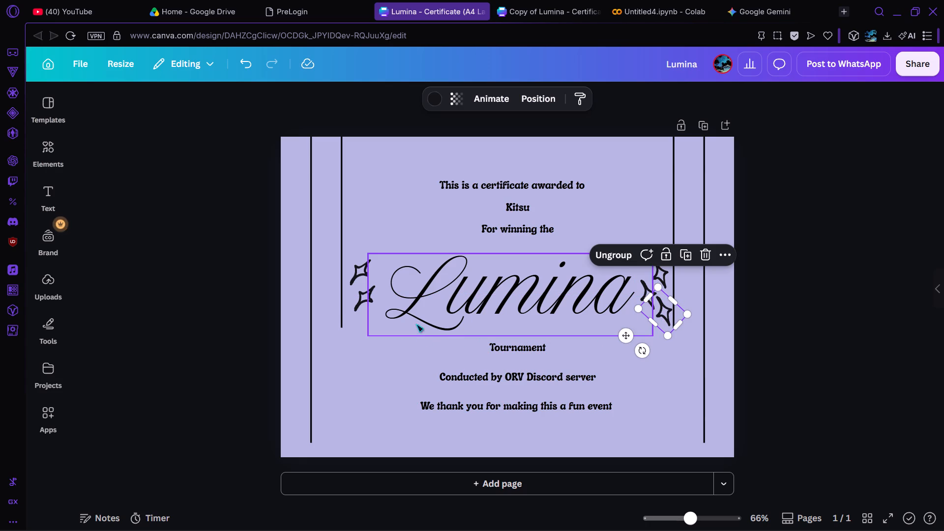
Duplicate the lower sparkle before the Lumina title and place the copy directly below the existing pair.
{"action": "left_click", "coordinate": [358, 297]}
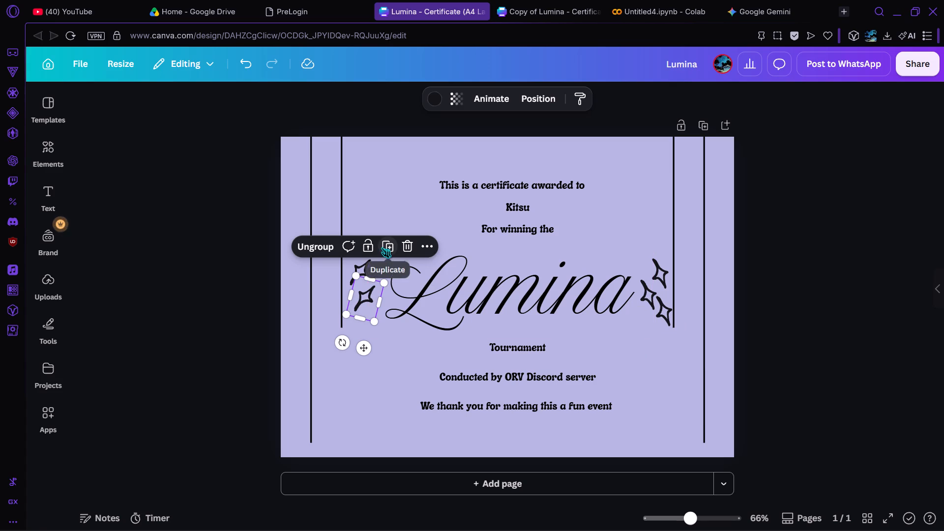
{"action": "left_click", "coordinate": [382, 248]}
{"action": "left_click_drag", "start_coordinate": [367, 356], "coordinate": [363, 358]}
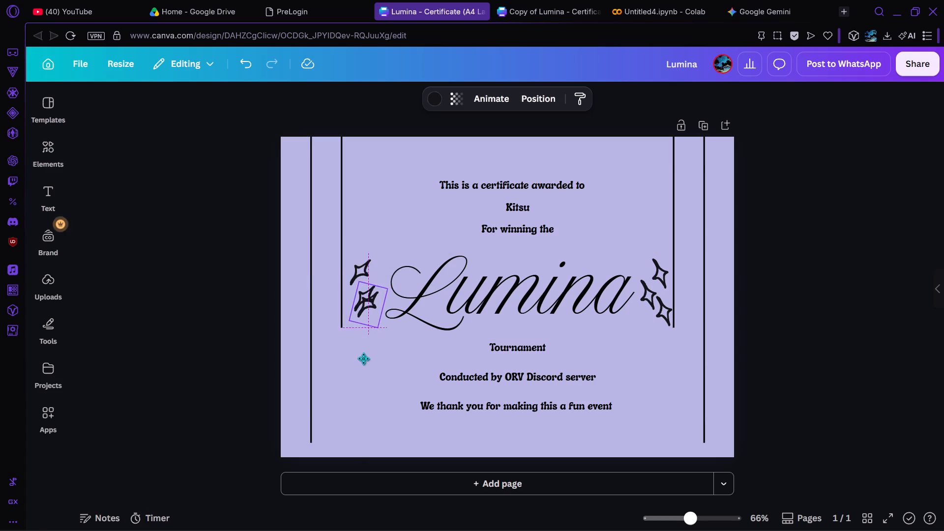
{"action": "left_click_drag", "start_coordinate": [363, 358], "coordinate": [355, 369]}
Stagger the three sparkles before the Lumina title, shifting the middle one towards the title and the upper and lower ones slightly down.
{"action": "left_click", "coordinate": [366, 291]}
{"action": "left_click_drag", "start_coordinate": [362, 343], "coordinate": [363, 342]}
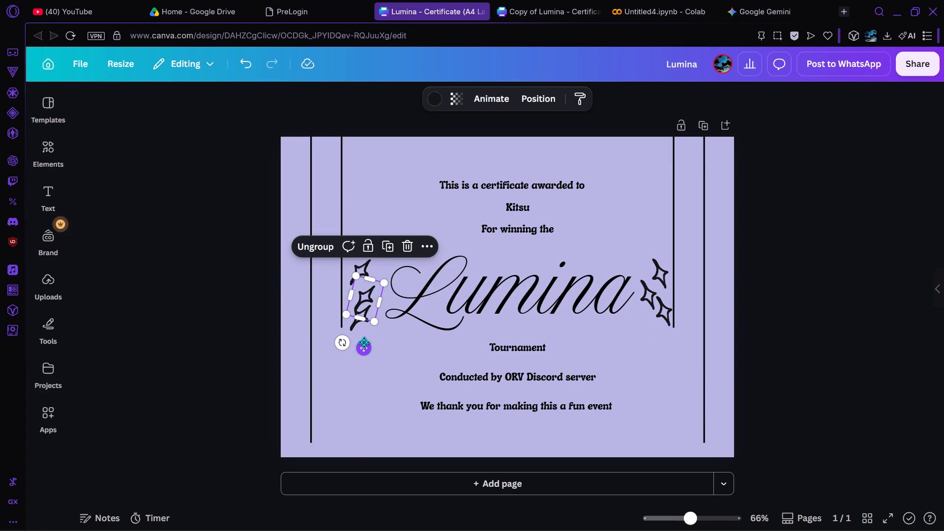
{"action": "left_click_drag", "start_coordinate": [363, 342], "coordinate": [370, 341]}
{"action": "left_click", "coordinate": [357, 276]}
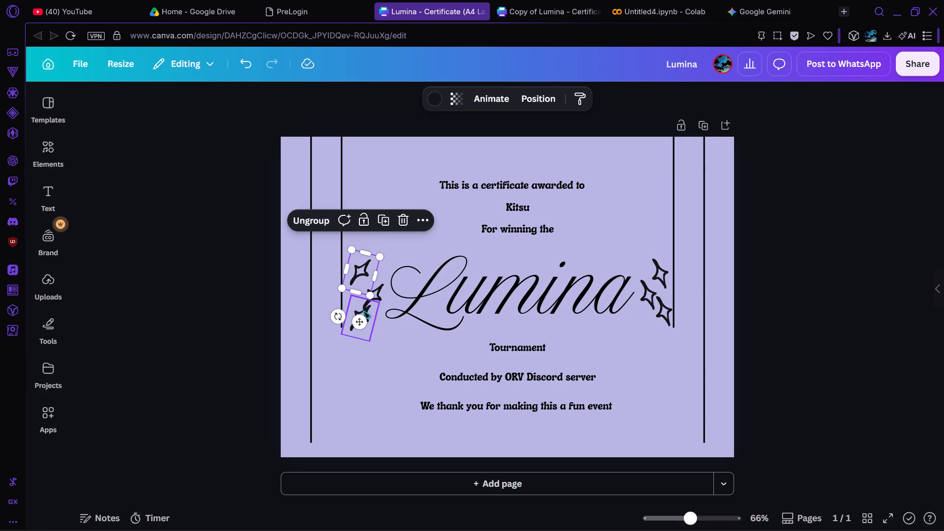
{"action": "left_click_drag", "start_coordinate": [363, 316], "coordinate": [368, 316]}
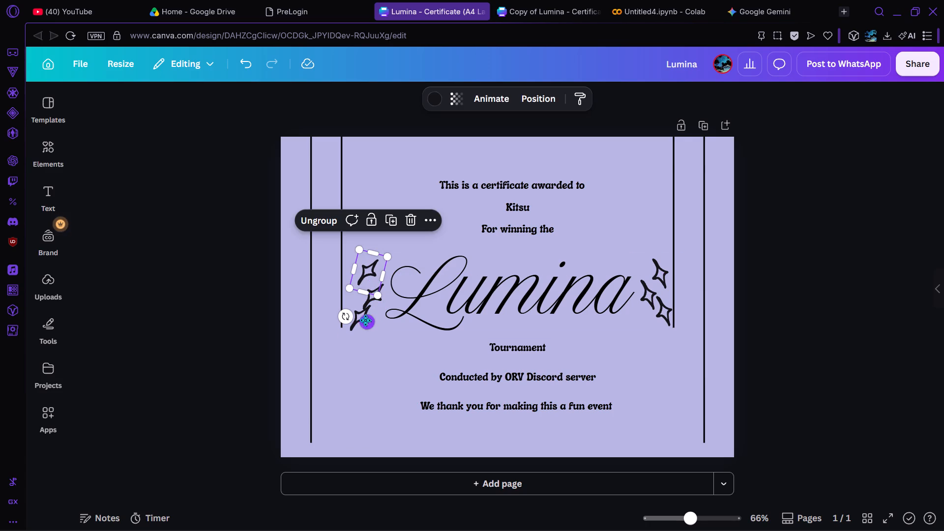
{"action": "left_click", "coordinate": [358, 316]}
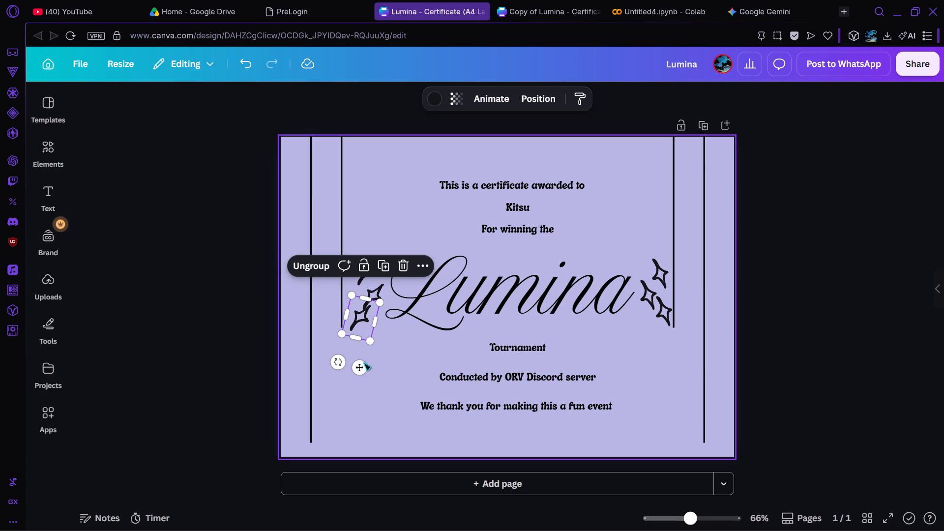
{"action": "left_click", "coordinate": [362, 363]}
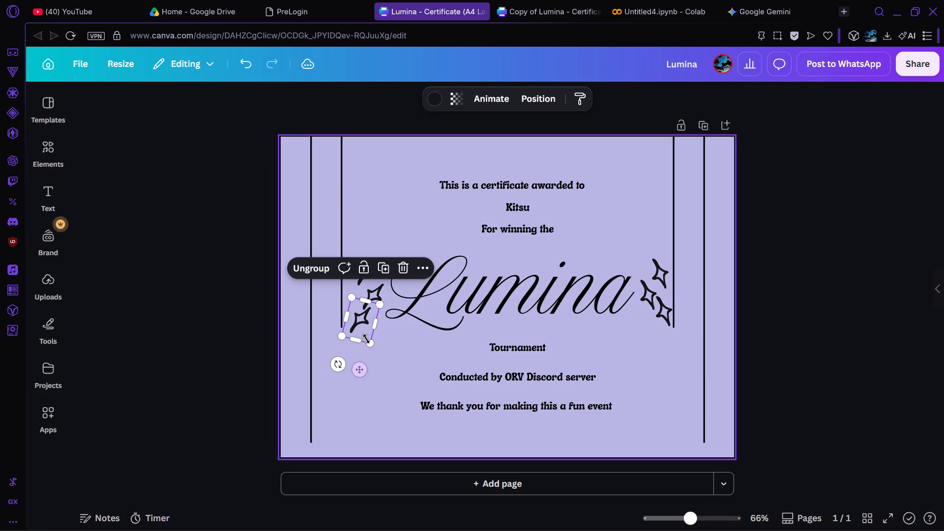
{"action": "left_click", "coordinate": [359, 283]}
{"action": "left_click_drag", "start_coordinate": [365, 323], "coordinate": [362, 330]}
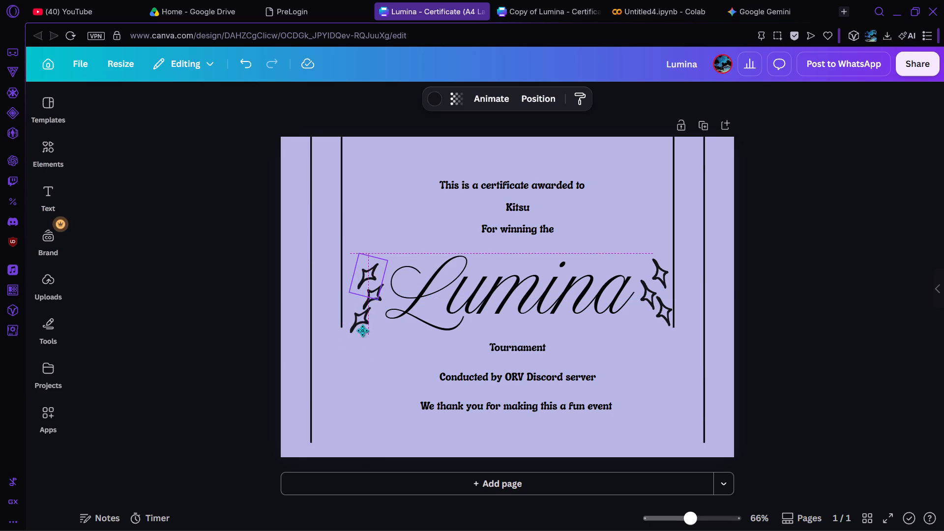
{"action": "left_click_drag", "start_coordinate": [362, 330], "coordinate": [360, 333]}
{"action": "left_click", "coordinate": [406, 354]}
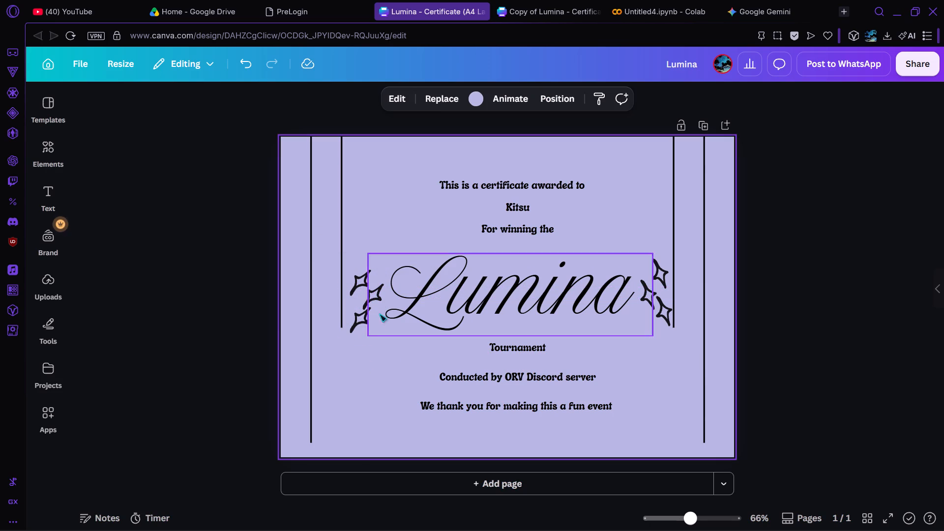
{"action": "left_click", "coordinate": [359, 282]}
{"action": "left_click", "coordinate": [362, 331]}
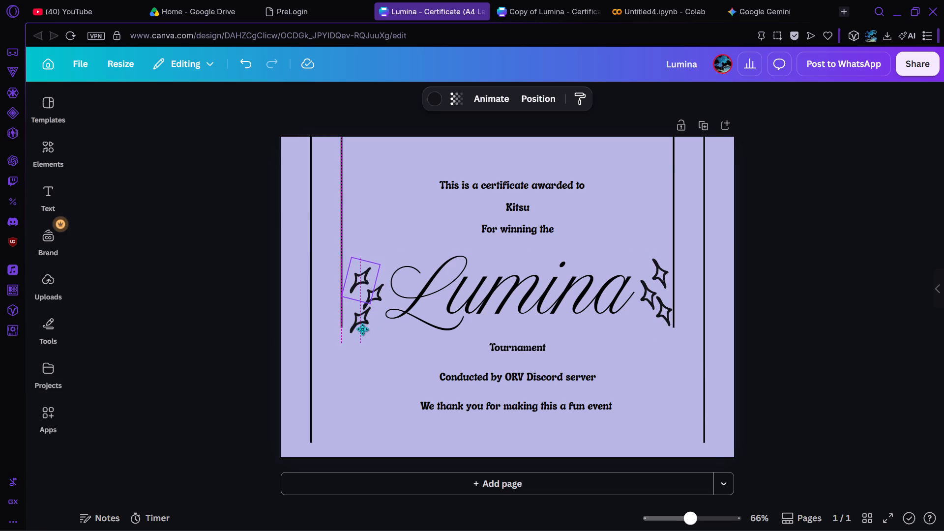
{"action": "left_click", "coordinate": [647, 367]}
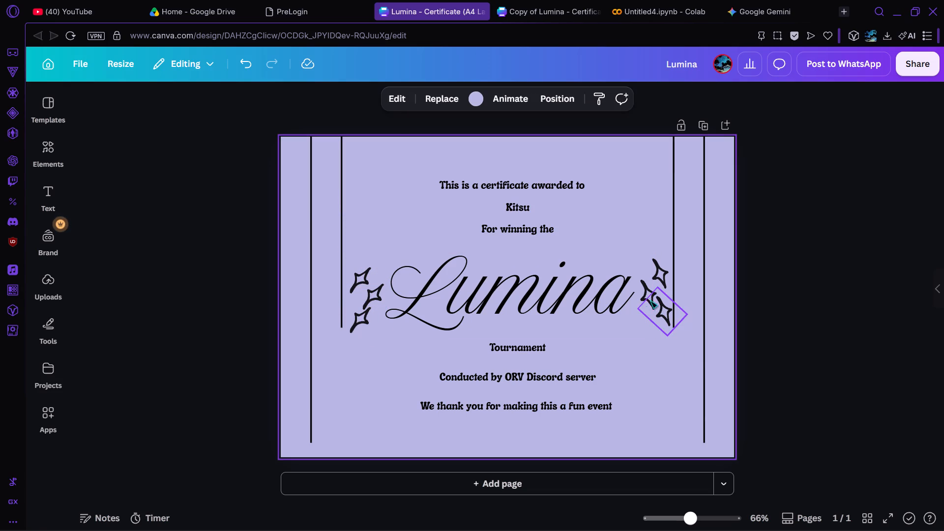
Shift the middle, upper and lower sparkles after the Lumina title slightly closer to the title, keeping their staggered arrangement.
{"action": "left_click", "coordinate": [644, 291]}
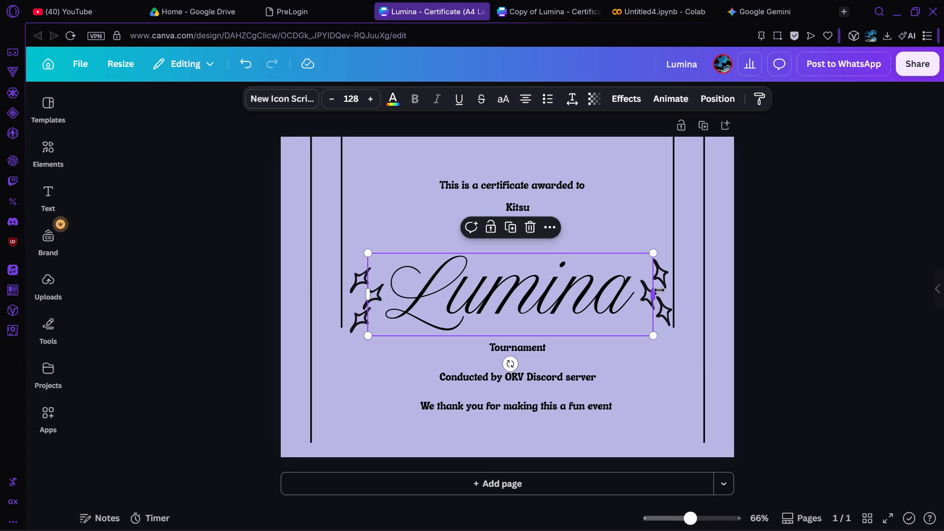
{"action": "left_click", "coordinate": [643, 292]}
{"action": "left_click", "coordinate": [671, 340]}
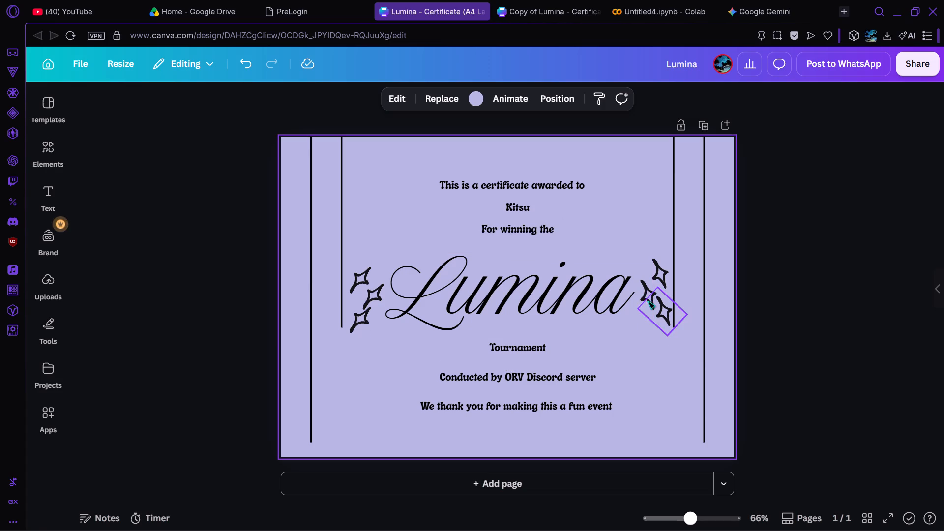
{"action": "left_click", "coordinate": [654, 290]}
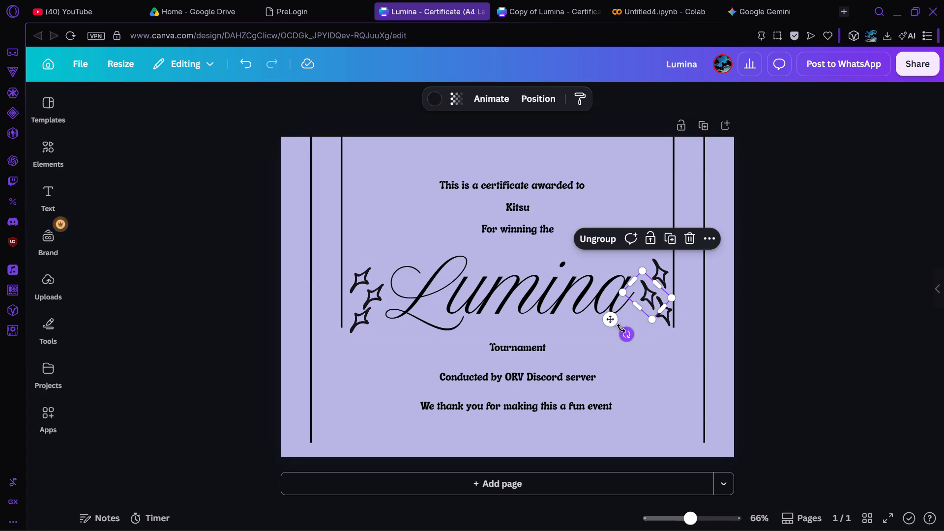
{"action": "left_click", "coordinate": [610, 321]}
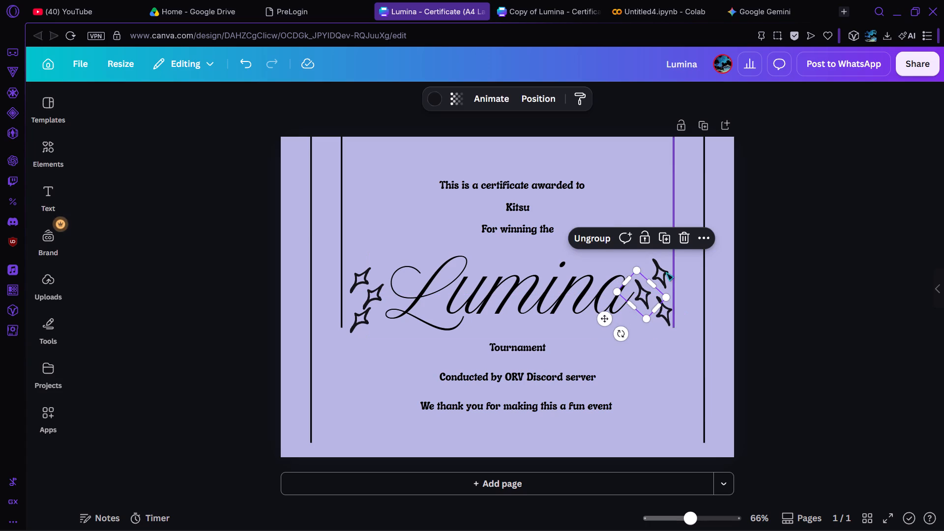
{"action": "left_click", "coordinate": [663, 269]}
{"action": "left_click", "coordinate": [619, 302]}
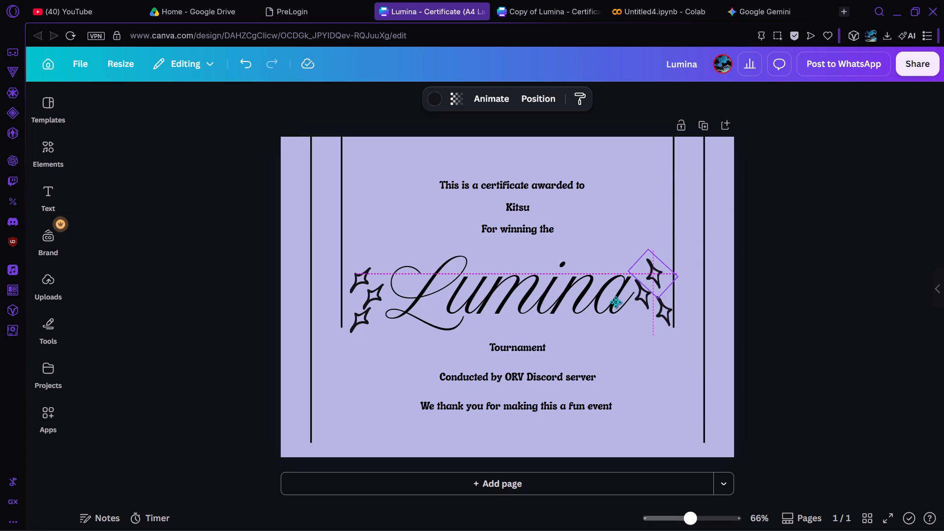
{"action": "left_click", "coordinate": [654, 309]}
{"action": "left_click_drag", "start_coordinate": [625, 331], "coordinate": [625, 331]}
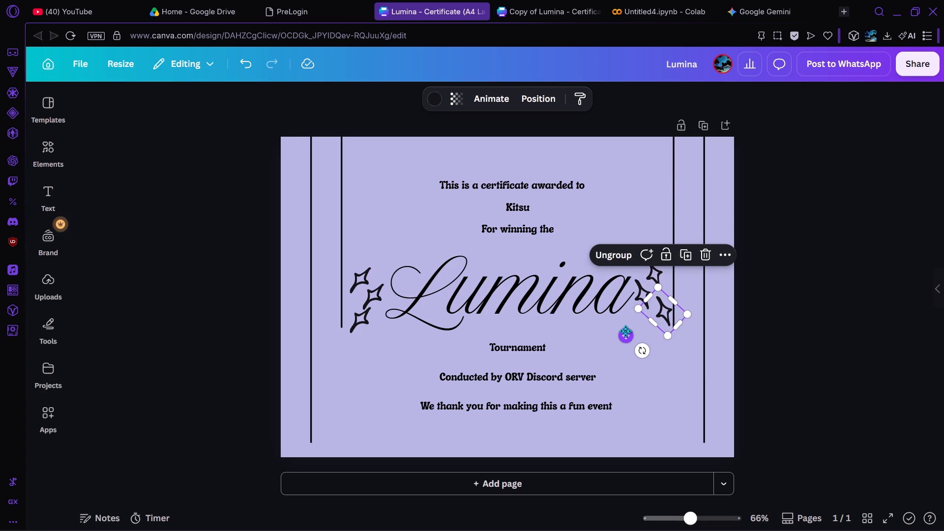
{"action": "left_click_drag", "start_coordinate": [625, 331], "coordinate": [619, 331]}
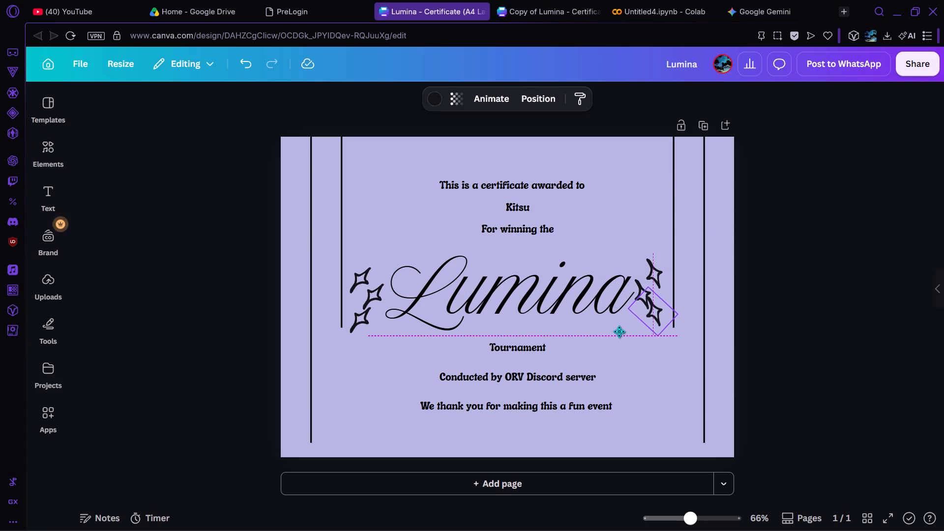
{"action": "left_click_drag", "start_coordinate": [619, 331], "coordinate": [619, 331]}
{"action": "left_click", "coordinate": [687, 373]}
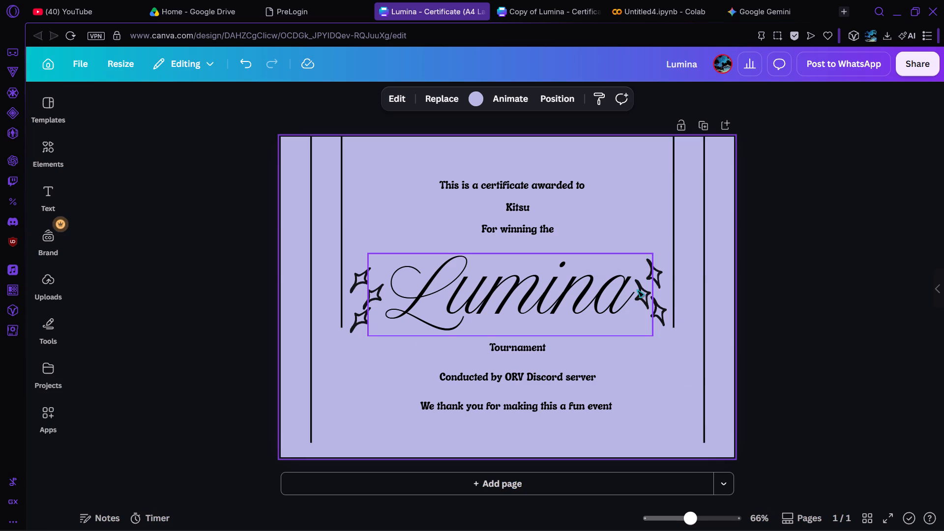
Add a second line reading "and we hope you w" below "We thank you for making this a fun event" in the closing text.
{"action": "left_click", "coordinate": [531, 409]}
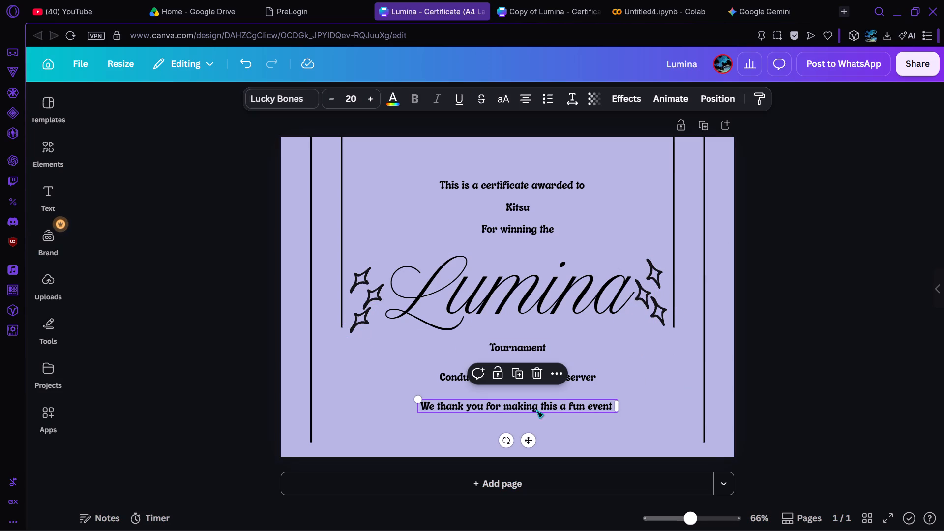
{"action": "left_click", "coordinate": [536, 408]}
{"action": "left_click", "coordinate": [612, 408]}
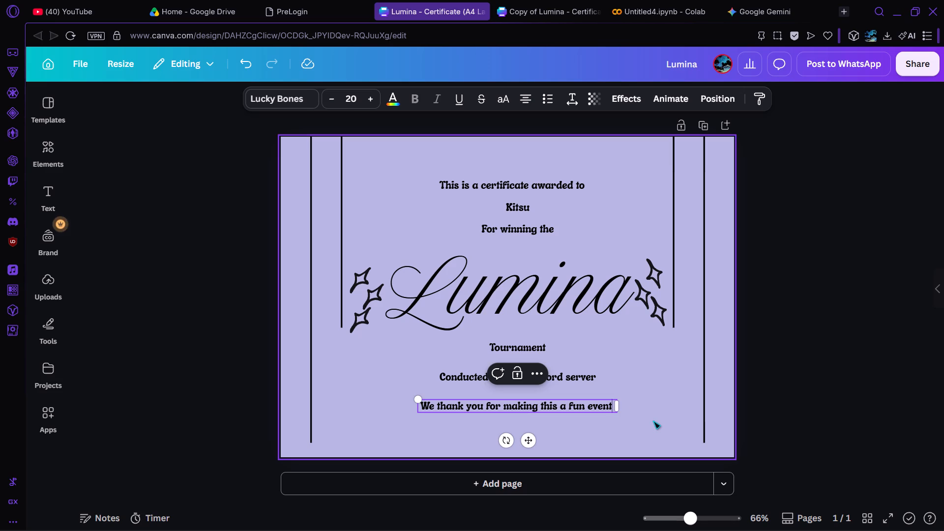
{"action": "key", "text": "Return"}
{"action": "type", "text": "and we"}
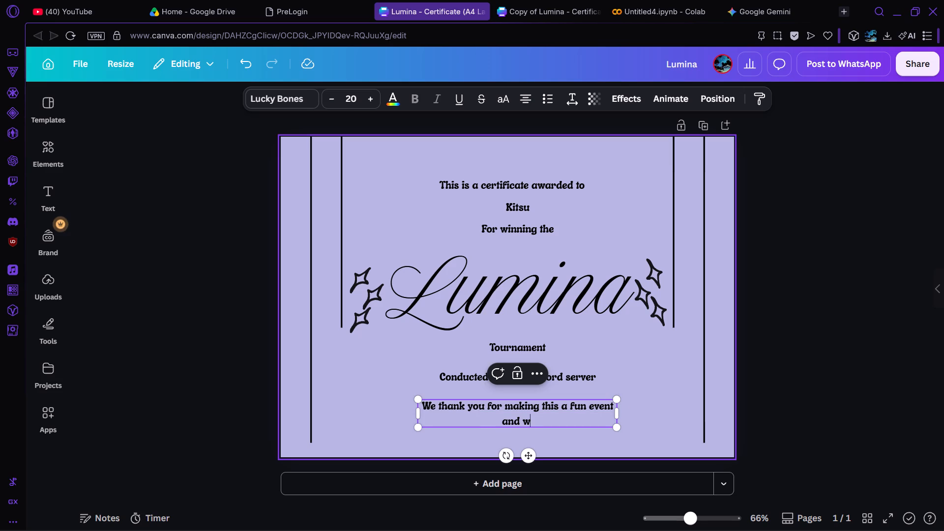
{"action": "key", "text": "space"}
{"action": "type", "text": "home"}
{"action": "key", "text": "space"}
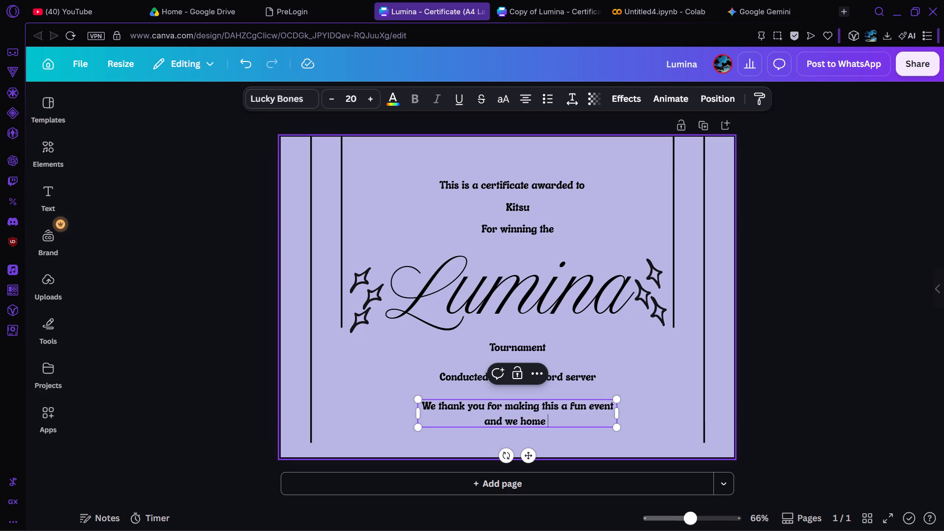
{"action": "key", "text": "BackSpace"}
{"action": "key", "text": "BackSpace"}
{"action": "key", "text": "BackSpace"}
{"action": "type", "text": "pe you w"}
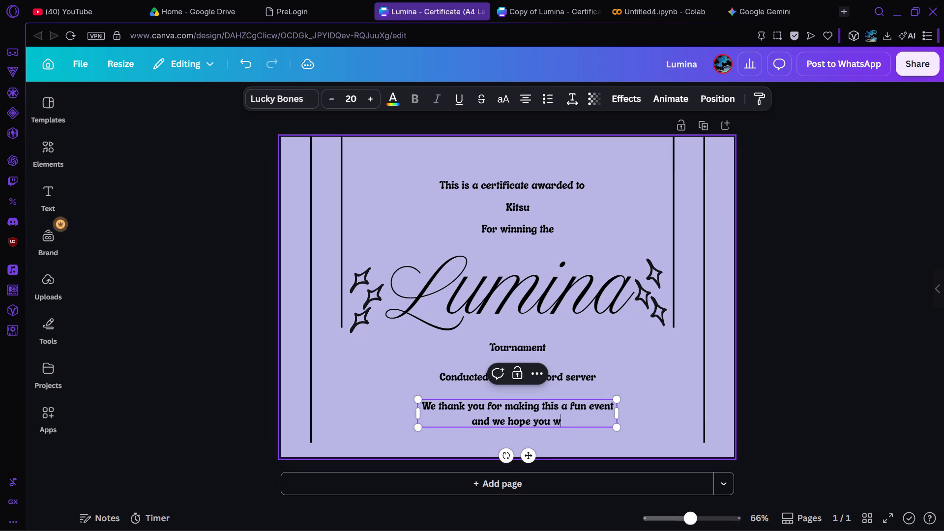
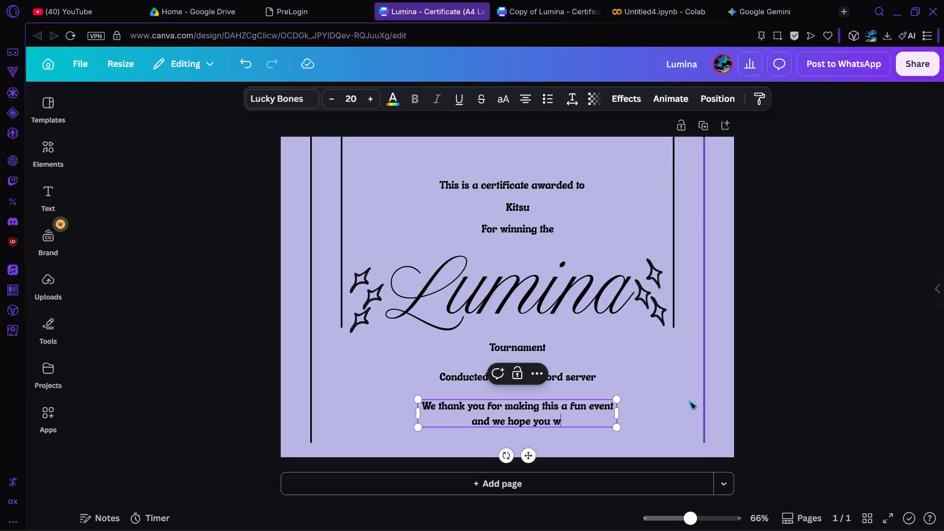
Undo the added closing line, the sparkle shifts and the third sparkles, back to two sparkles on each side of the Lumina title.
{"action": "left_click", "coordinate": [674, 400]}
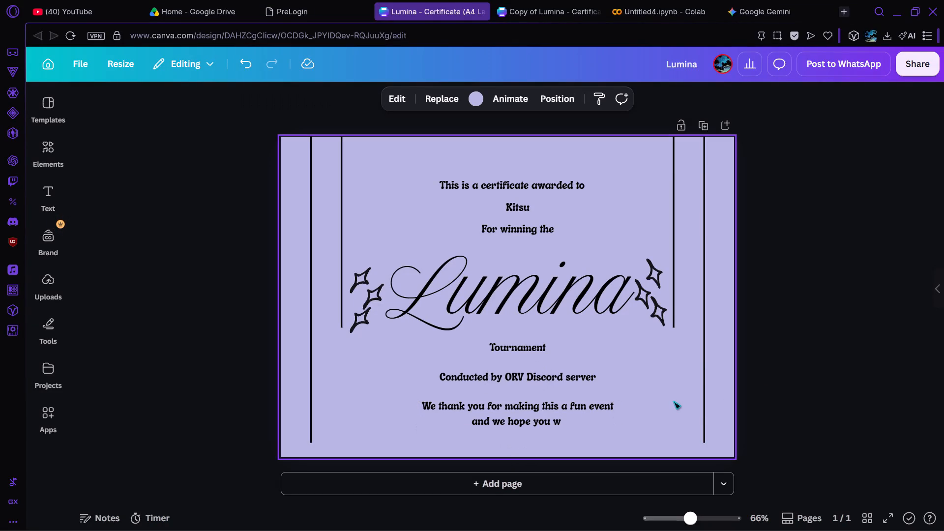
{"action": "key", "text": "ctrl+z"}
{"action": "key", "text": "ctrl+z"}
{"action": "key", "text": "ctrl+z"}
{"action": "key", "text": "ctrl+z"}
{"action": "key", "text": "ctrl+z"}
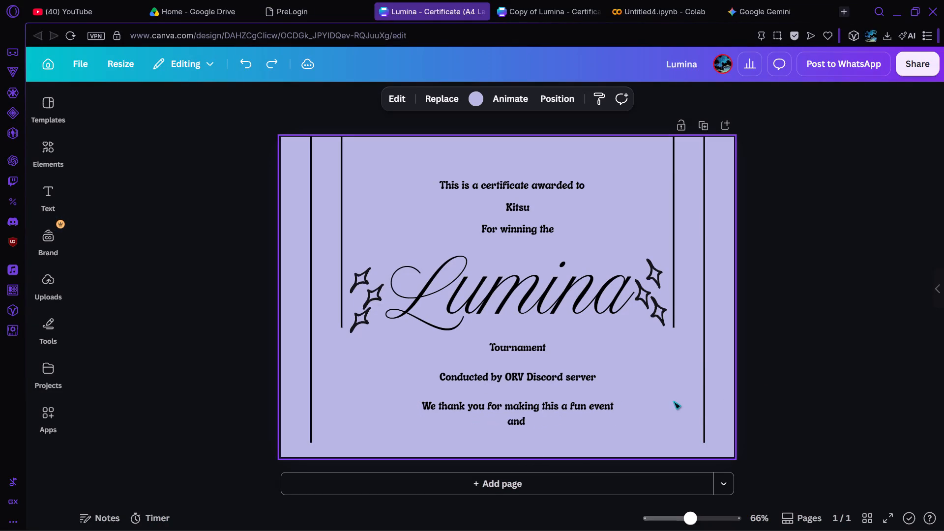
{"action": "key", "text": "ctrl+z"}
{"action": "key", "text": "ctrl+z"}
{"action": "key", "text": "ctrl+z"}
{"action": "key", "text": "ctrl+z"}
{"action": "key", "text": "ctrl+z"}
{"action": "key", "text": "ctrl+z"}
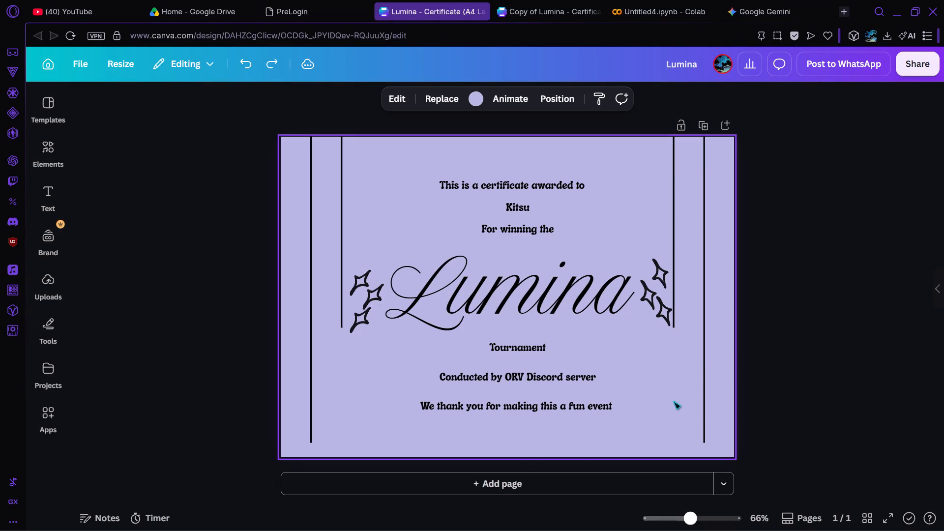
{"action": "key", "text": "ctrl+z"}
{"action": "key", "text": "ctrl+z"}
{"action": "key", "text": "ctrl+z"}
{"action": "key", "text": "ctrl+z"}
{"action": "key", "text": "ctrl+z"}
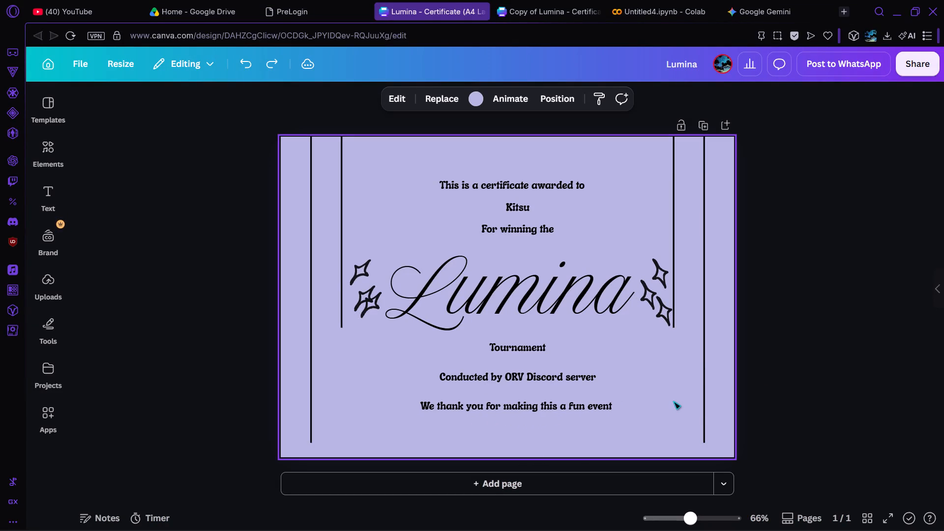
{"action": "key", "text": "ctrl+z"}
{"action": "key", "text": "ctrl+z"}
{"action": "key", "text": "ctrl+z"}
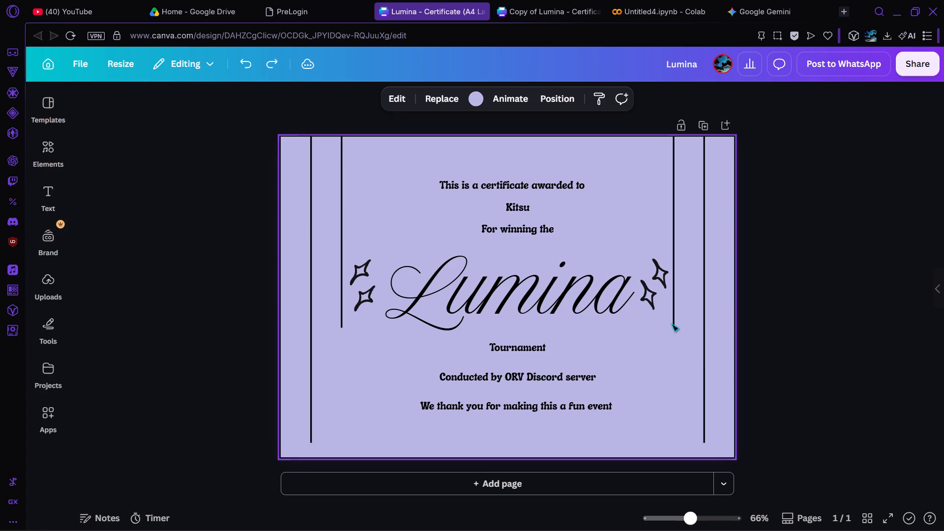
Duplicate the upper sparkle after the Lumina title, shrink the copy slightly and place it just after the name Kitsu.
{"action": "left_click", "coordinate": [661, 271]}
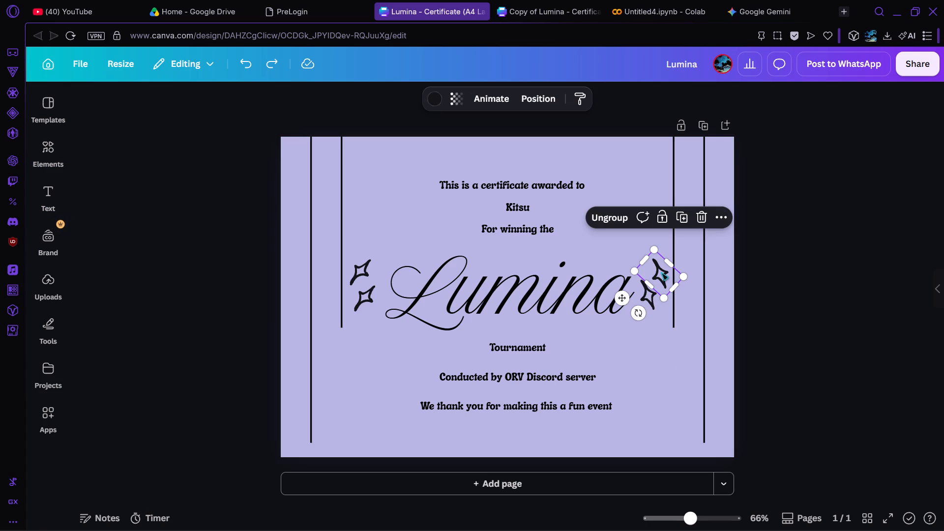
{"action": "left_click", "coordinate": [678, 216]}
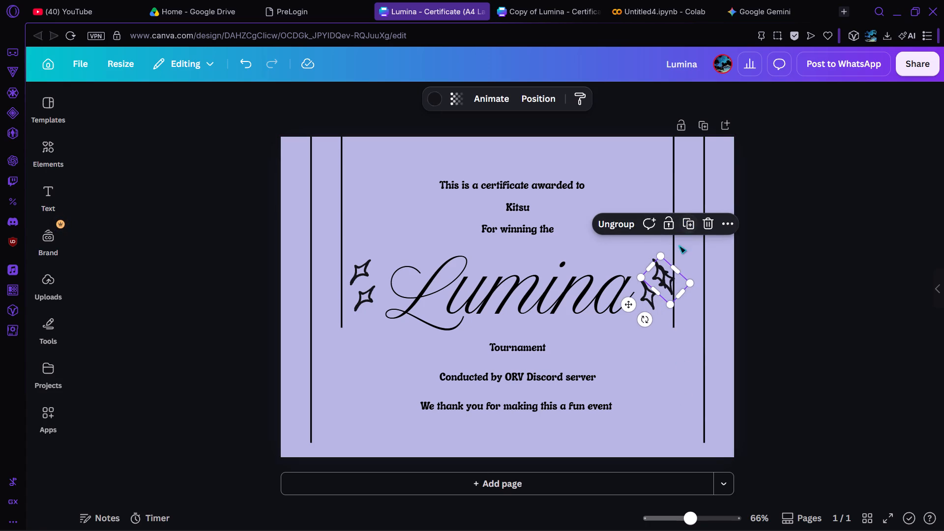
{"action": "left_click_drag", "start_coordinate": [688, 284], "coordinate": [678, 276]}
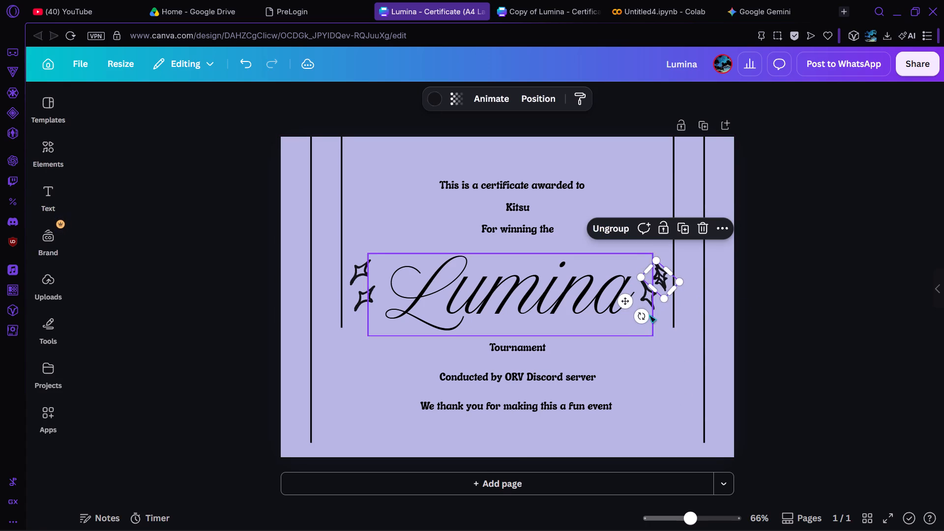
{"action": "left_click_drag", "start_coordinate": [627, 299], "coordinate": [535, 226]}
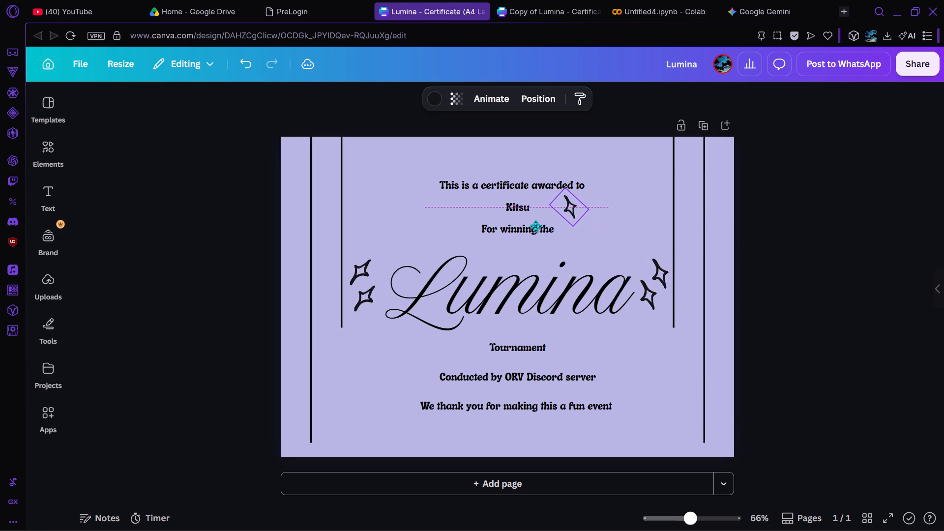
{"action": "left_click_drag", "start_coordinate": [535, 226], "coordinate": [522, 229]}
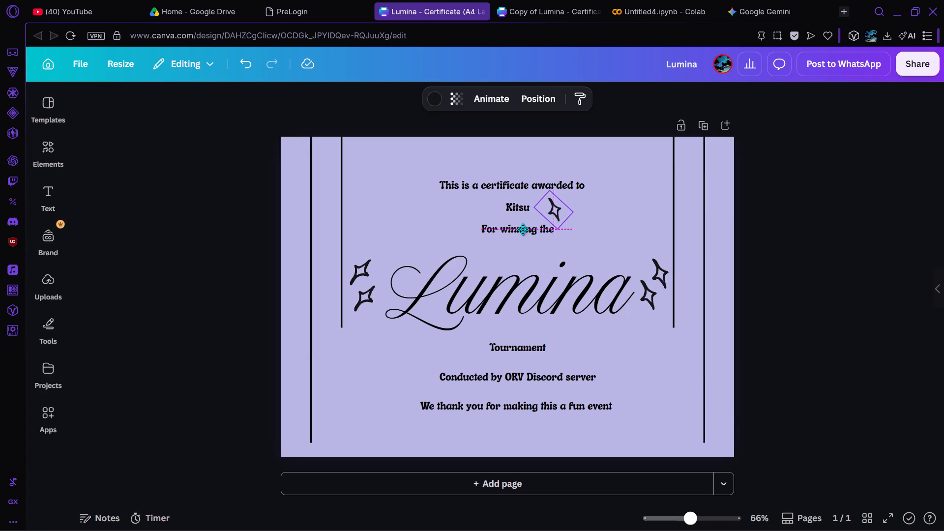
{"action": "left_click_drag", "start_coordinate": [522, 229], "coordinate": [507, 228]}
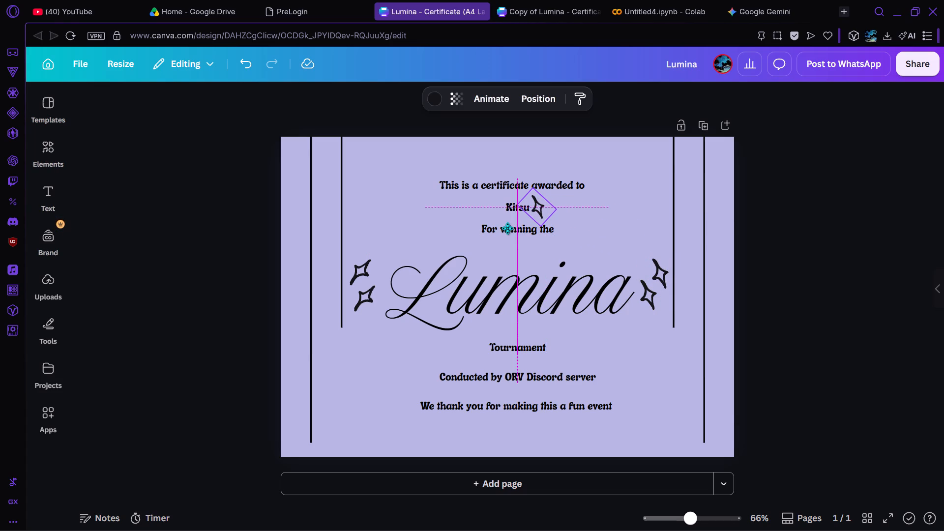
{"action": "left_click_drag", "start_coordinate": [507, 228], "coordinate": [510, 228]}
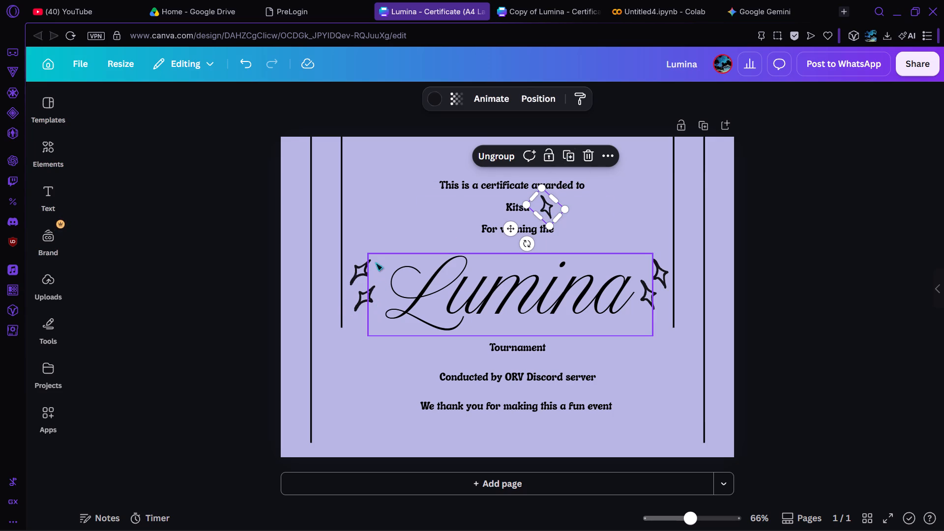
Duplicate the small sparkle after Kitsu and place the copy just before the name on the same line.
{"action": "left_click", "coordinate": [362, 263]}
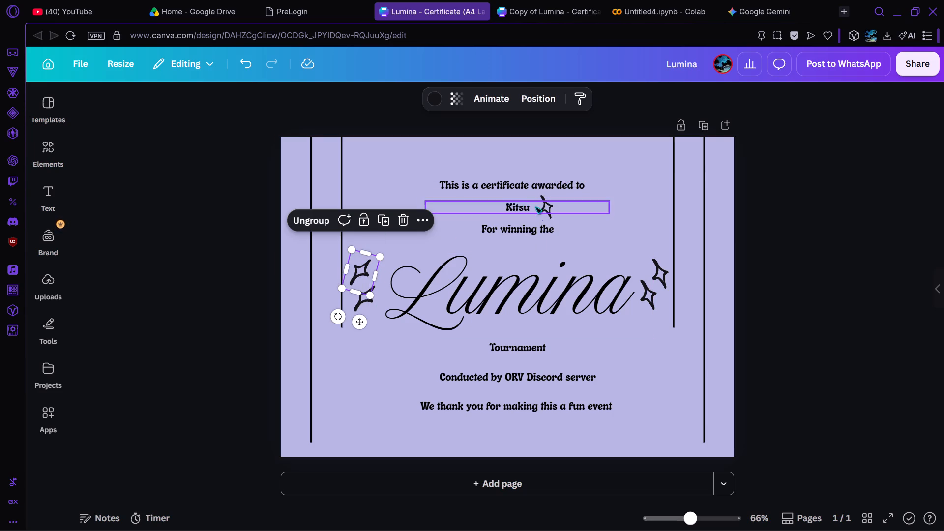
{"action": "left_click", "coordinate": [543, 206]}
{"action": "left_click", "coordinate": [567, 154]}
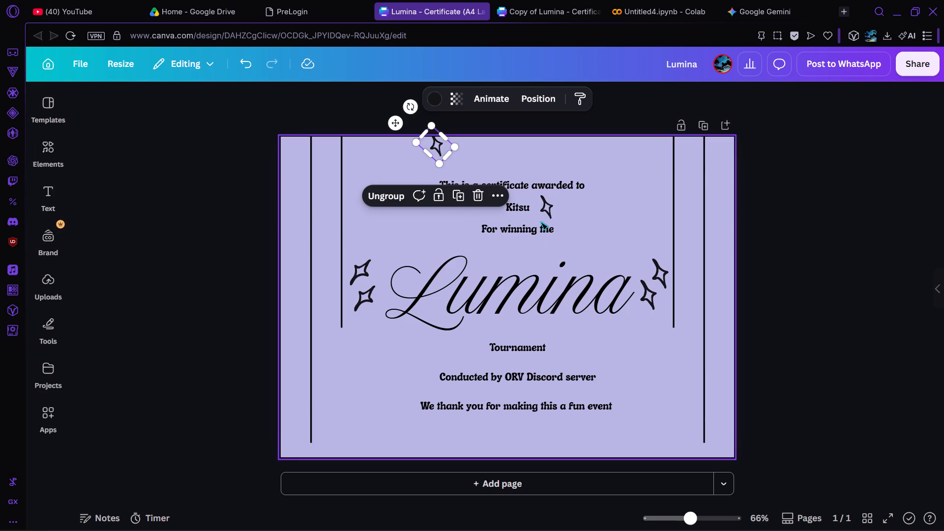
{"action": "left_click_drag", "start_coordinate": [399, 121], "coordinate": [392, 174]}
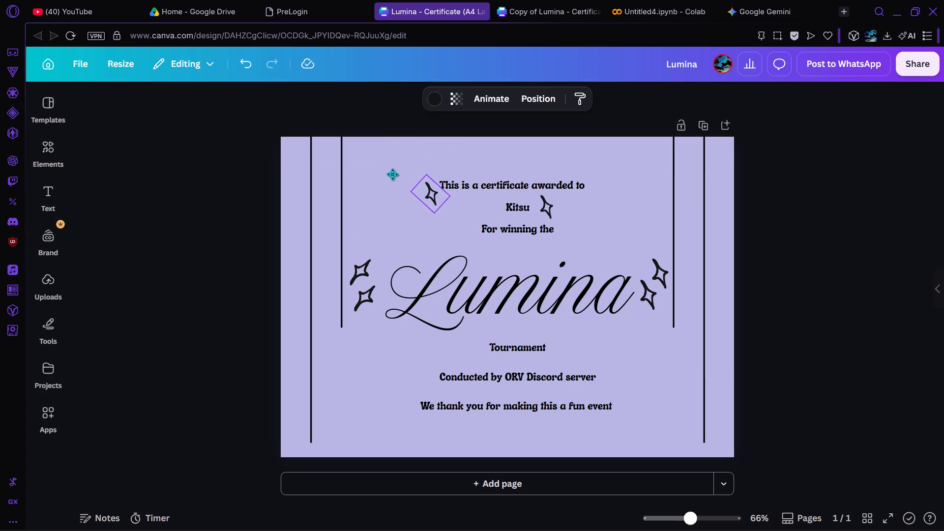
{"action": "left_click_drag", "start_coordinate": [392, 174], "coordinate": [450, 182]}
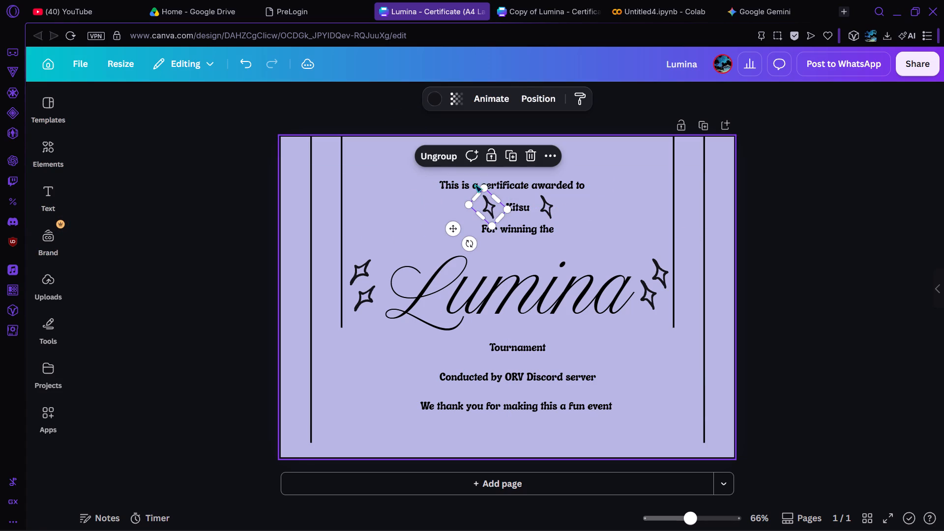
Rotate the small sparkle before Kitsu to about -1° so that it mirrors the one after the name.
{"action": "left_click_drag", "start_coordinate": [467, 242], "coordinate": [455, 193]}
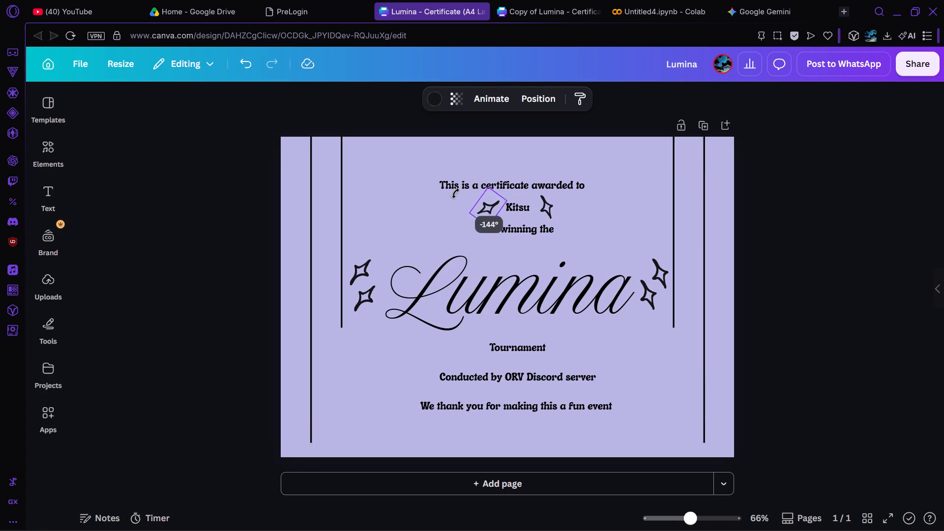
{"action": "left_click_drag", "start_coordinate": [455, 193], "coordinate": [494, 170]}
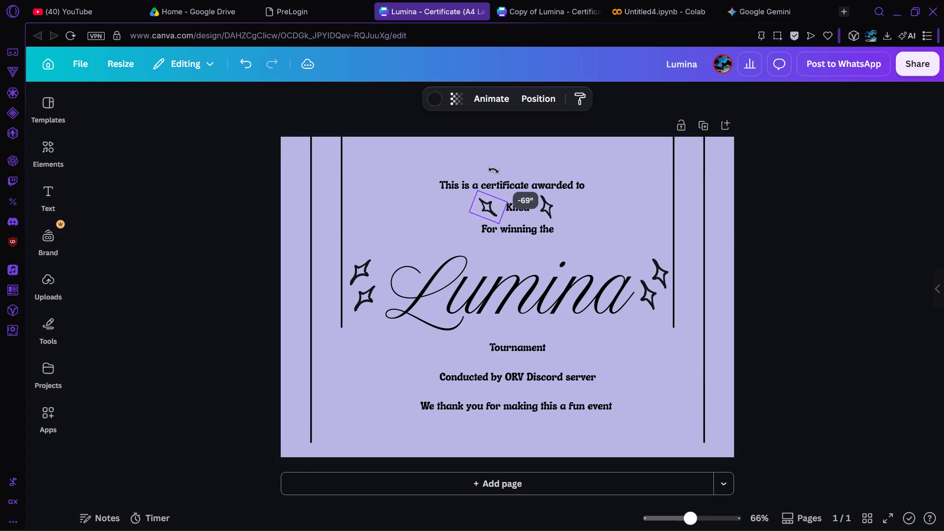
{"action": "left_click_drag", "start_coordinate": [494, 170], "coordinate": [516, 185]}
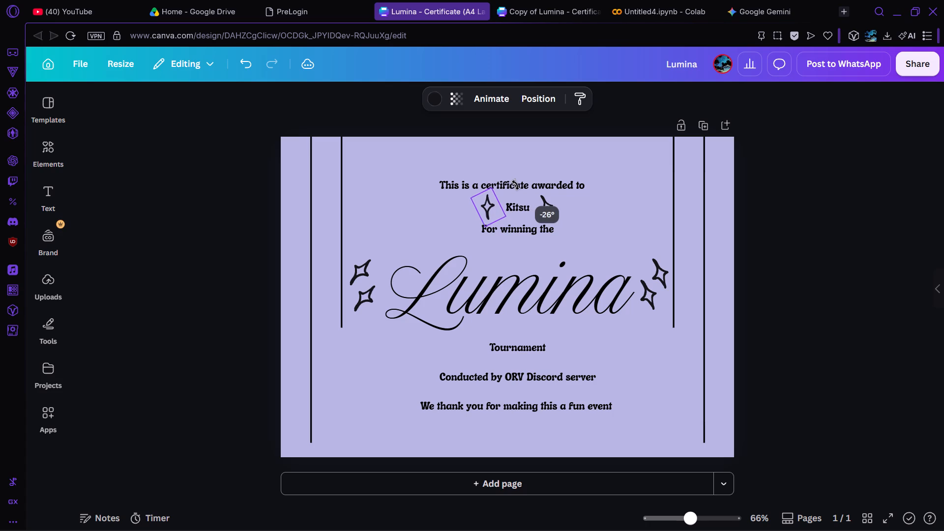
{"action": "left_click_drag", "start_coordinate": [516, 185], "coordinate": [530, 198]}
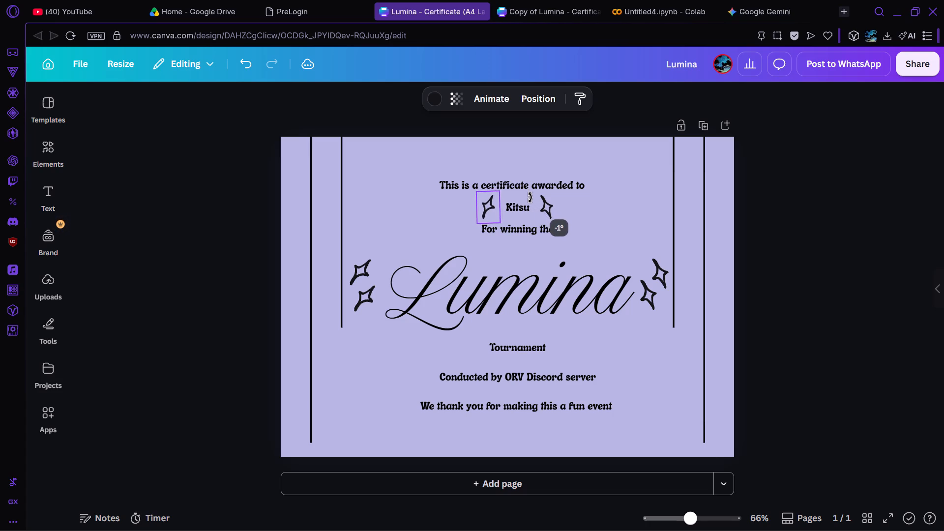
{"action": "left_click_drag", "start_coordinate": [530, 198], "coordinate": [531, 199]}
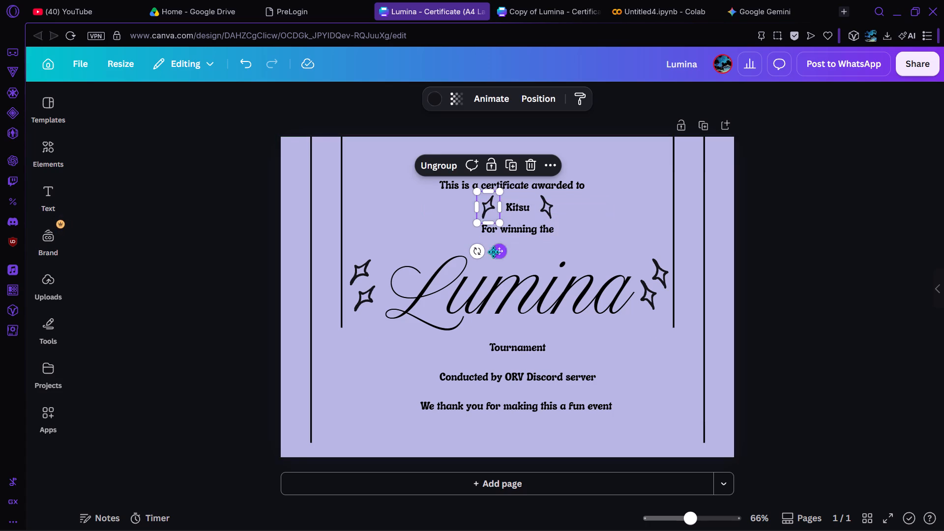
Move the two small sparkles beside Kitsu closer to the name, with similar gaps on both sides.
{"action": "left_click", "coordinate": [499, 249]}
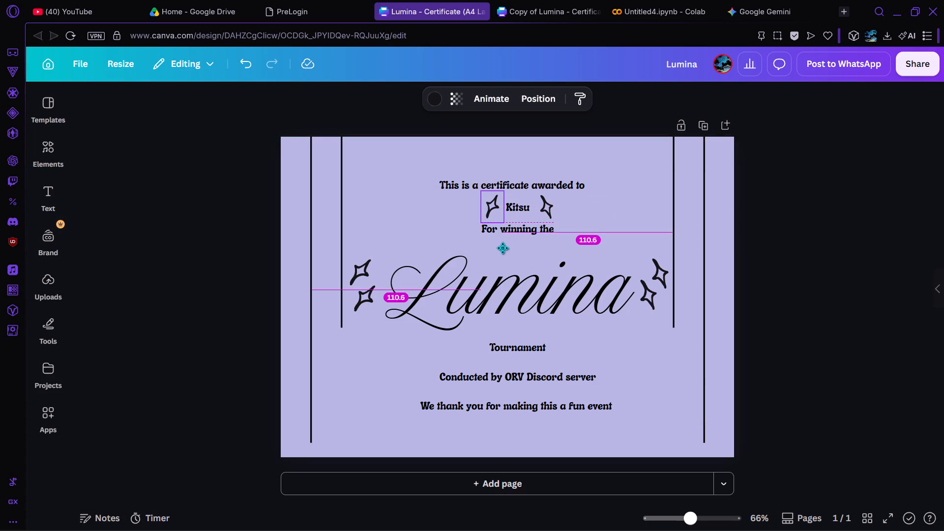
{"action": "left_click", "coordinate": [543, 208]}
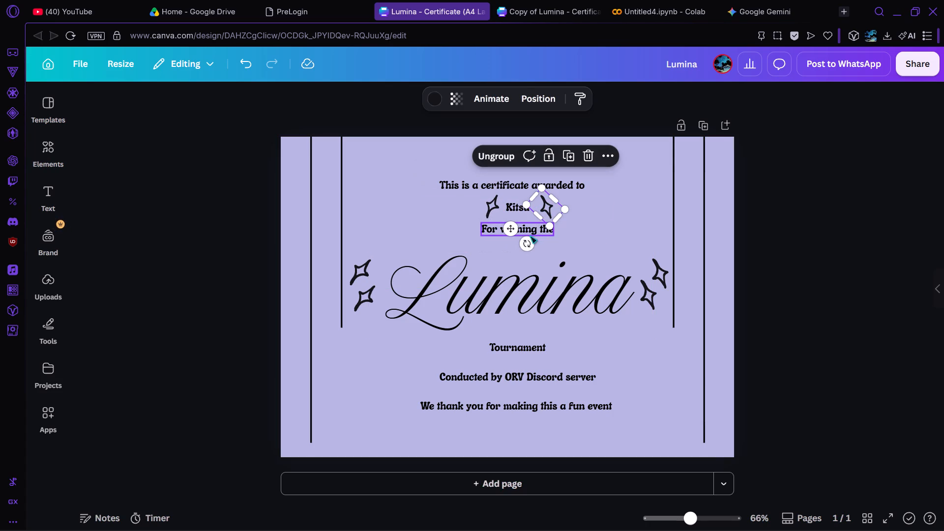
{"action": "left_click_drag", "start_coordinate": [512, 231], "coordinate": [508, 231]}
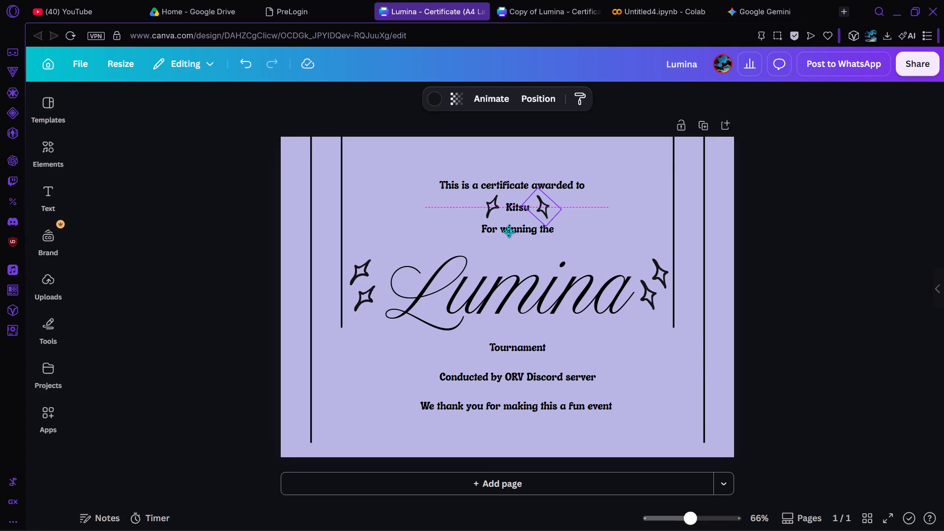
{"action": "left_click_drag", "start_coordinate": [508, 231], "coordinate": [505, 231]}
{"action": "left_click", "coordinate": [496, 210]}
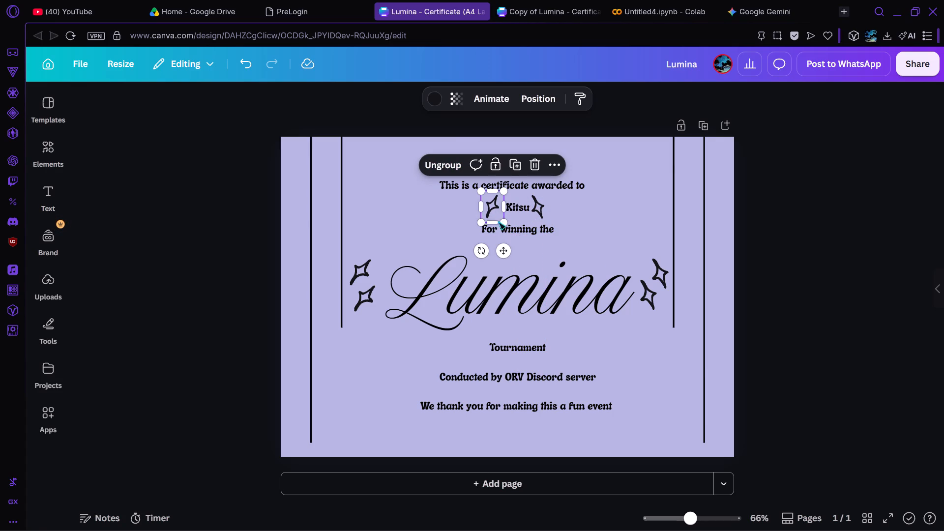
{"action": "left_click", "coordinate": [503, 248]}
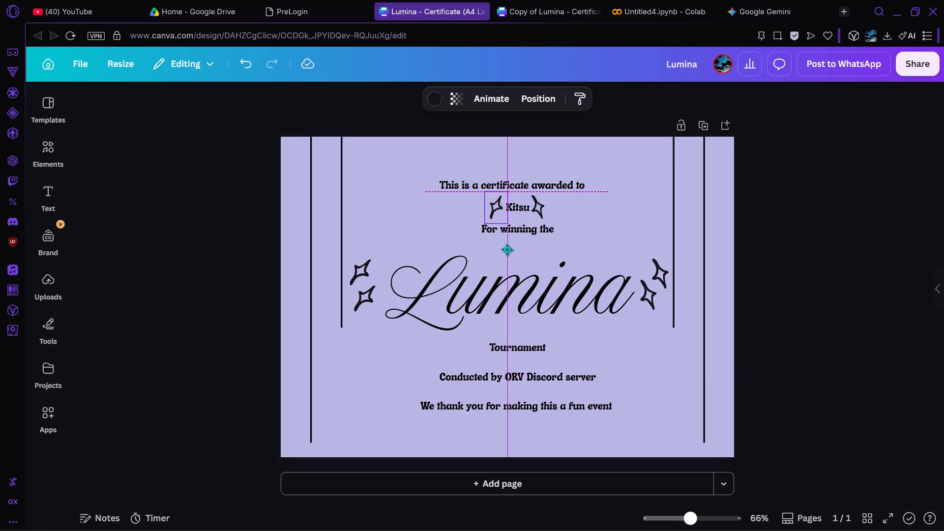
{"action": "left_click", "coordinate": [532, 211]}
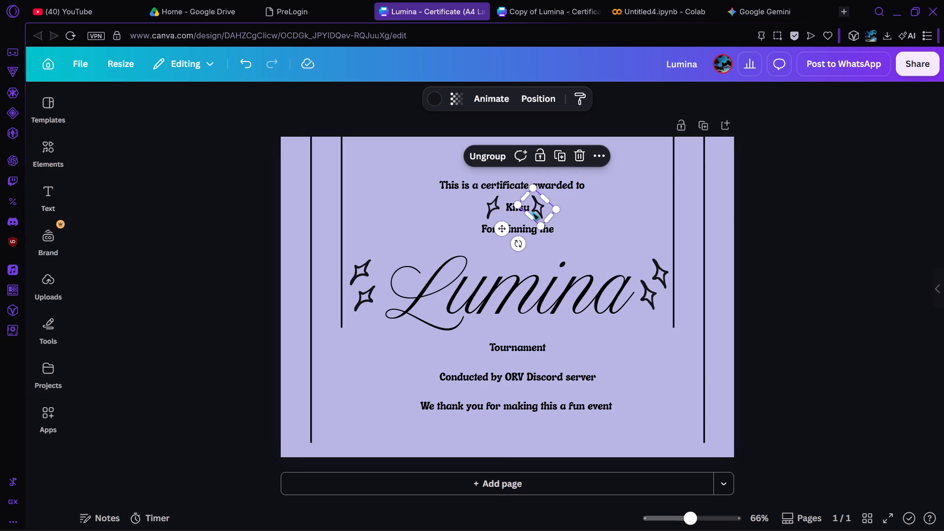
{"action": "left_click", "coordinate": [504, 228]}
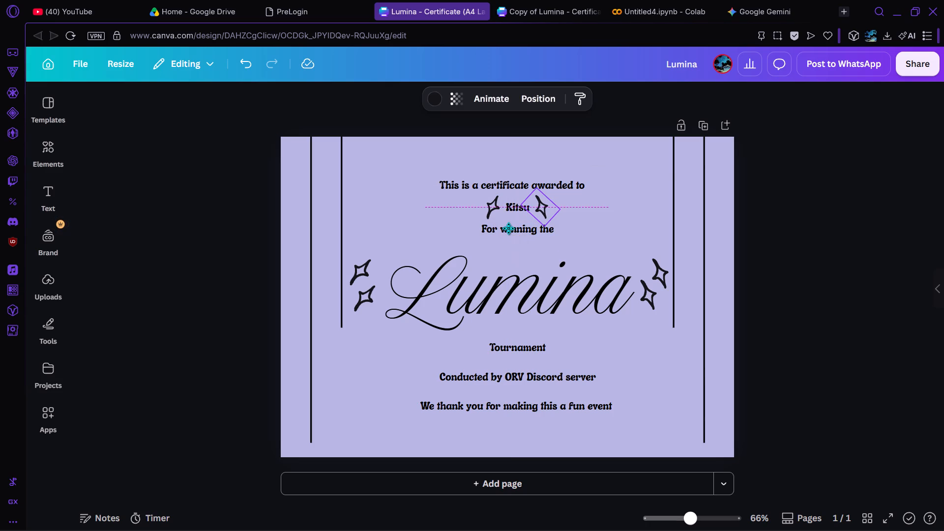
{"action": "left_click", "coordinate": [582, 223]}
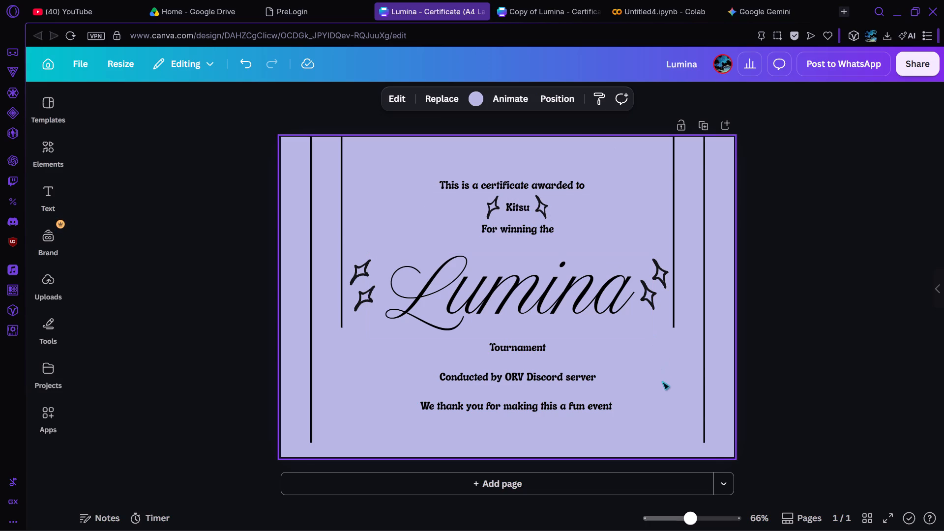
Add an empty second line below "We thank you for making this a fun event" in the closing text.
{"action": "left_click", "coordinate": [607, 409]}
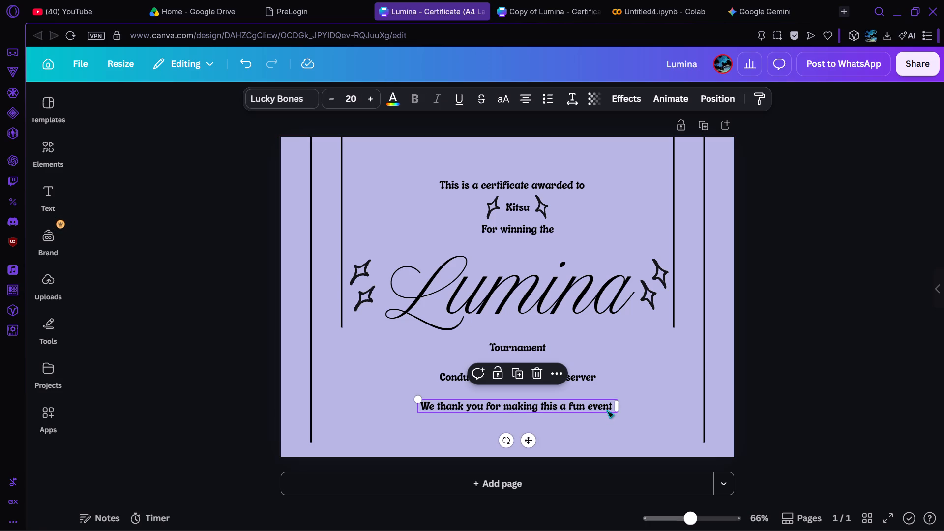
{"action": "left_click", "coordinate": [607, 409]}
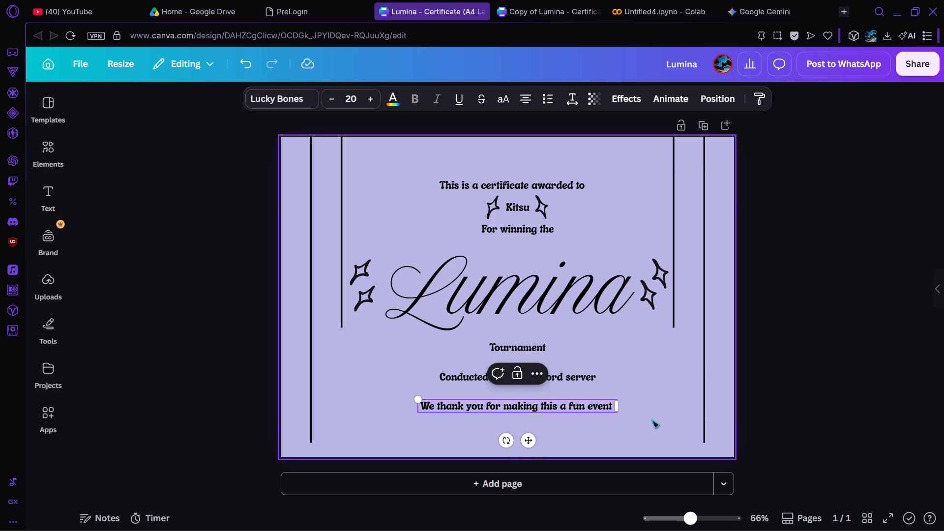
{"action": "key", "text": "Right"}
{"action": "key", "text": "Return"}
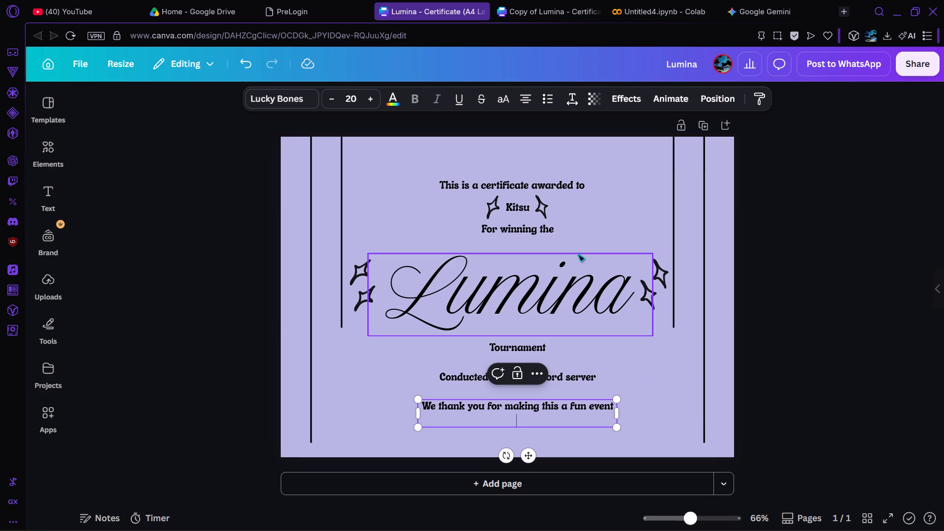
Move the two small sparkles beside Kitsu outward, leaving wider gaps on both sides of the name.
{"action": "left_click", "coordinate": [540, 204]}
{"action": "left_click_drag", "start_coordinate": [507, 231], "coordinate": [511, 231]}
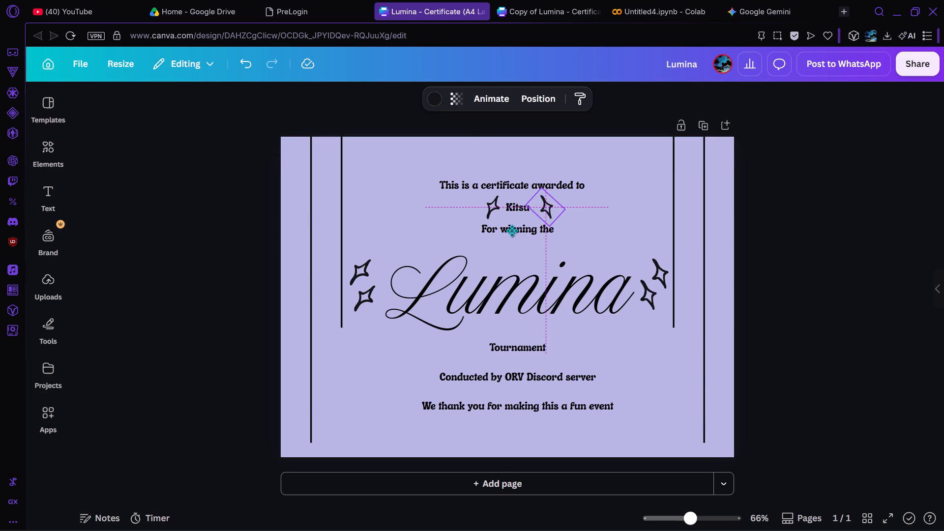
{"action": "left_click_drag", "start_coordinate": [511, 231], "coordinate": [528, 232]}
{"action": "left_click", "coordinate": [491, 205]}
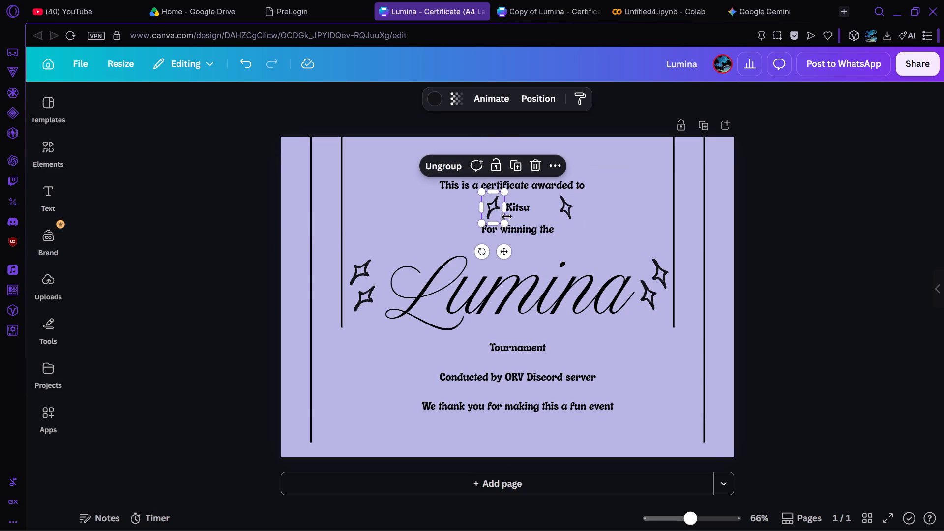
{"action": "left_click_drag", "start_coordinate": [500, 252], "coordinate": [480, 252]}
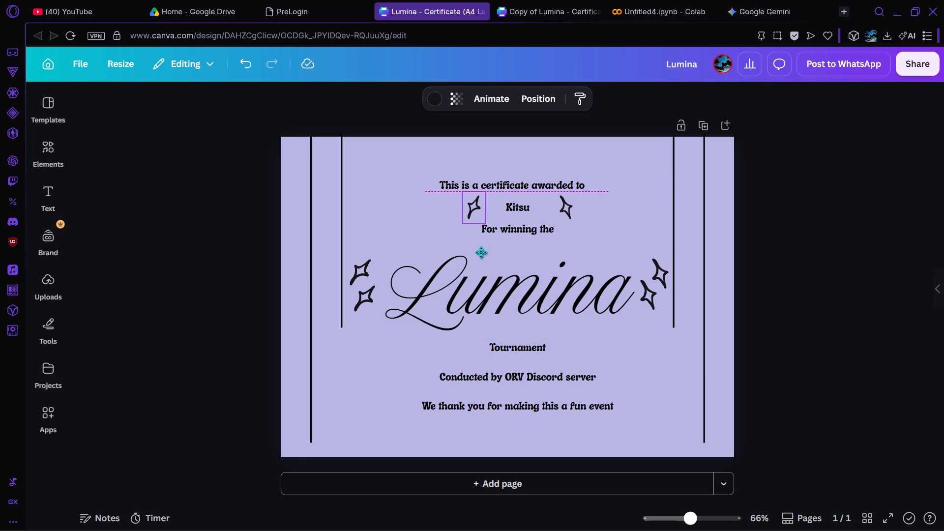
Shift the small sparkle before Kitsu slightly outward and the one after it slightly inward to even their gaps from the name.
{"action": "left_click_drag", "start_coordinate": [480, 252], "coordinate": [472, 252]}
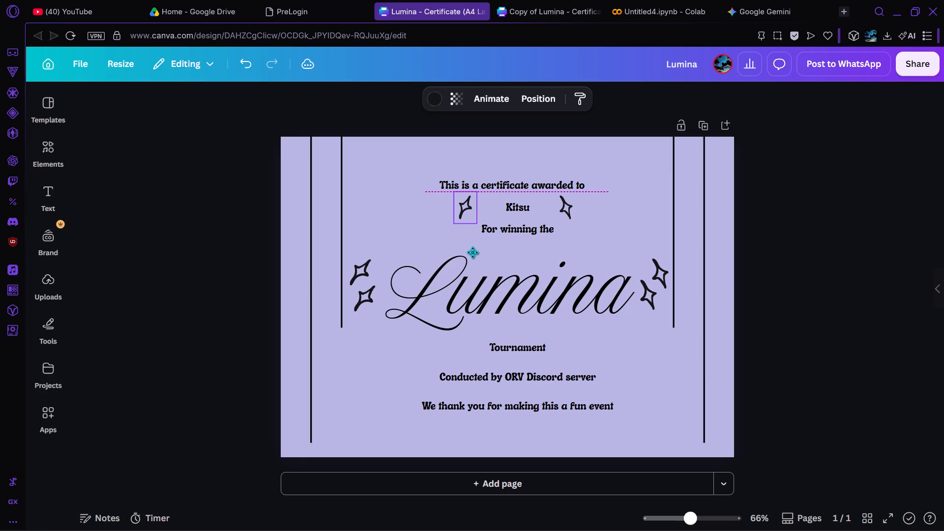
{"action": "left_click_drag", "start_coordinate": [472, 252], "coordinate": [474, 251]}
{"action": "left_click", "coordinate": [590, 221]}
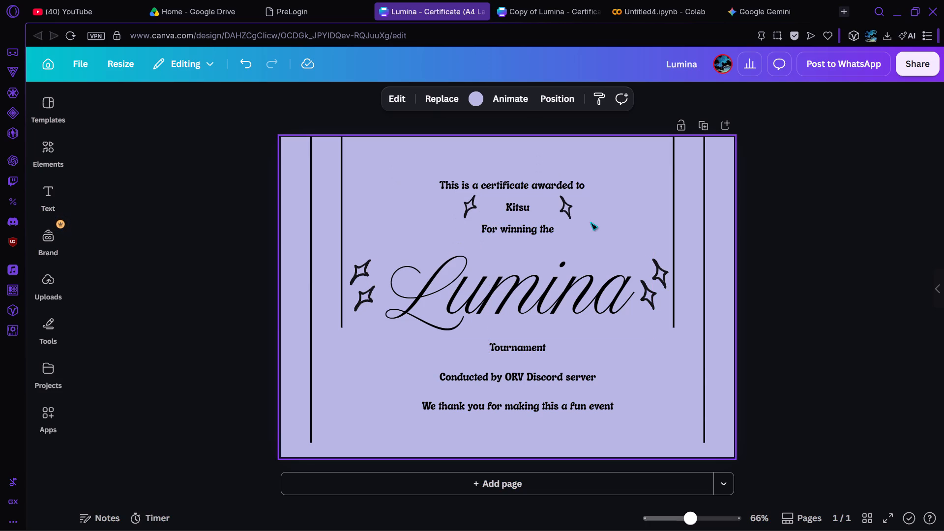
{"action": "left_click", "coordinate": [573, 204]}
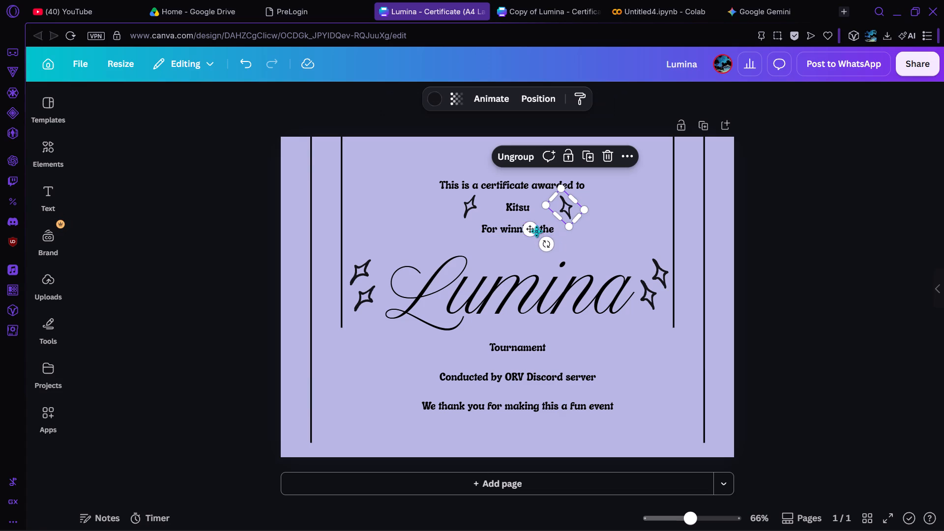
{"action": "left_click", "coordinate": [534, 231]}
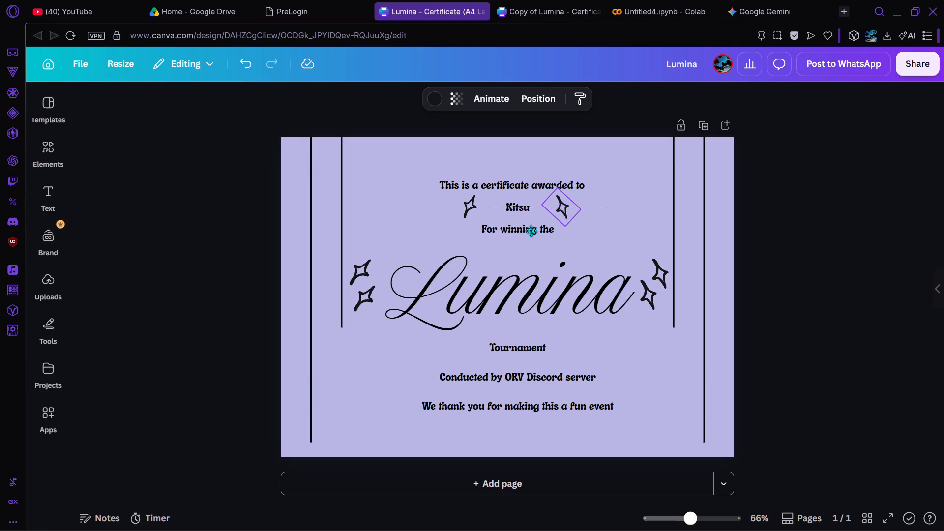
{"action": "left_click", "coordinate": [471, 209]}
Rotate the small sparkle after Kitsu to about 143° so that it mirrors the one before the name.
{"action": "left_click", "coordinate": [561, 209]}
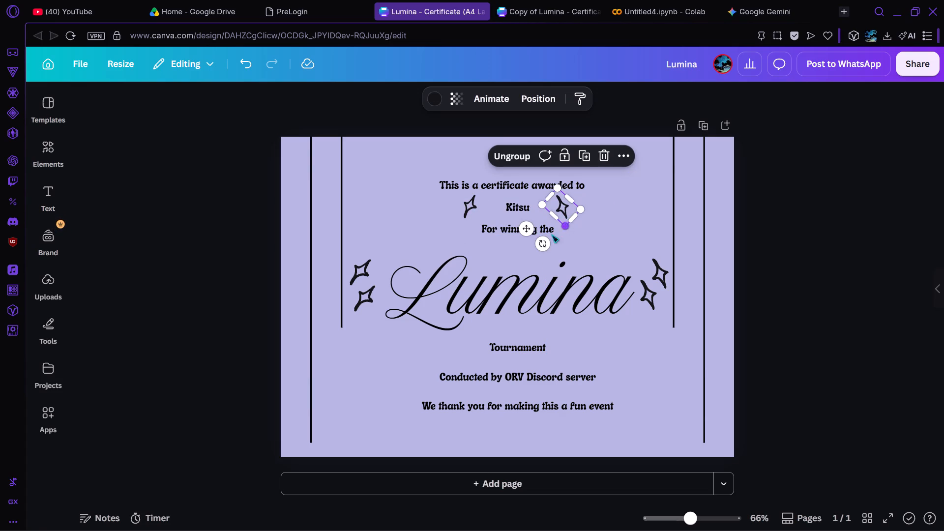
{"action": "left_click_drag", "start_coordinate": [540, 244], "coordinate": [530, 240]}
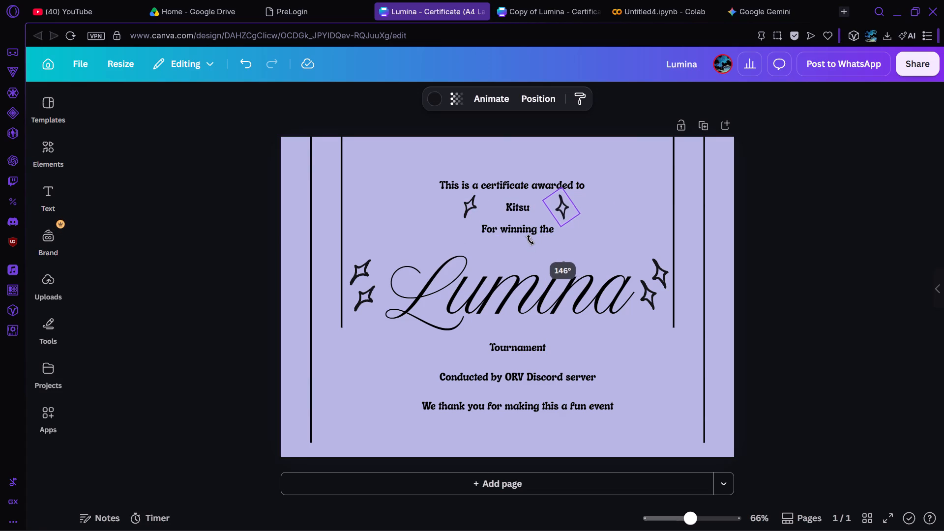
{"action": "left_click_drag", "start_coordinate": [530, 240], "coordinate": [533, 240]}
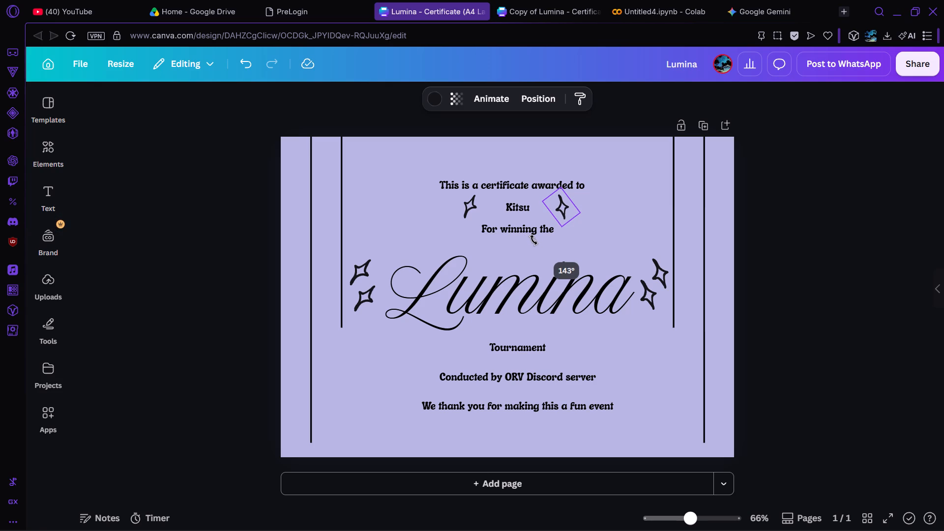
{"action": "left_click_drag", "start_coordinate": [533, 240], "coordinate": [534, 240]}
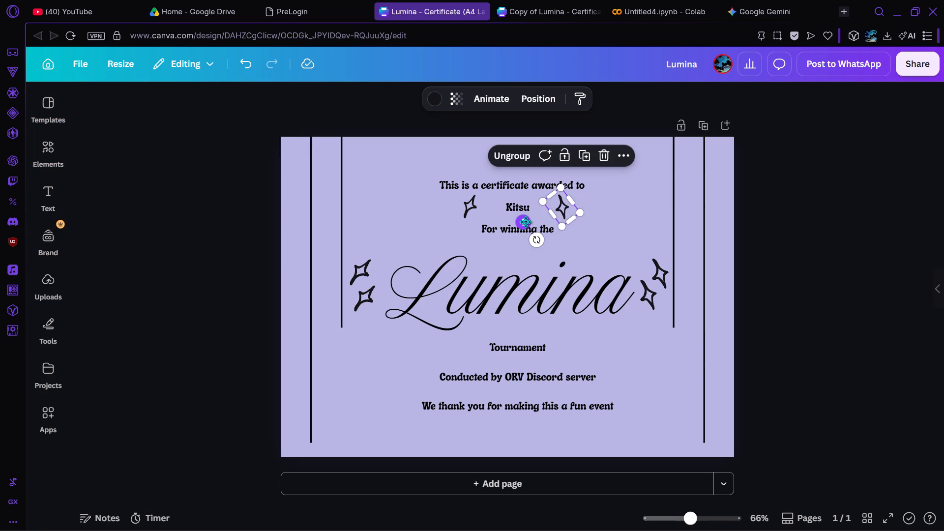
Adjust the position of the small sparkle after Kitsu, leaving it slightly farther out, with a gap matching the other side.
{"action": "left_click", "coordinate": [525, 222]}
{"action": "left_click", "coordinate": [599, 233]}
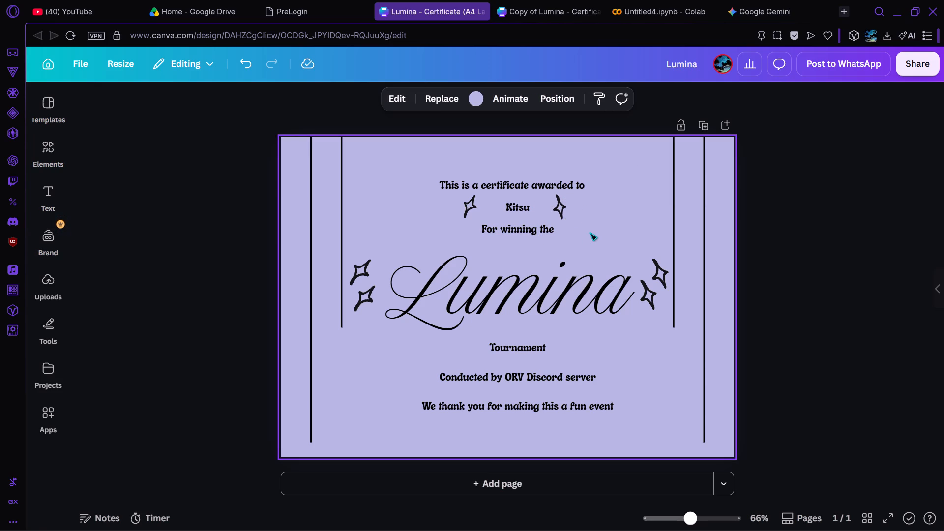
{"action": "left_click", "coordinate": [557, 206]}
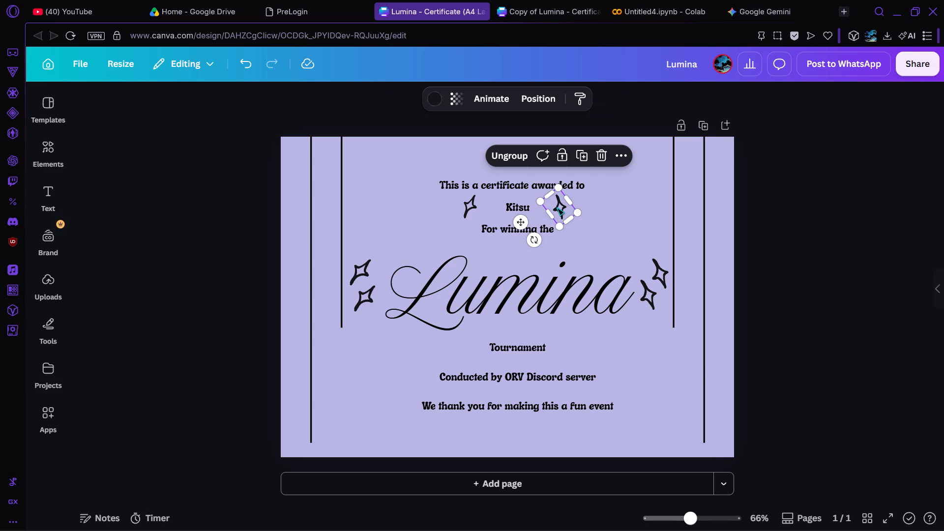
{"action": "left_click", "coordinate": [605, 237]}
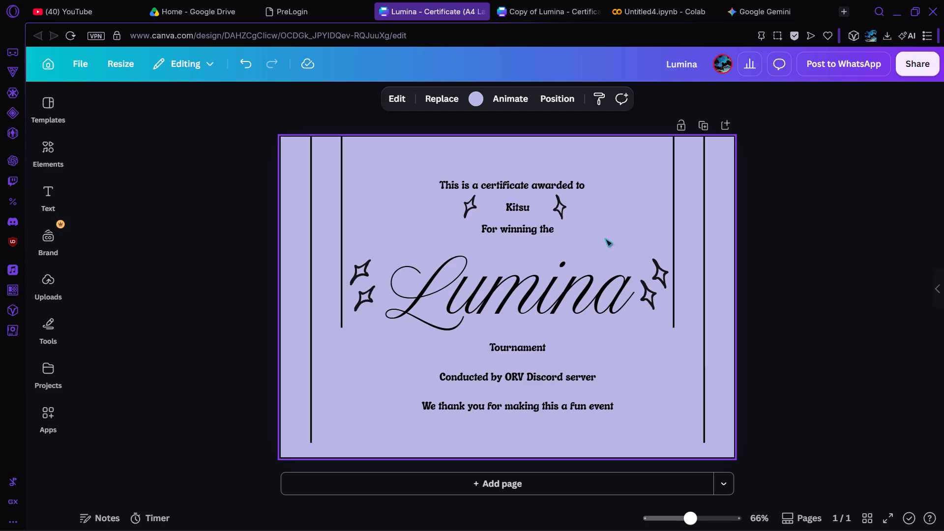
{"action": "left_click", "coordinate": [568, 208]}
{"action": "left_click", "coordinate": [525, 223]}
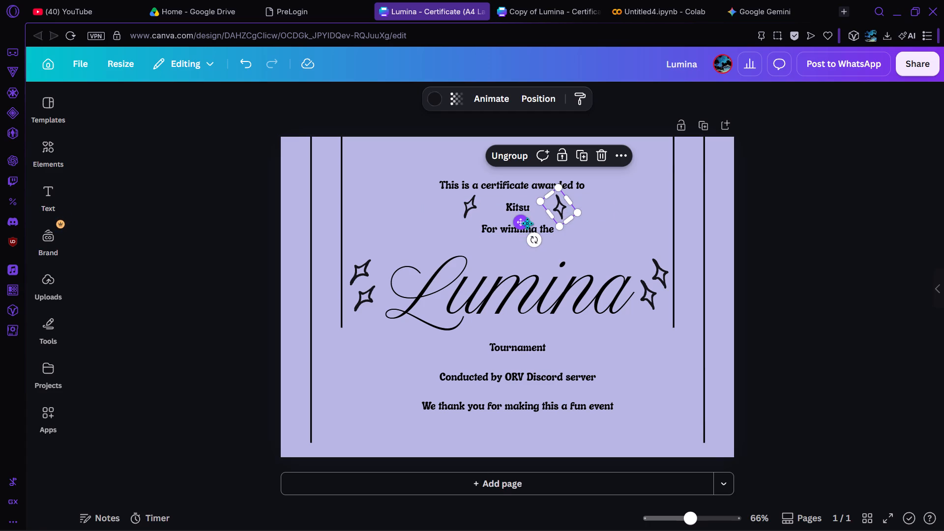
{"action": "left_click", "coordinate": [612, 226]}
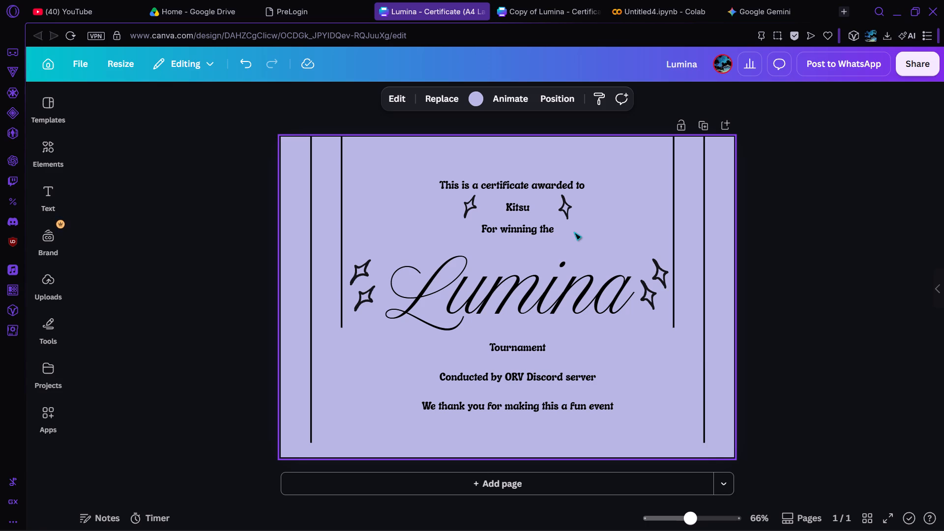
Enter "and we congratulate for your win" on the second line of the closing text.
{"action": "left_click", "coordinate": [515, 419]}
{"action": "left_click", "coordinate": [515, 419]}
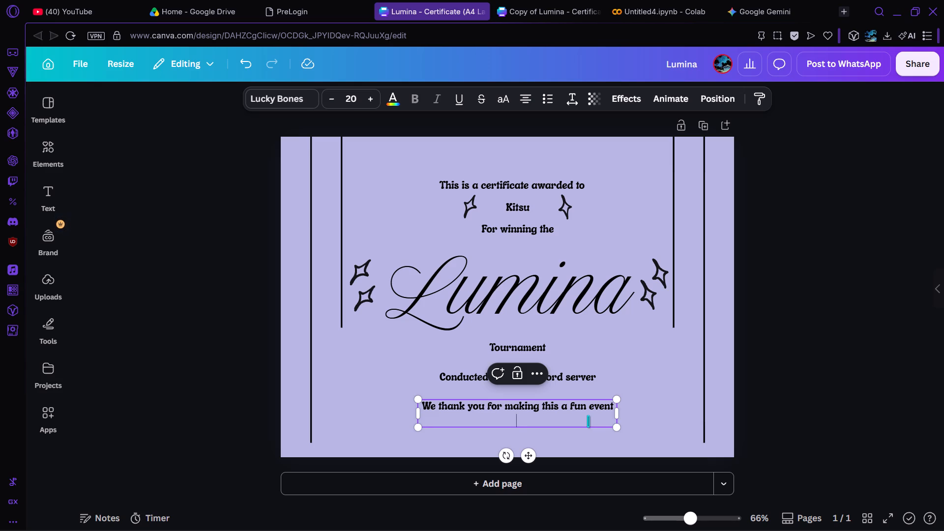
{"action": "type", "text": "and"}
{"action": "key", "text": "space"}
{"action": "type", "text": "we"}
{"action": "key", "text": "space"}
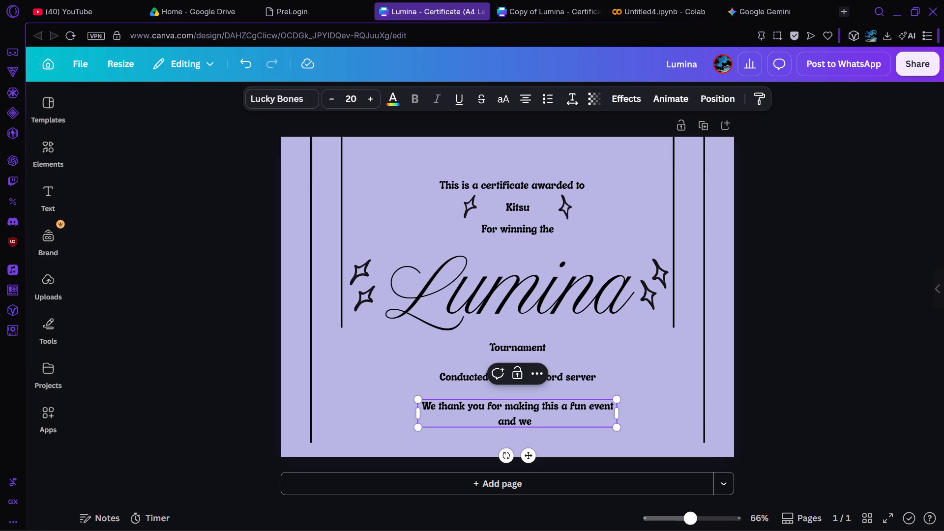
{"action": "type", "text": "congratulate do"}
{"action": "key", "text": "BackSpace"}
{"action": "key", "text": "BackSpace"}
{"action": "type", "text": "for your win"}
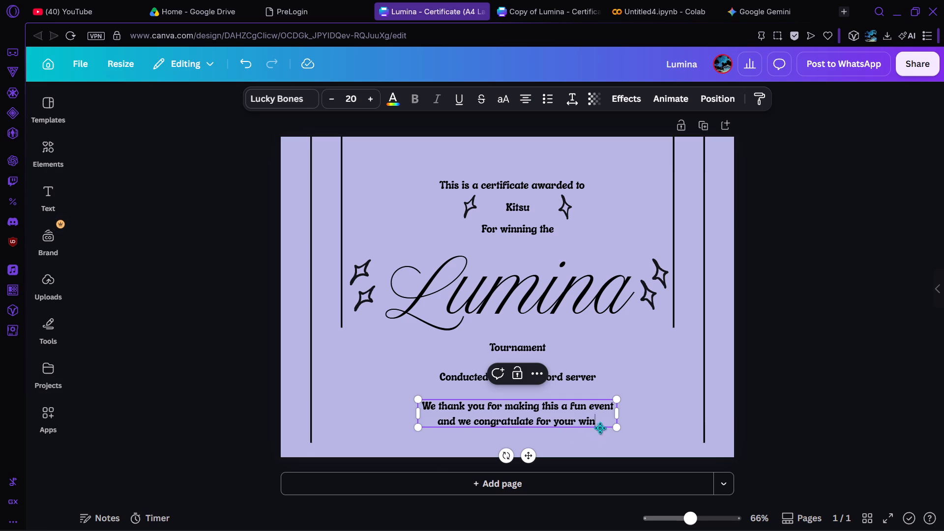
{"action": "left_click", "coordinate": [715, 365]}
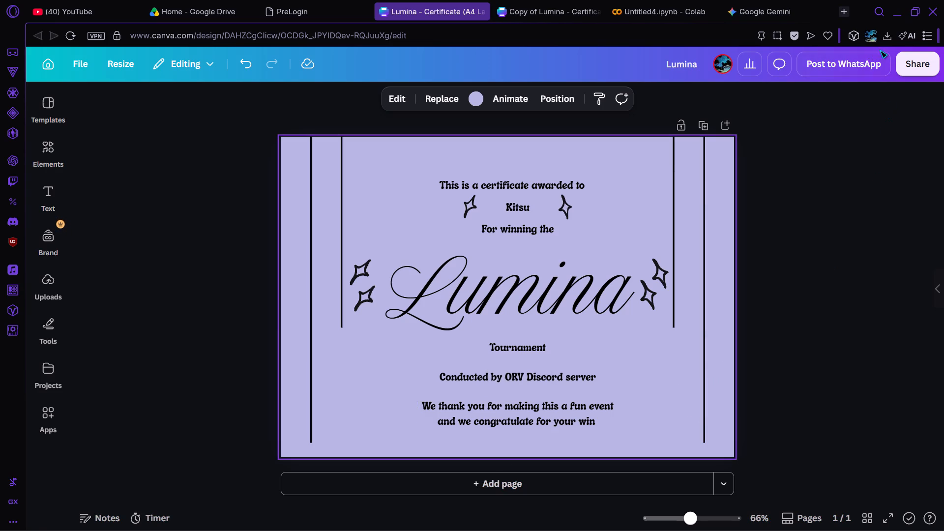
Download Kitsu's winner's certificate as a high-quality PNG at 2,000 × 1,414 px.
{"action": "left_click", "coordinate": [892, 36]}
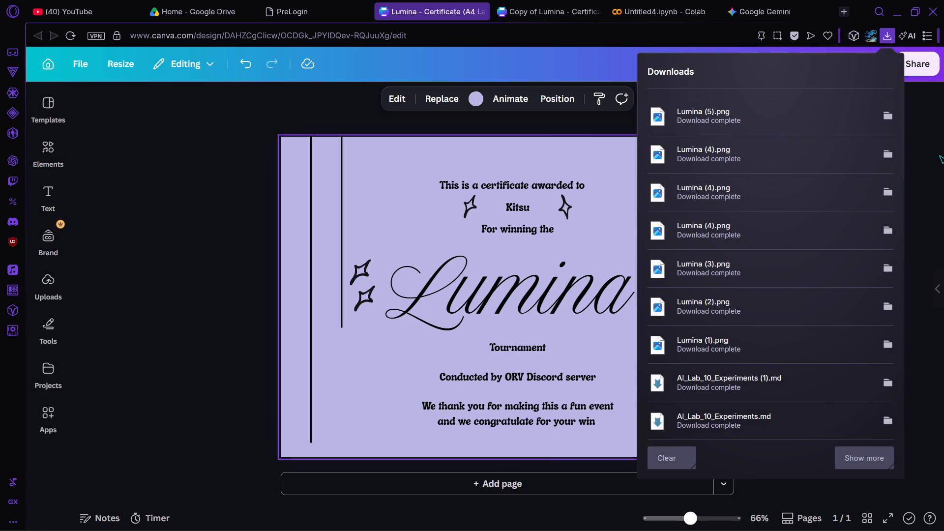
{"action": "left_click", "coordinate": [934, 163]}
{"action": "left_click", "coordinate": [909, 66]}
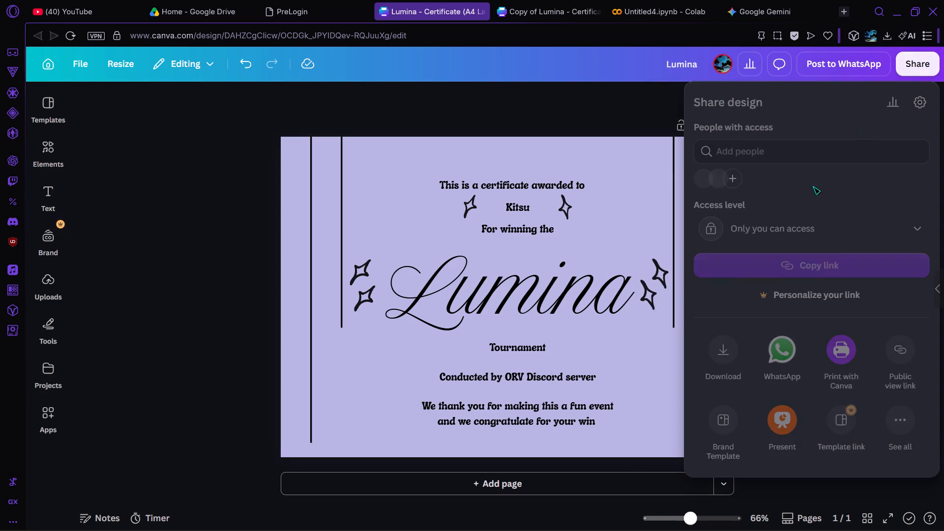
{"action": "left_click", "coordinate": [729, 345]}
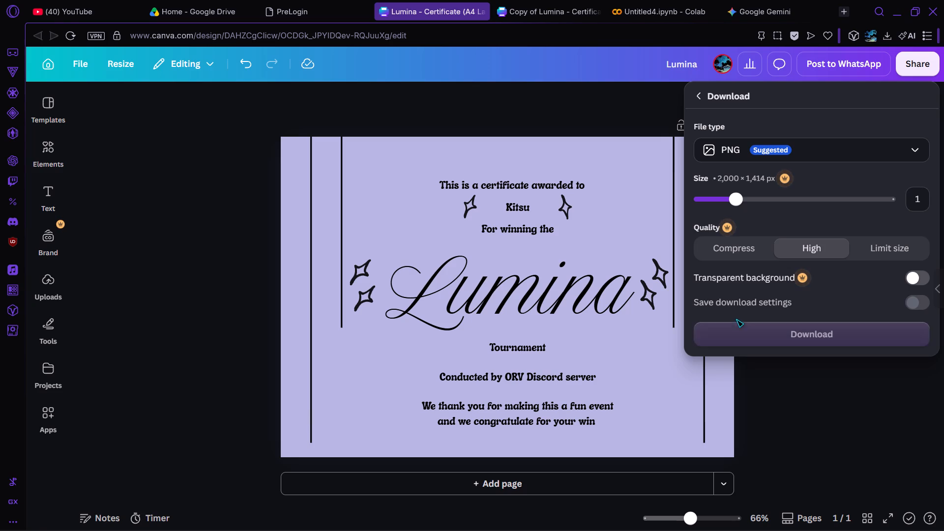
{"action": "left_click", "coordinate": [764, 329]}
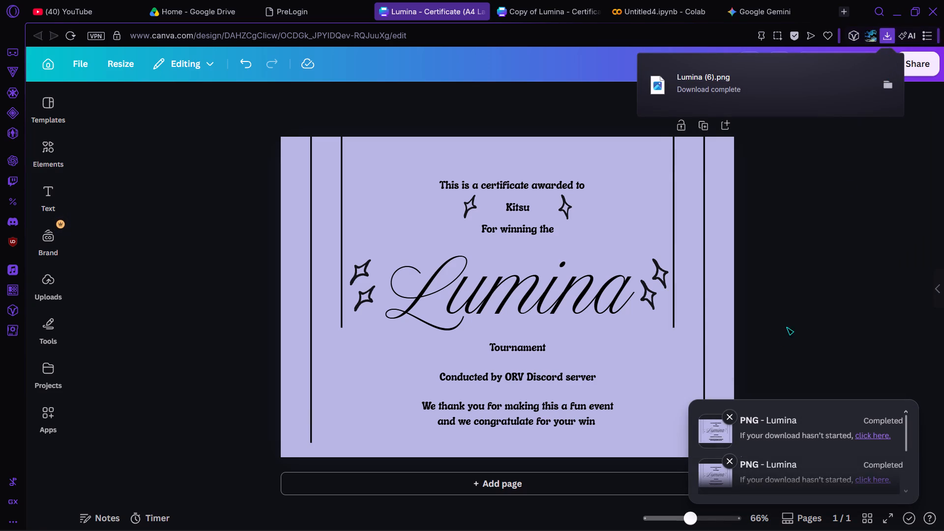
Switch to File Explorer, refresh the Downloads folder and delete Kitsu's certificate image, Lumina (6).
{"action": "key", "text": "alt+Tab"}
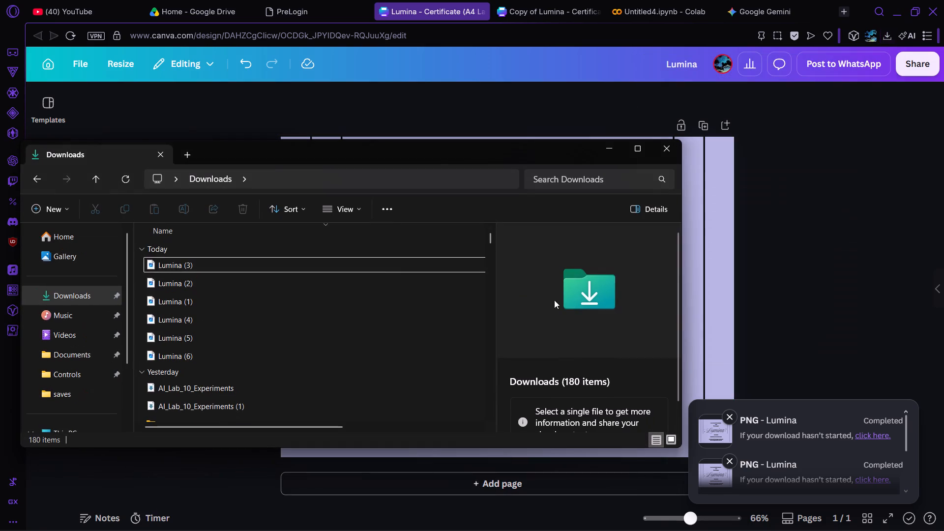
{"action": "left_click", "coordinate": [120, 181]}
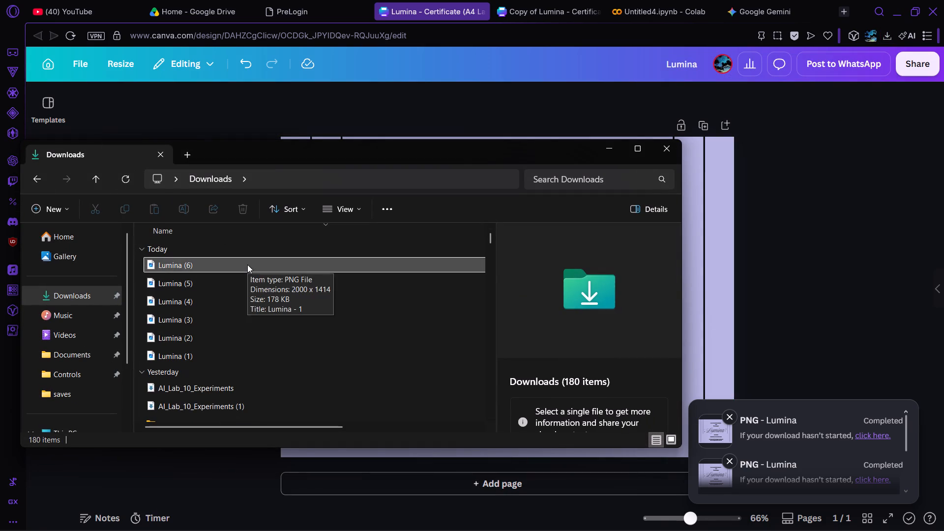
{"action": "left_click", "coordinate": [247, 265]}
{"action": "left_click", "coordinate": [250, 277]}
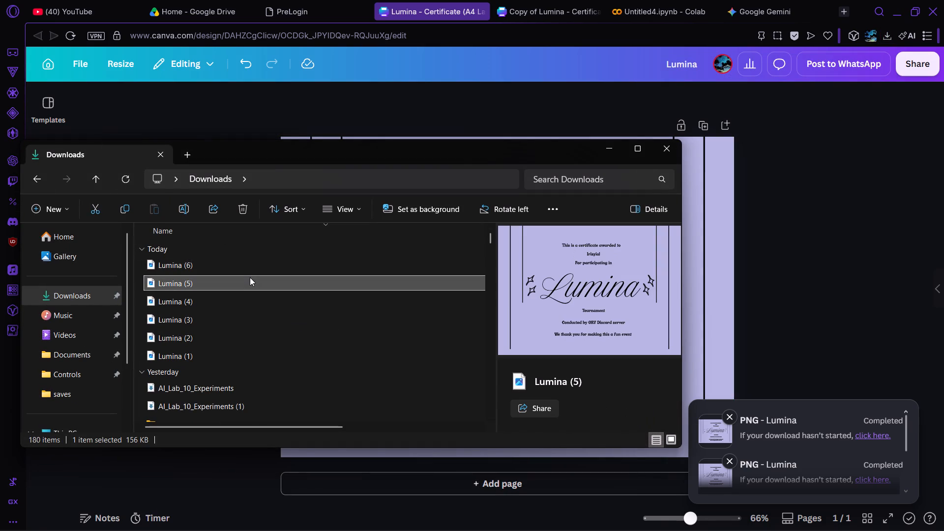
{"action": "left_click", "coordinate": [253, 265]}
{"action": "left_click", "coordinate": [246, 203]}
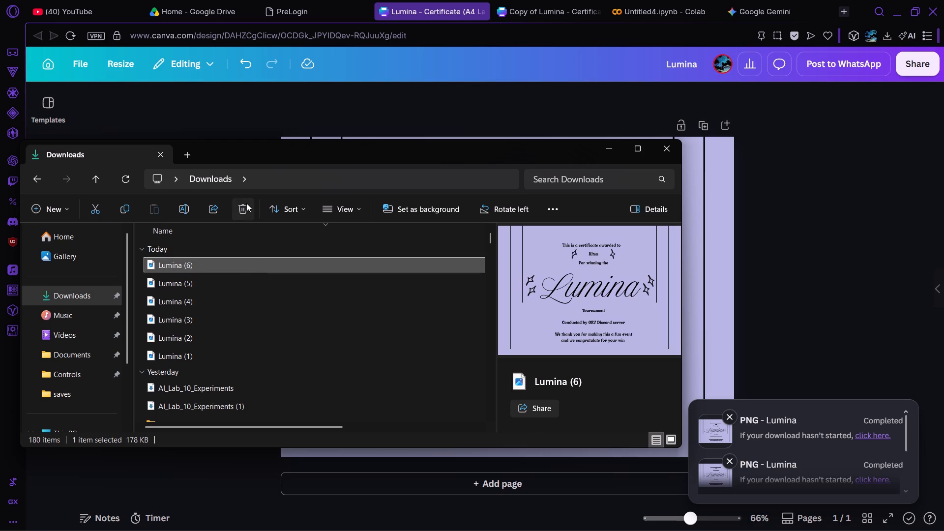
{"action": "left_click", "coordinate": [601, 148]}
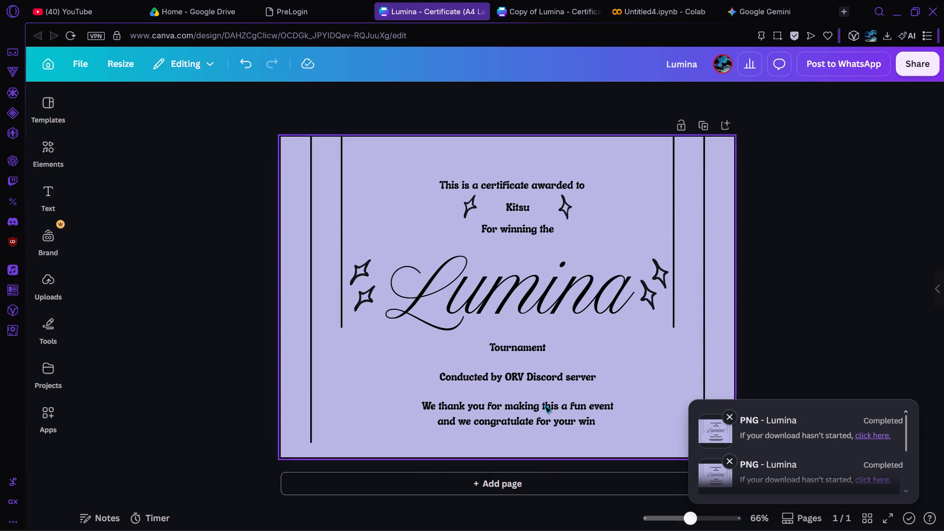
Insert "you" after "congratulate" in the closing text so the line reads "and we congratulate you for your win".
{"action": "left_click", "coordinate": [536, 419]}
{"action": "left_click", "coordinate": [536, 419]}
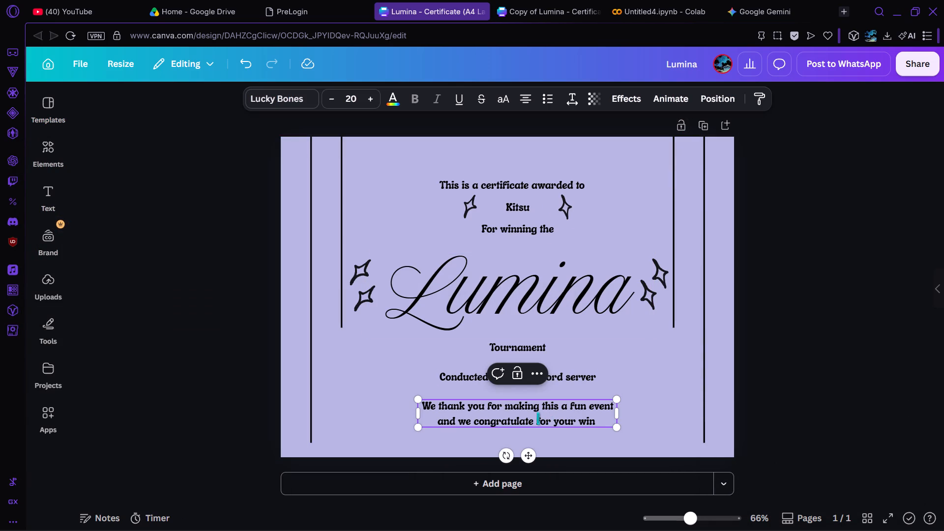
{"action": "type", "text": "you"}
{"action": "key", "text": "space"}
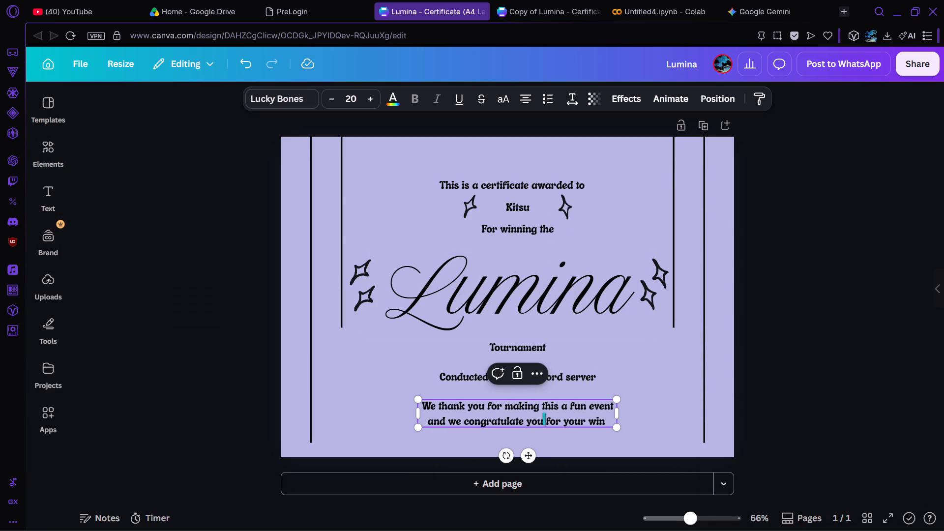
Download the corrected Kitsu winner's certificate as a high-quality PNG at 2,000 × 1,414 px.
{"action": "left_click", "coordinate": [850, 41]}
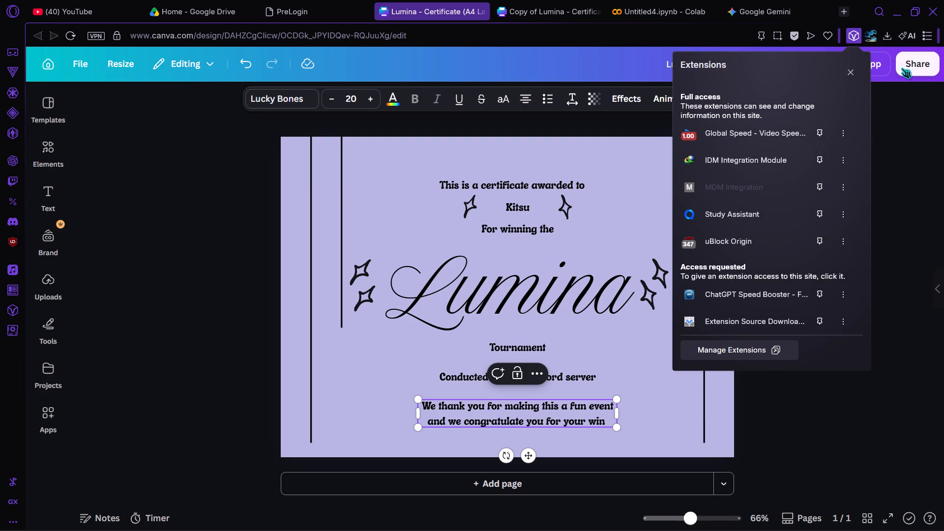
{"action": "left_click", "coordinate": [902, 68]}
{"action": "left_click", "coordinate": [725, 369]}
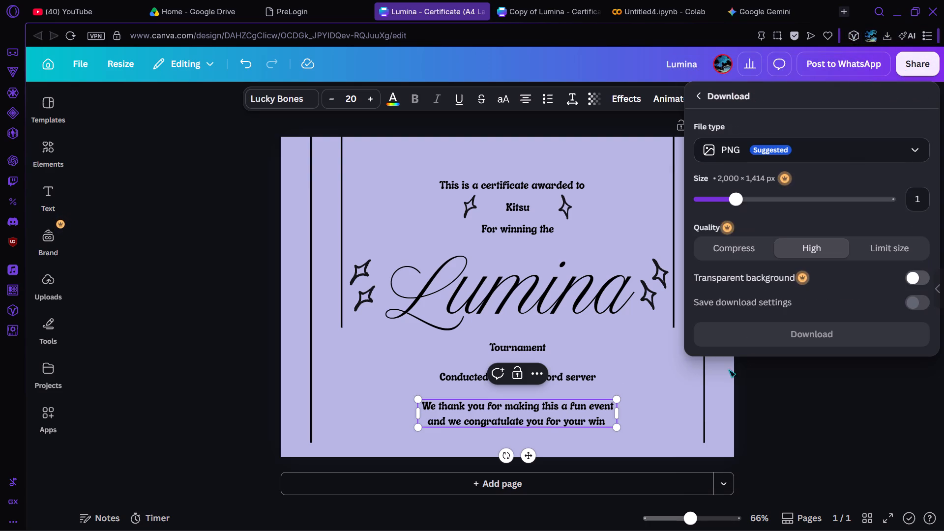
{"action": "left_click", "coordinate": [749, 340]}
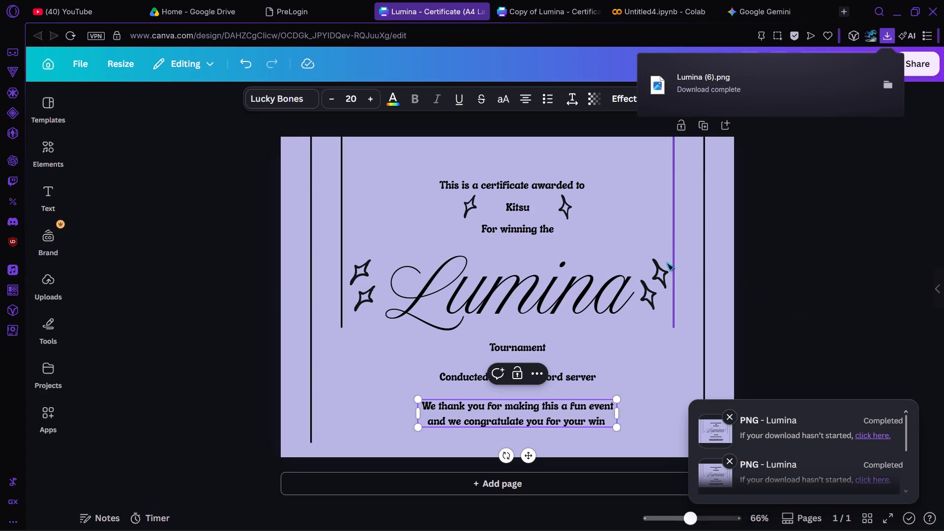
Switch to the Copy of Lumina certificate design for not participating.
{"action": "left_click", "coordinate": [527, 5]}
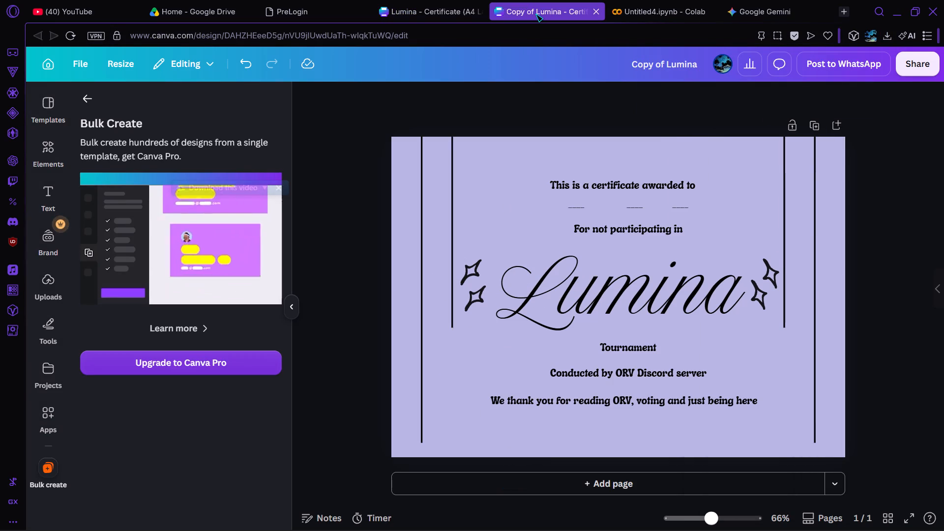
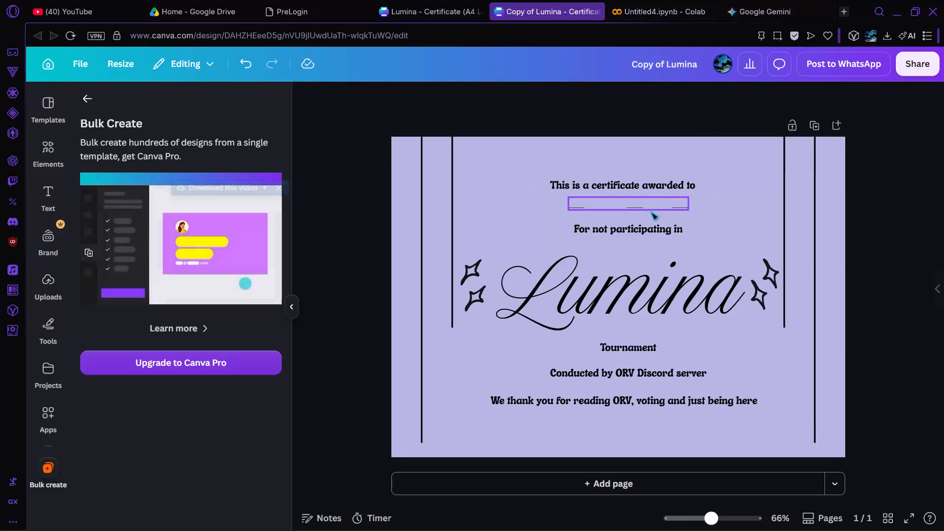
Close the Bulk Create side panel so that only the certificate canvas is shown.
{"action": "left_click", "coordinate": [651, 205]}
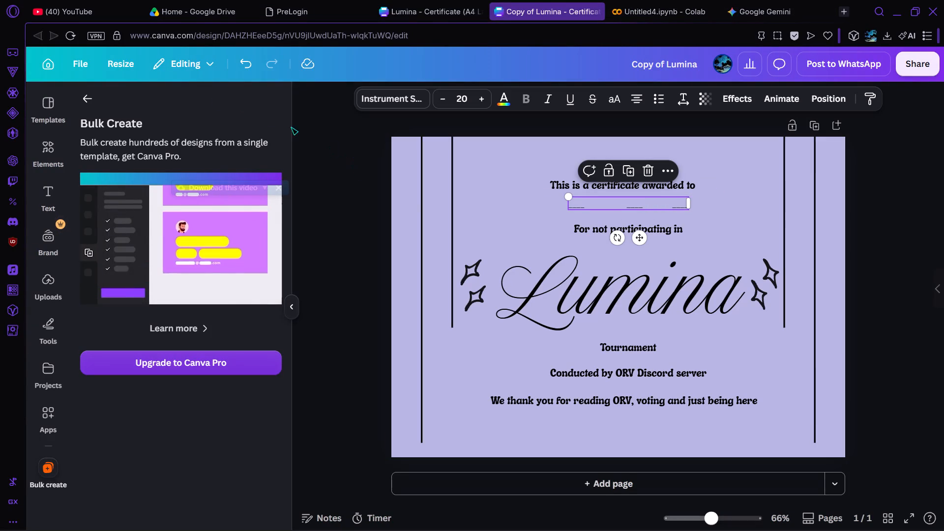
{"action": "left_click", "coordinate": [79, 97]}
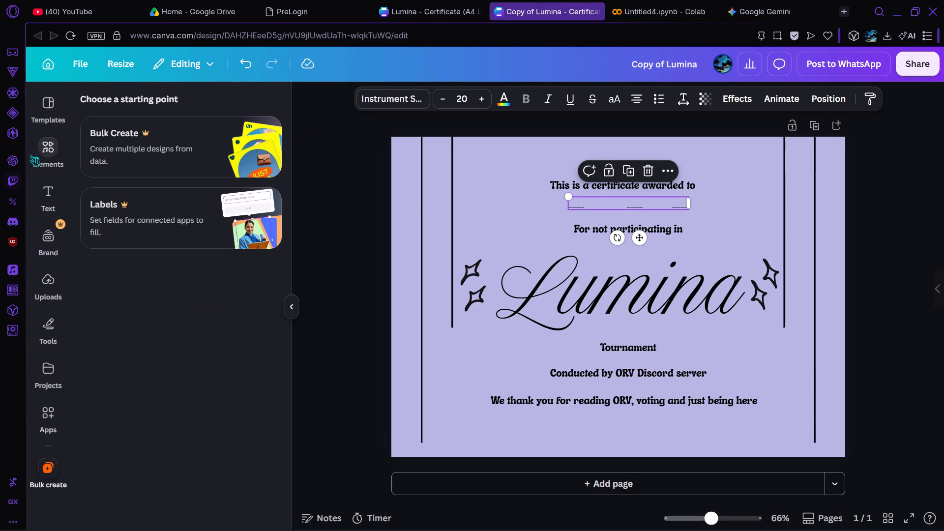
{"action": "left_click", "coordinate": [53, 109]}
{"action": "left_click", "coordinate": [45, 211]}
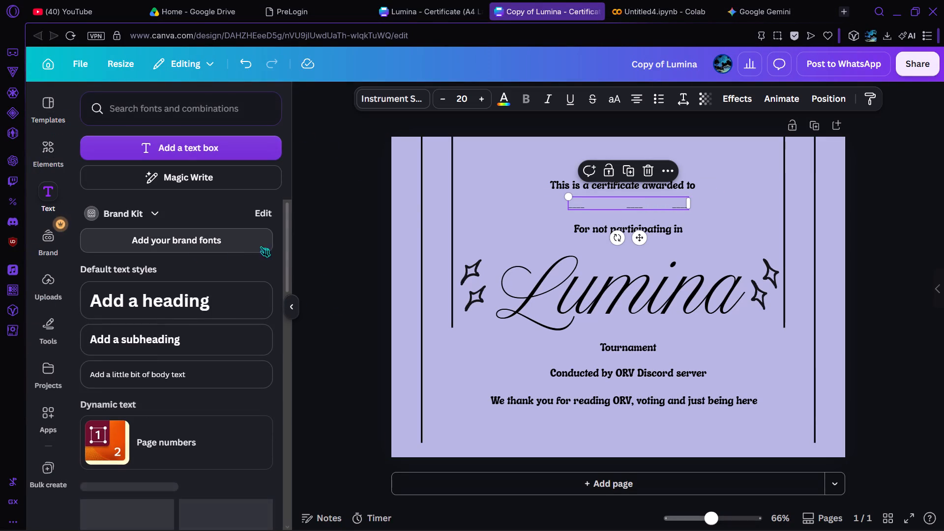
{"action": "left_click", "coordinate": [297, 305]}
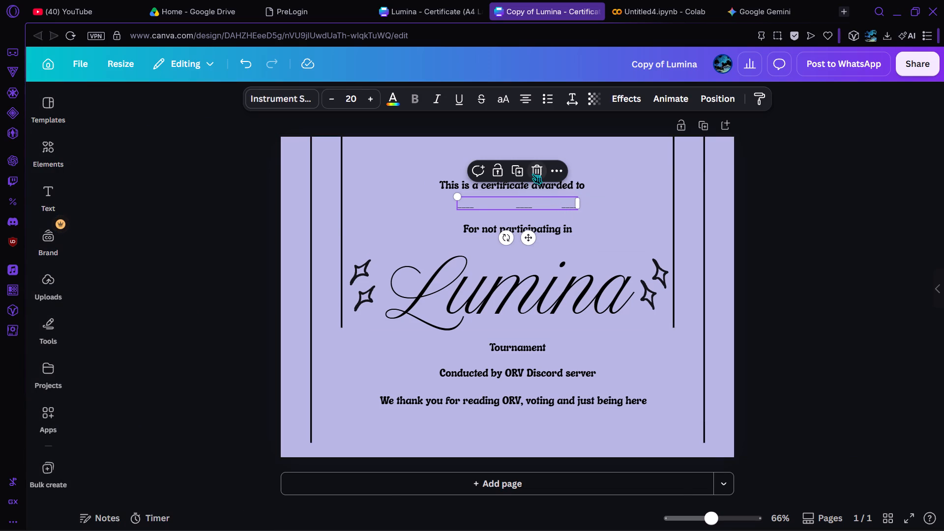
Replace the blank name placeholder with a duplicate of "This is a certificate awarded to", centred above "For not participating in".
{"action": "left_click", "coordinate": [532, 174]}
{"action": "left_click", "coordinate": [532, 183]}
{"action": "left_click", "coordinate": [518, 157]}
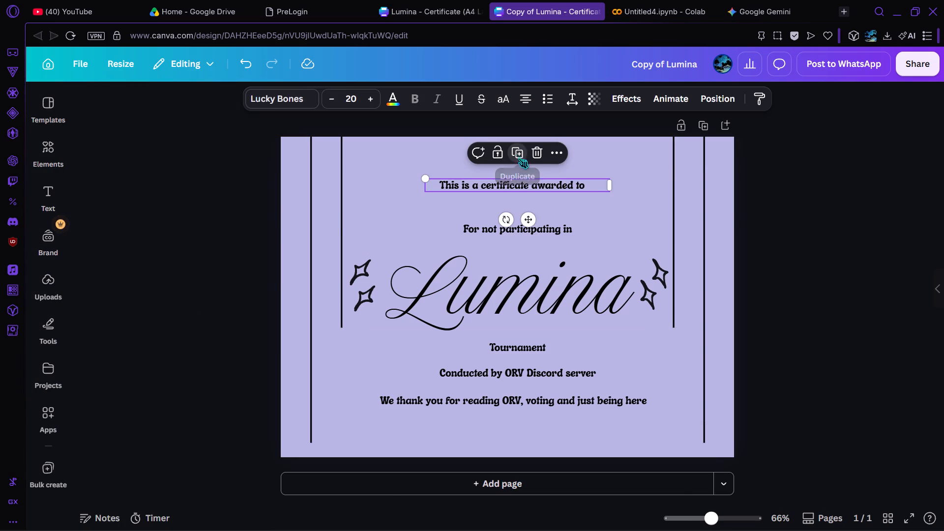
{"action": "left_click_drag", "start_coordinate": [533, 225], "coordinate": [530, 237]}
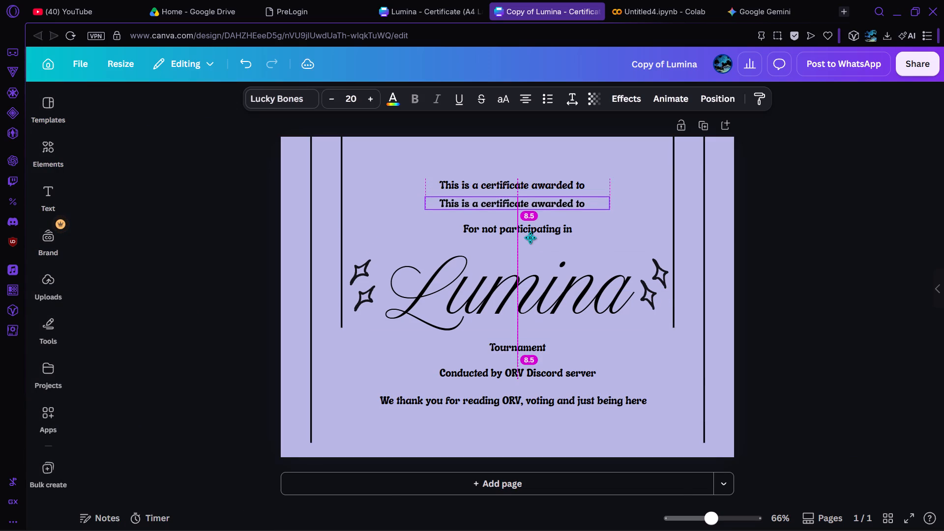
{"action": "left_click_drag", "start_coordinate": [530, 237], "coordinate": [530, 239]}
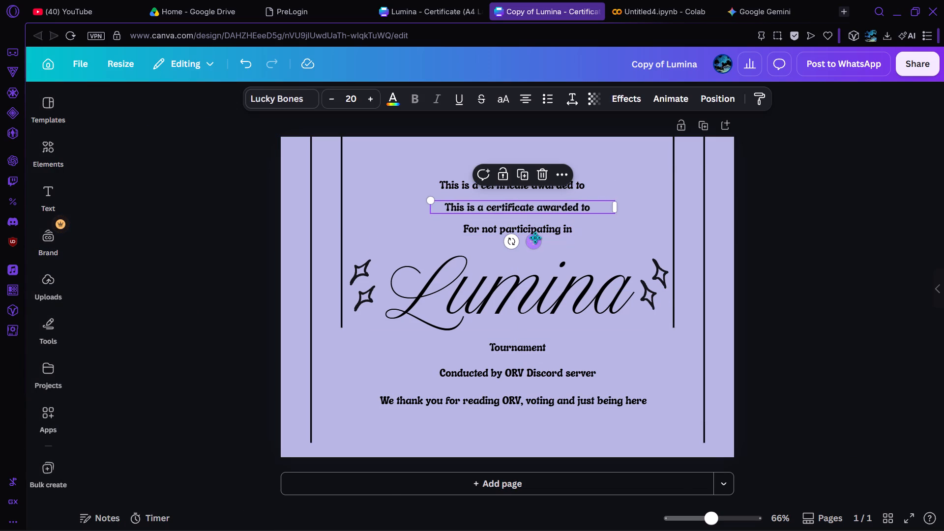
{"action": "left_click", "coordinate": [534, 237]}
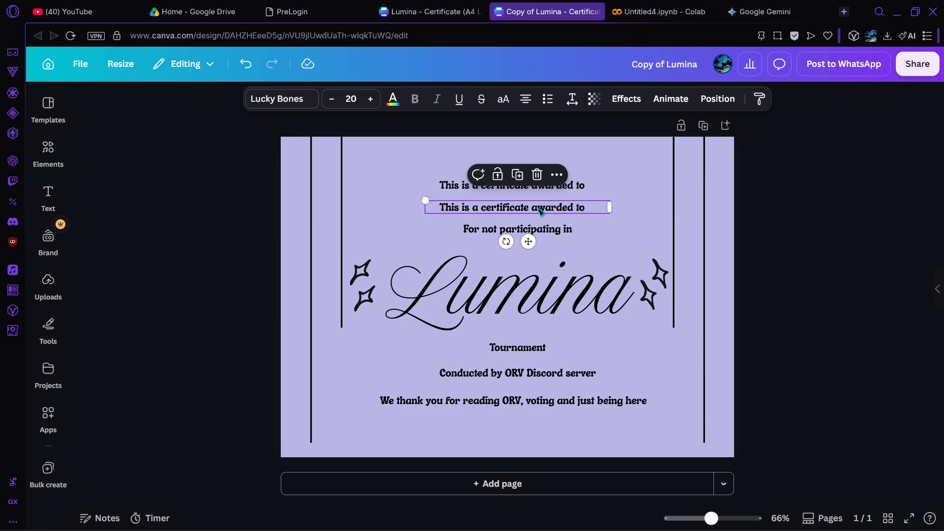
Replace the duplicated line's text with the recipient name "Arinozeros".
{"action": "double_click", "coordinate": [537, 206]}
{"action": "key", "text": "shift+a"}
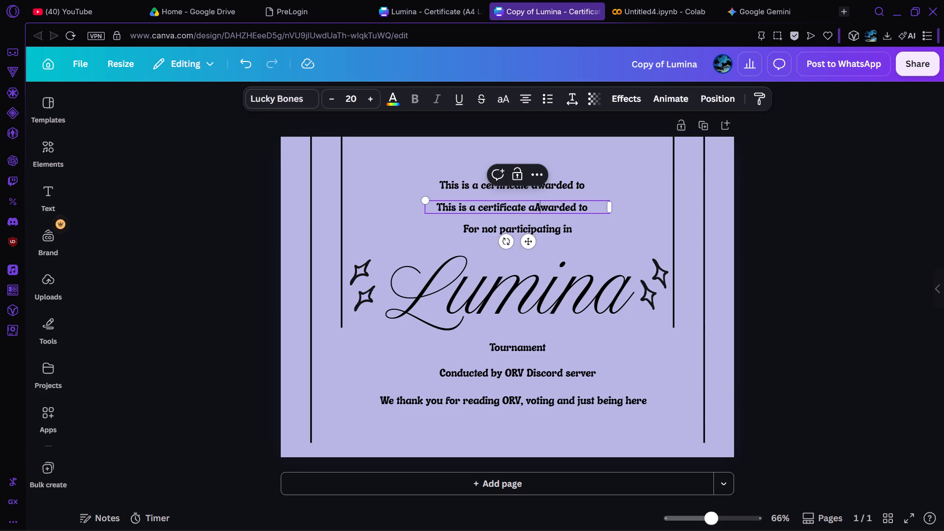
{"action": "key", "text": "ctrl+a"}
{"action": "type", "text": "Arin"}
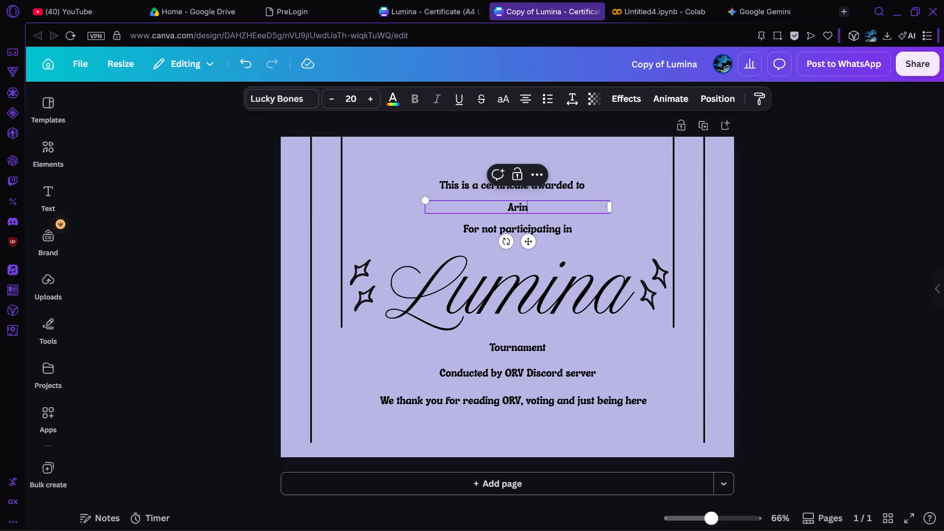
{"action": "type", "text": "ozeros"}
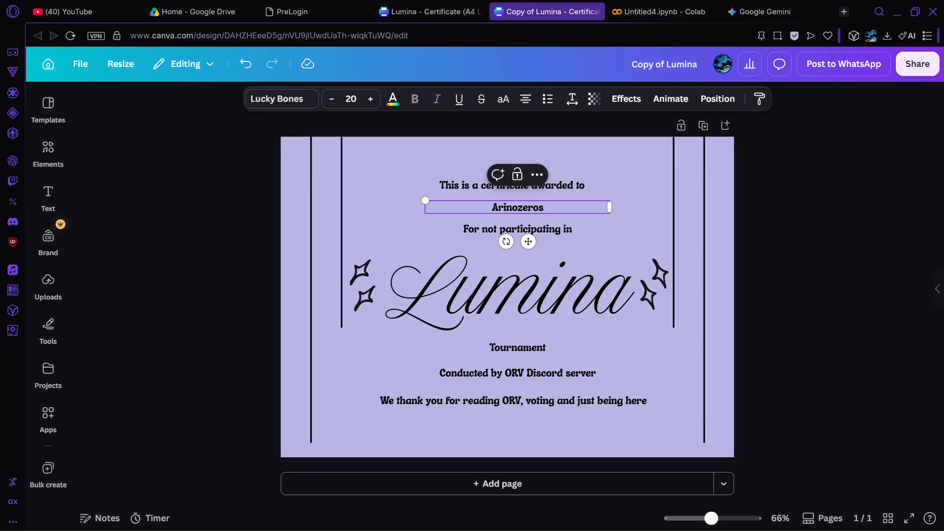
{"action": "left_click", "coordinate": [648, 211]}
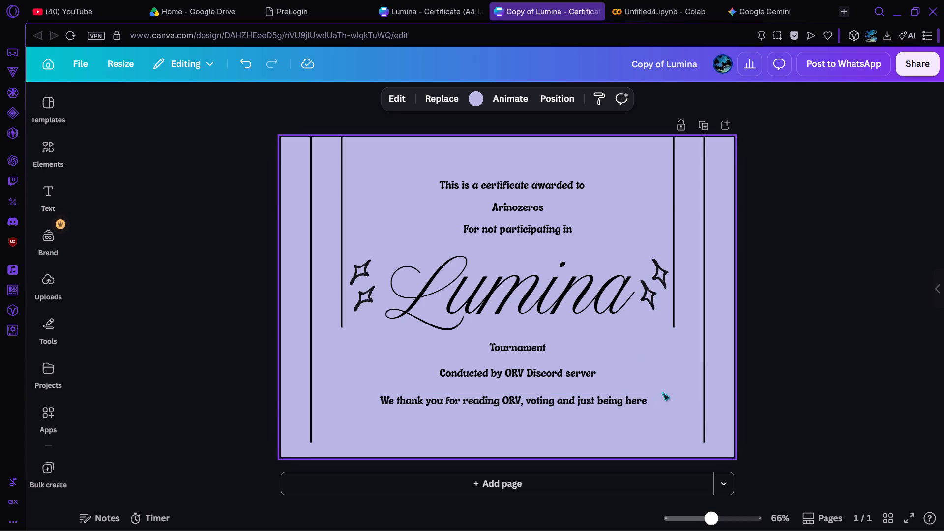
Cut the whole name "Arinozeros" from the recipient line for reuse.
{"action": "left_click", "coordinate": [534, 204]}
{"action": "left_click", "coordinate": [534, 204]}
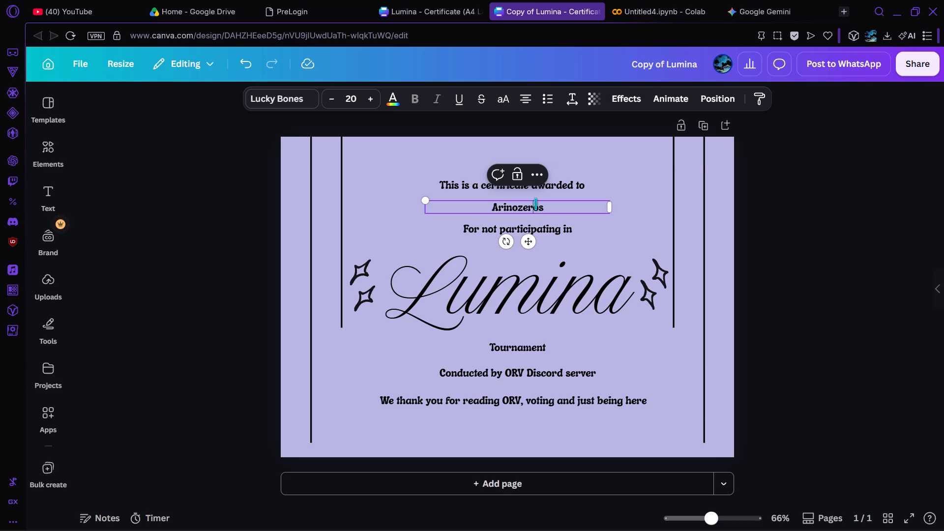
{"action": "key", "text": "ctrl+a"}
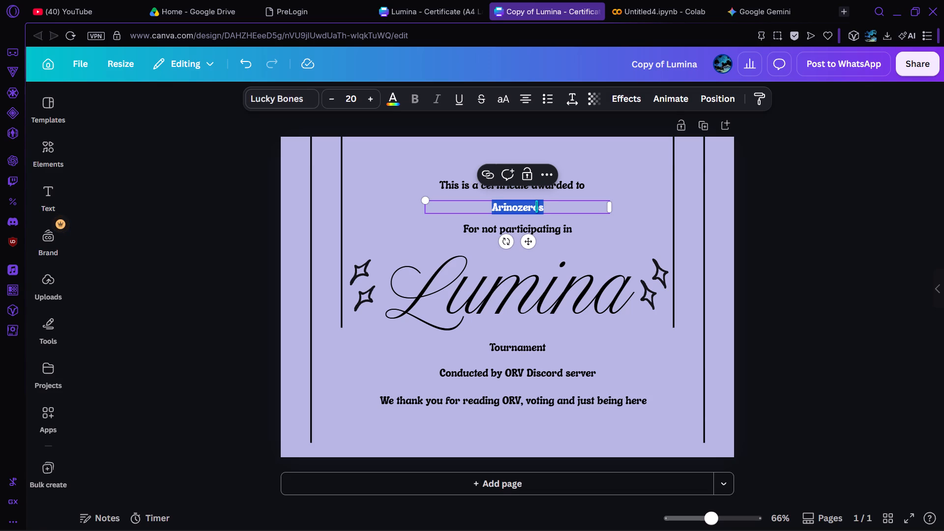
{"action": "key", "text": "ctrl+x"}
Undo the recipient-line edits back to the original blank placeholder and the small text beneath the closing line.
{"action": "key", "text": "ctrl+z"}
{"action": "key", "text": "ctrl+z"}
{"action": "key", "text": "ctrl+z"}
{"action": "key", "text": "ctrl+z"}
{"action": "key", "text": "ctrl+z"}
{"action": "key", "text": "ctrl+z"}
{"action": "key", "text": "ctrl+z"}
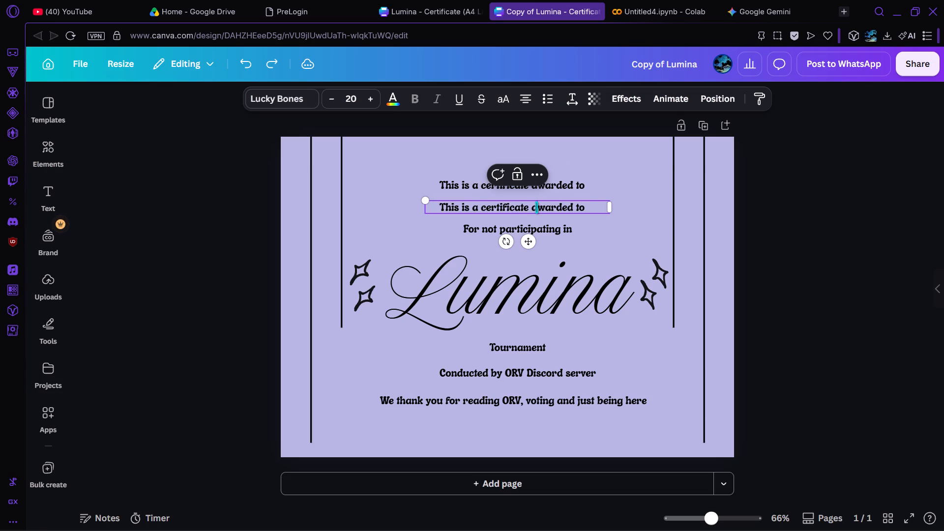
{"action": "key", "text": "ctrl+z"}
{"action": "key", "text": "ctrl+z"}
{"action": "key", "text": "ctrl+z"}
{"action": "key", "text": "ctrl+z"}
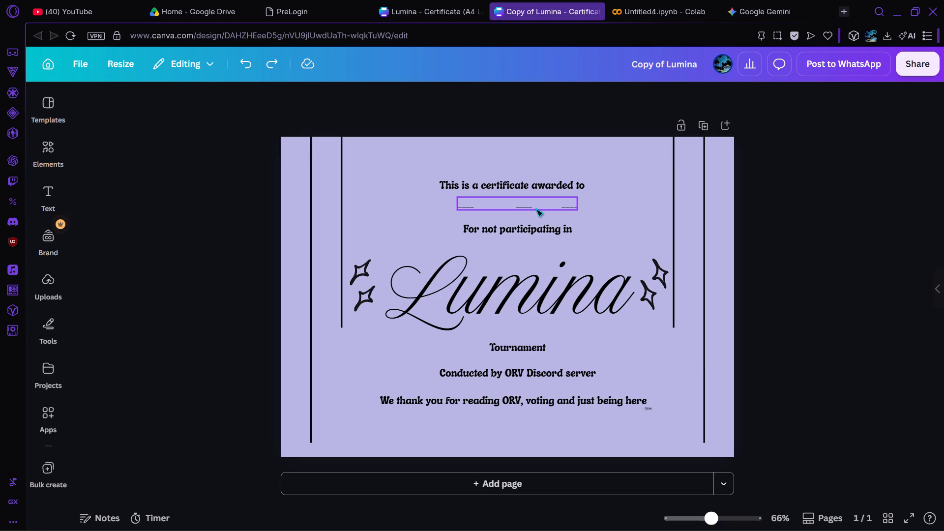
Delete the blank name placeholder and put a centred duplicate of "This is a certificate awarded to" above "For not participating in".
{"action": "left_click", "coordinate": [537, 206]}
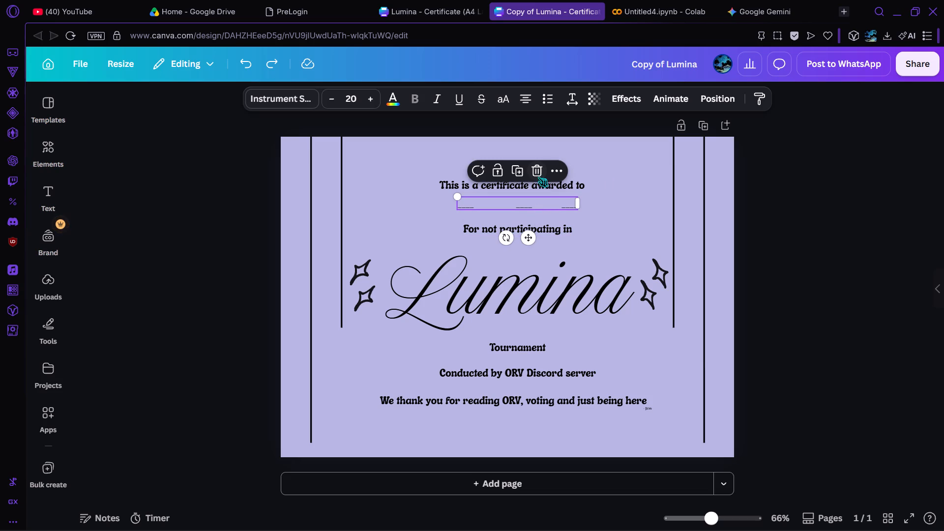
{"action": "left_click", "coordinate": [539, 176]}
{"action": "left_click", "coordinate": [540, 190]}
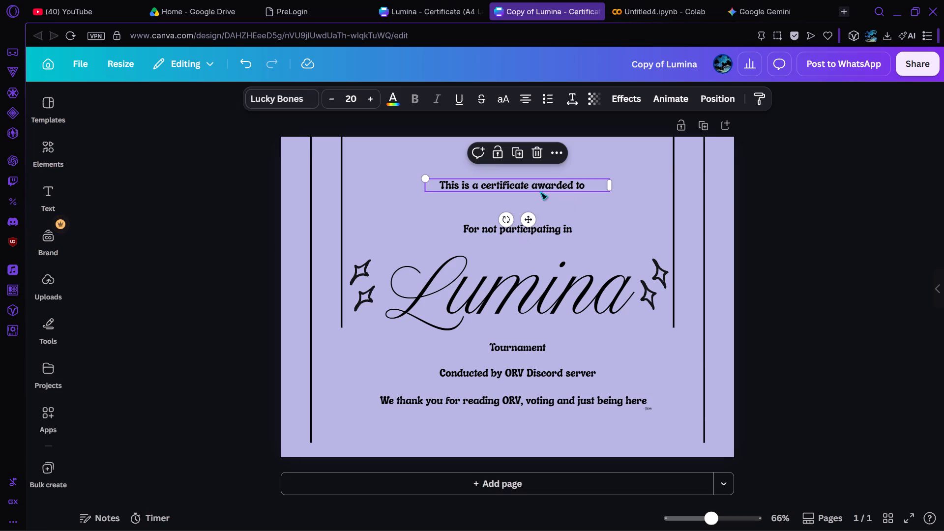
{"action": "left_click", "coordinate": [511, 152]}
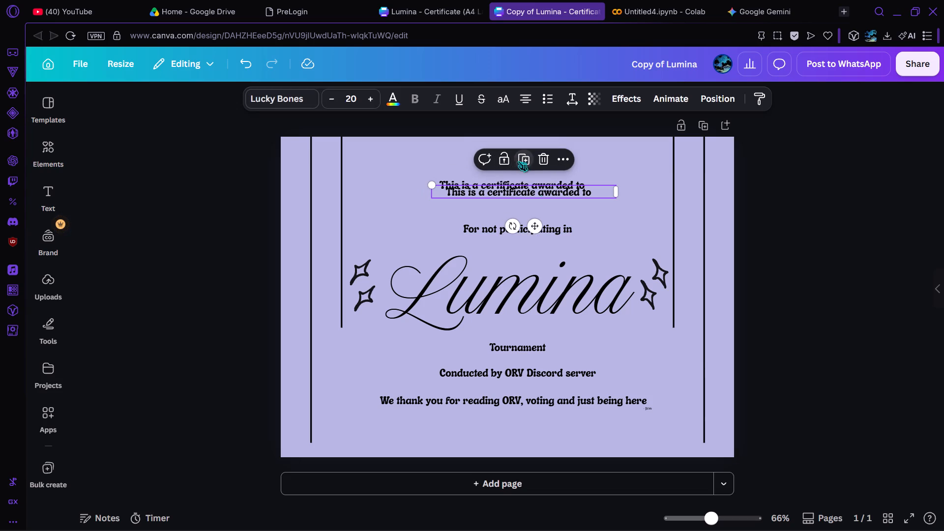
{"action": "left_click_drag", "start_coordinate": [539, 225], "coordinate": [533, 234]}
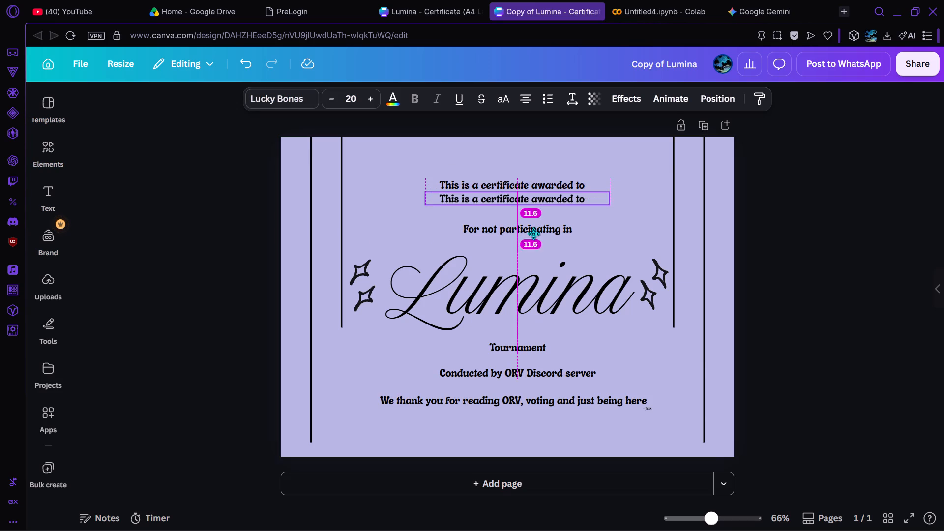
{"action": "left_click_drag", "start_coordinate": [533, 234], "coordinate": [533, 238]}
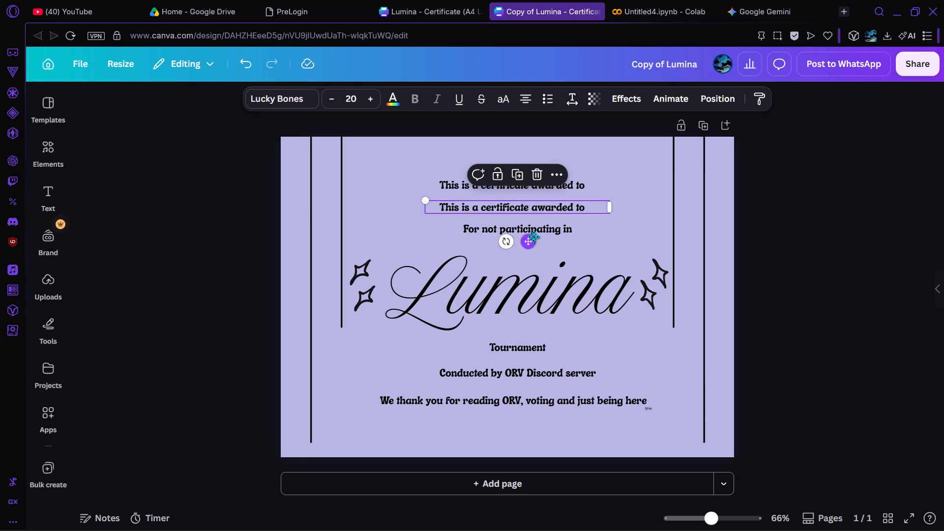
Replace the duplicated line's text with the cut name "Arinozeros".
{"action": "left_click", "coordinate": [537, 201]}
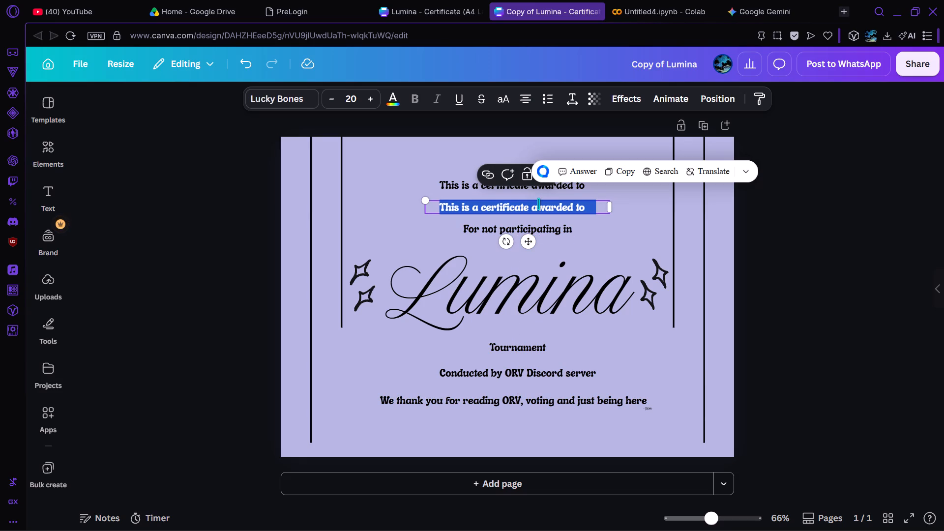
{"action": "key", "text": "ctrl+v"}
{"action": "left_click", "coordinate": [636, 216]}
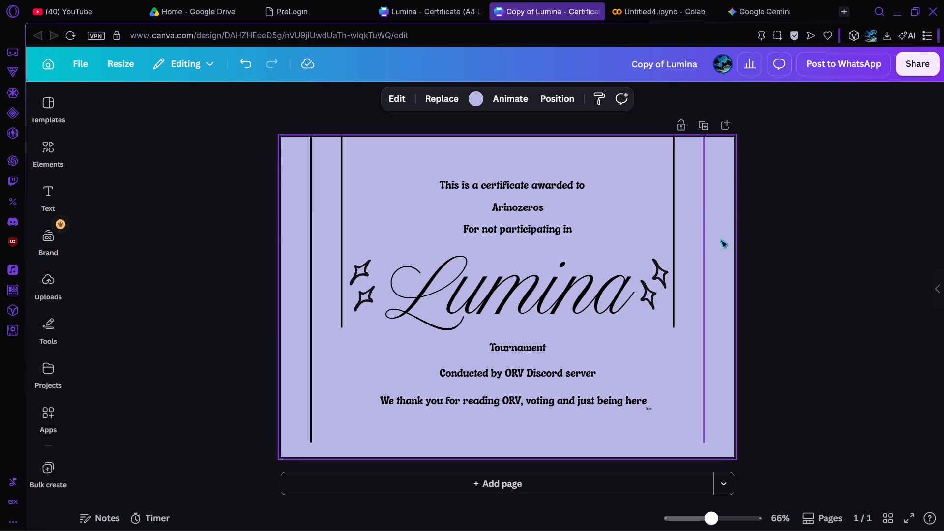
Download the Arinozeros non-participation certificate as a high-quality PNG at 2,000 × 1,414 px.
{"action": "left_click", "coordinate": [900, 63]}
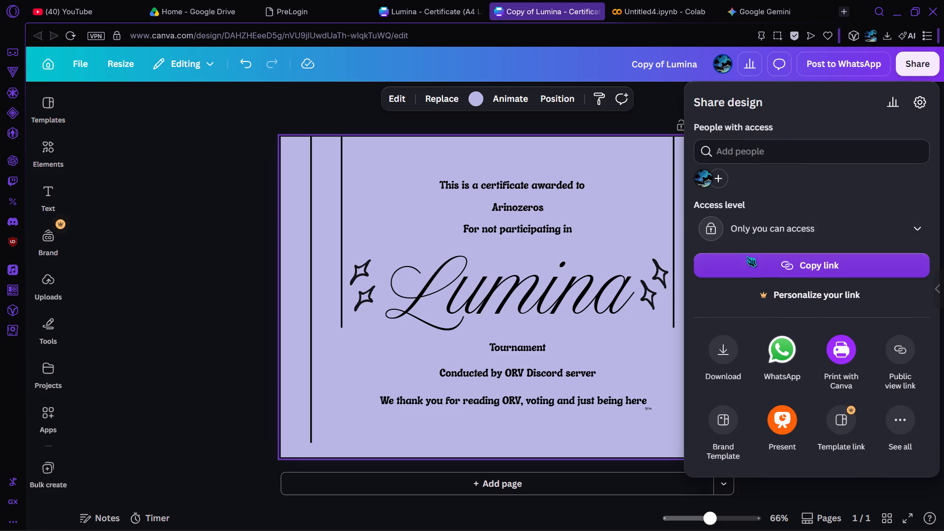
{"action": "left_click", "coordinate": [727, 339]}
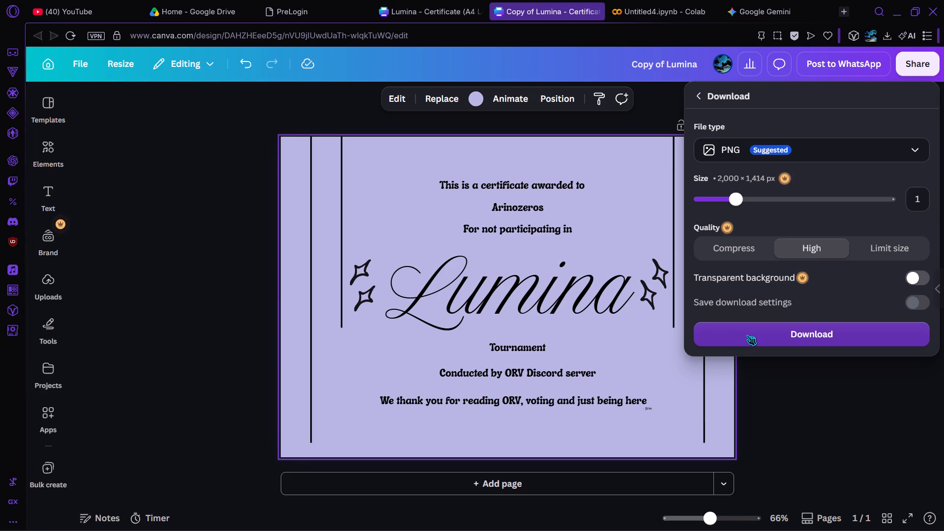
{"action": "left_click", "coordinate": [747, 335]}
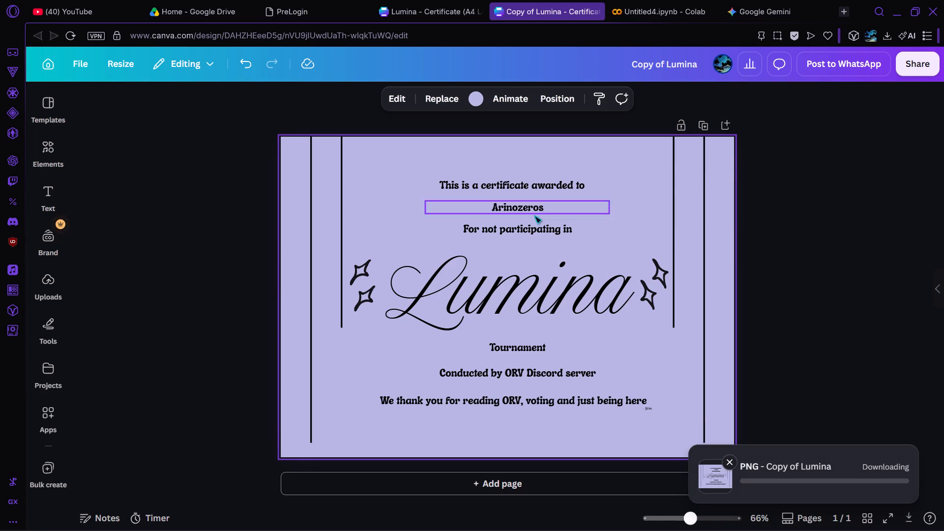
Replace the recipient name on the certificate with "Mon".
{"action": "double_click", "coordinate": [542, 208]}
{"action": "left_click", "coordinate": [542, 208]}
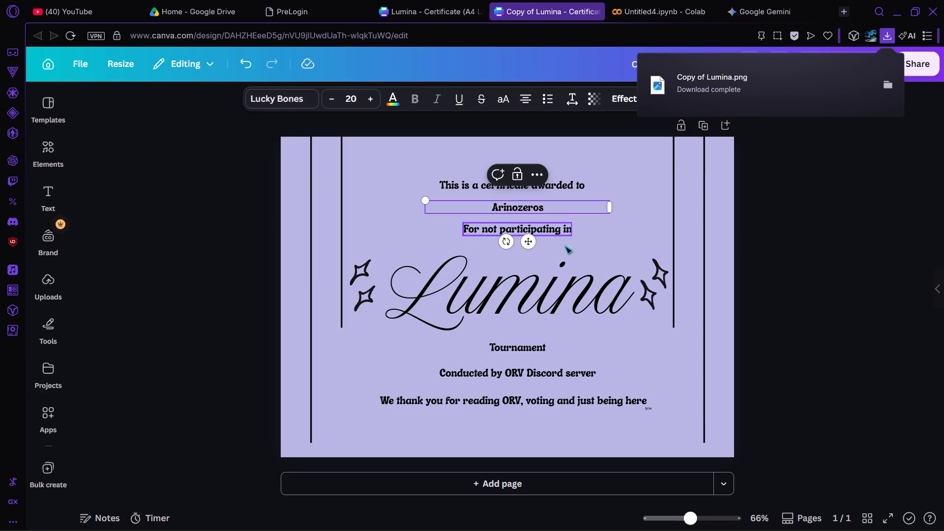
{"action": "double_click", "coordinate": [548, 206]}
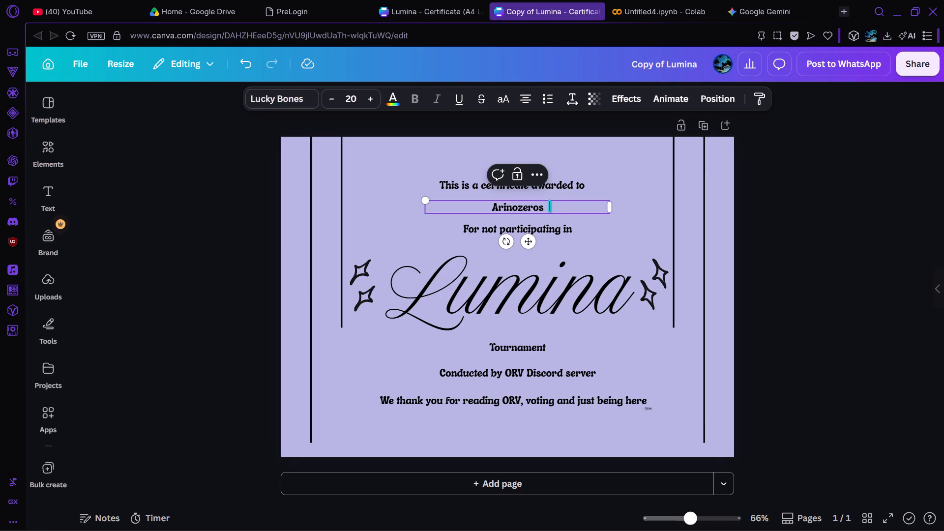
{"action": "key", "text": "shift+a"}
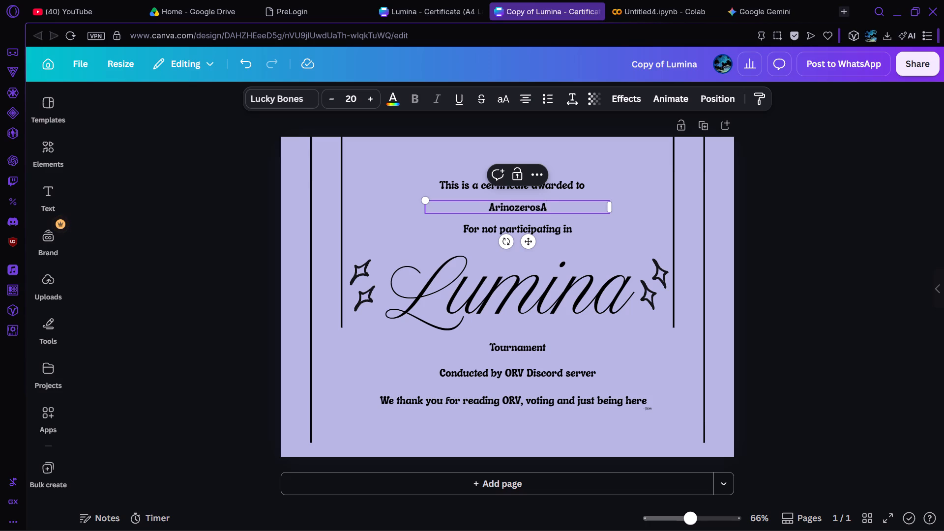
{"action": "key", "text": "ctrl+a"}
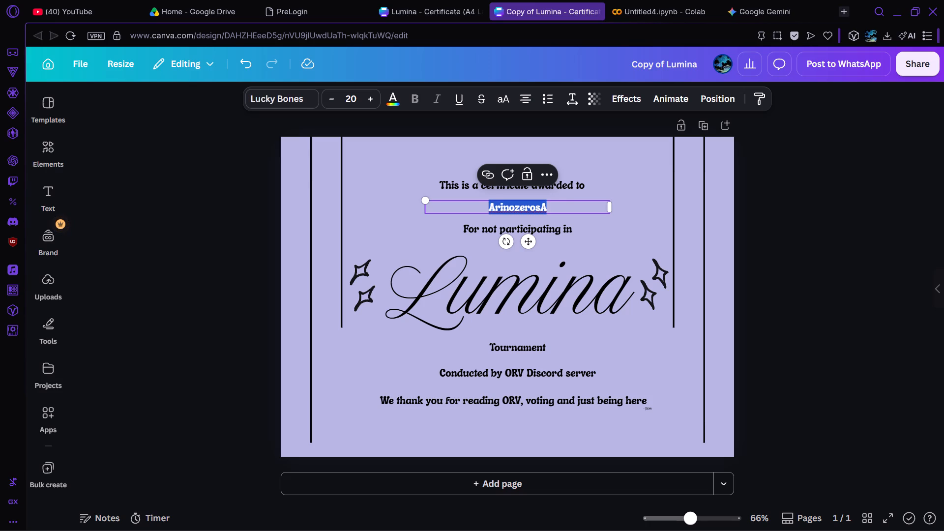
{"action": "type", "text": "Mon"}
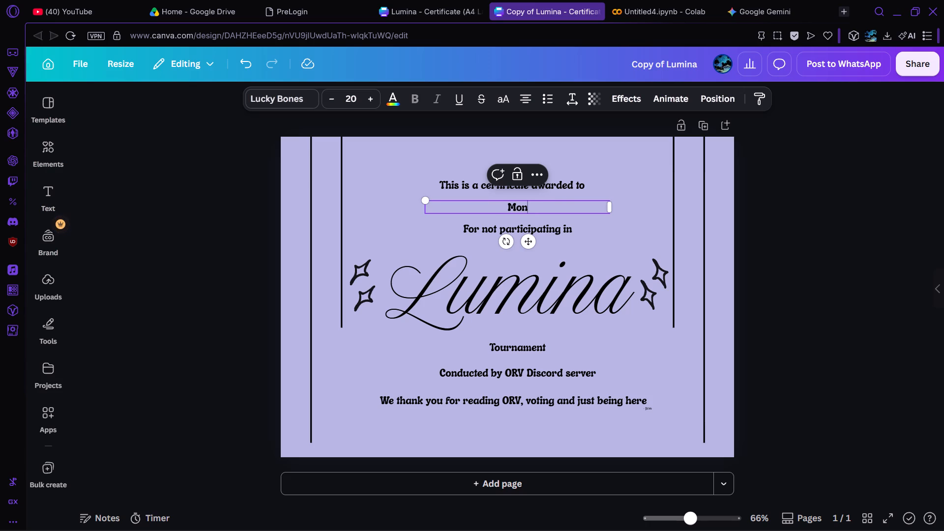
Switch to File Explorer, refresh the Downloads folder and preview the Copy of Lumina image.
{"action": "key", "text": "alt+Tab"}
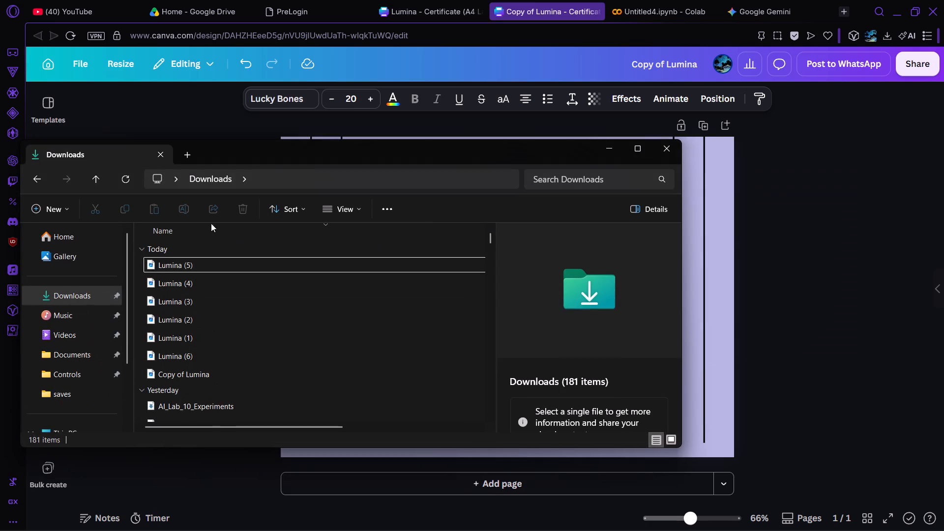
{"action": "left_click", "coordinate": [126, 179]}
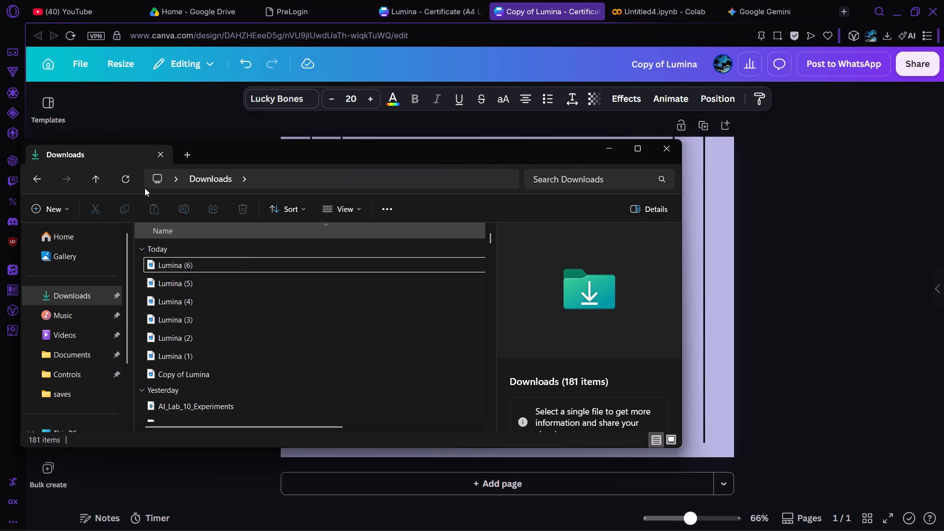
{"action": "left_click", "coordinate": [130, 178]}
{"action": "double_click", "coordinate": [130, 178]}
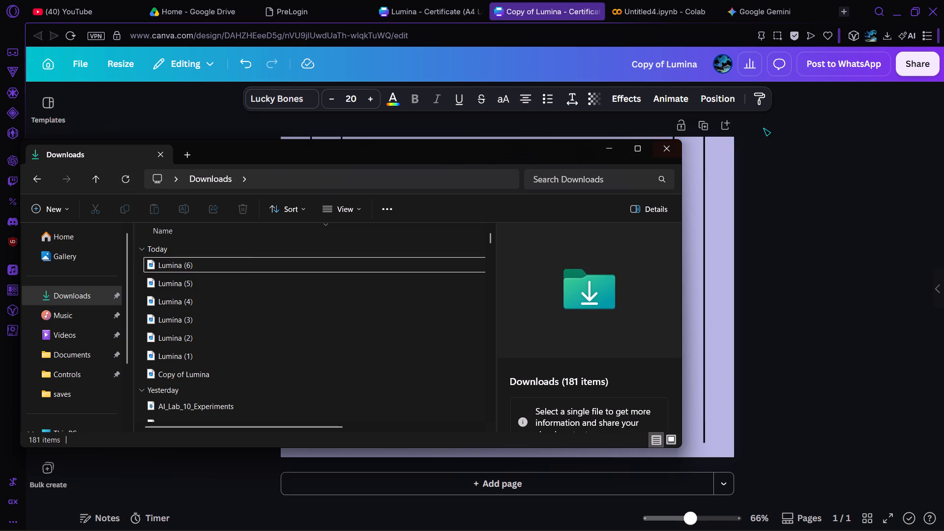
{"action": "left_click", "coordinate": [350, 378]}
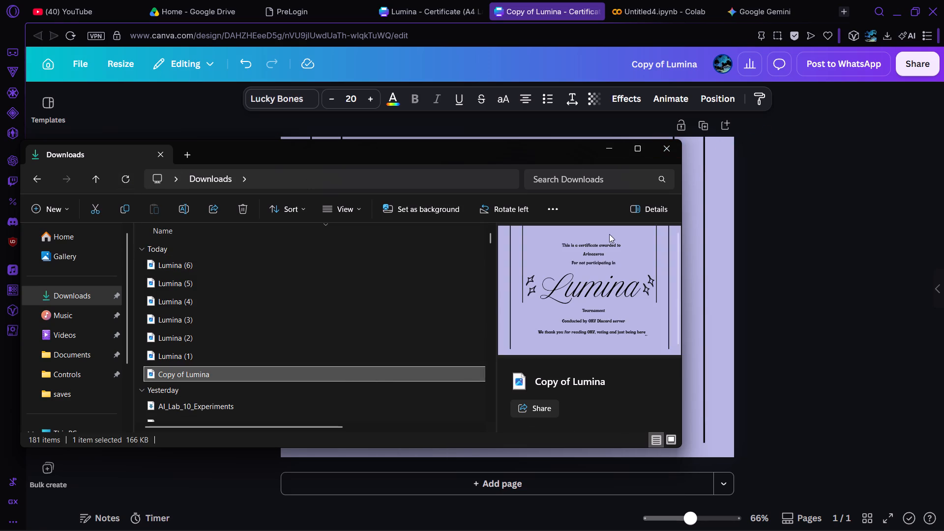
Switch back to the Canva certificate and complete the recipient name as "Monkey D Luffy".
{"action": "left_click", "coordinate": [611, 147]}
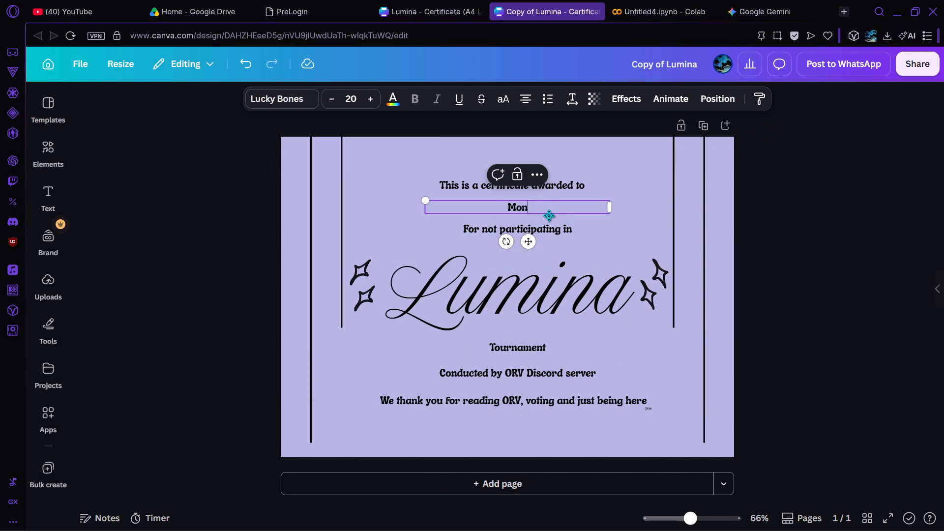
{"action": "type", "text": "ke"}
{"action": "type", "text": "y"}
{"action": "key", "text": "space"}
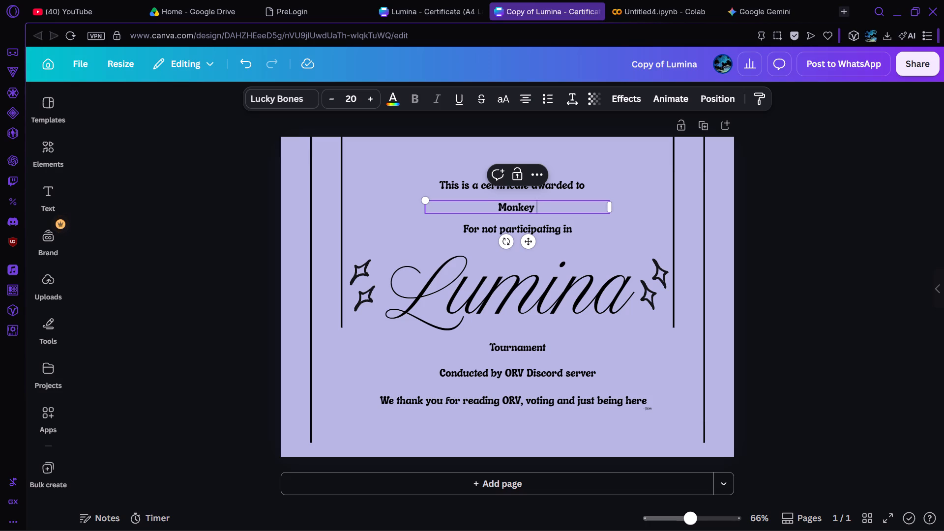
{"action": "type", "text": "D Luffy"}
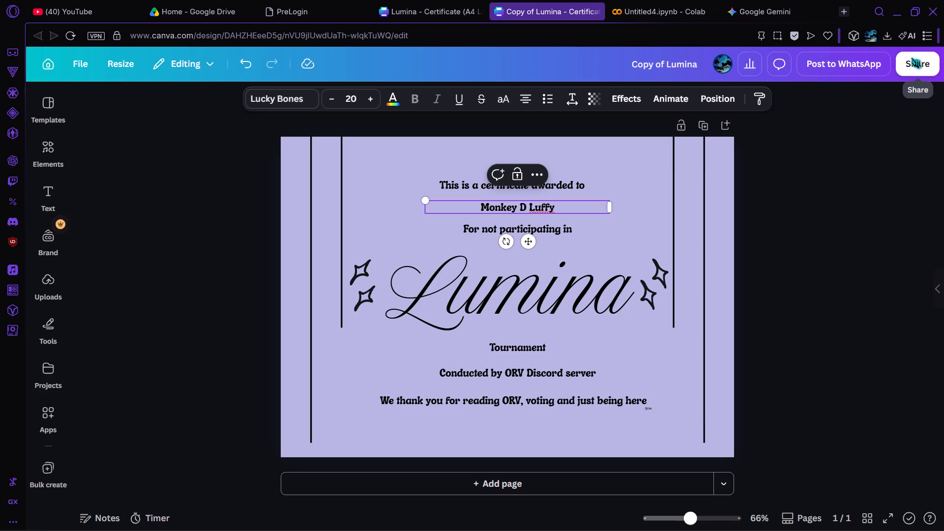
Download the Monkey D Luffy certificate as a high-quality PNG at 2,000 × 1,414 px.
{"action": "left_click", "coordinate": [912, 58]}
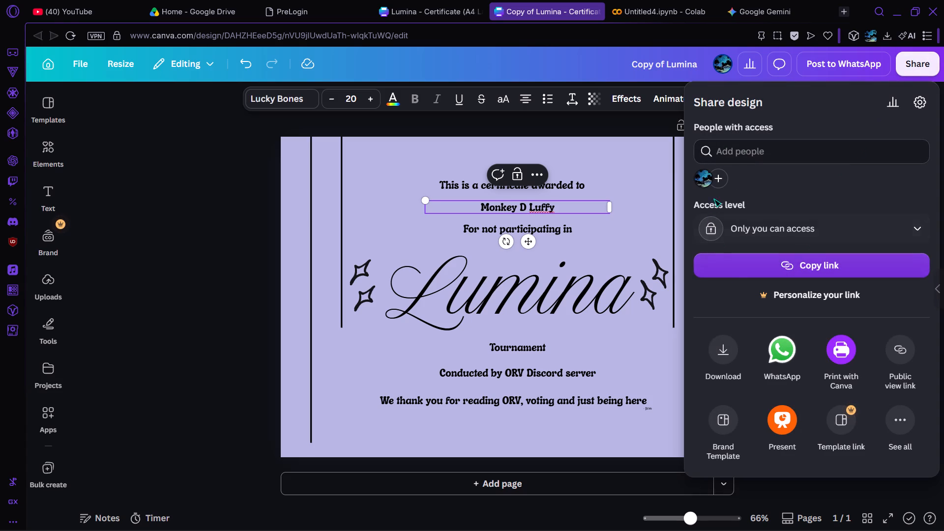
{"action": "left_click", "coordinate": [723, 368]}
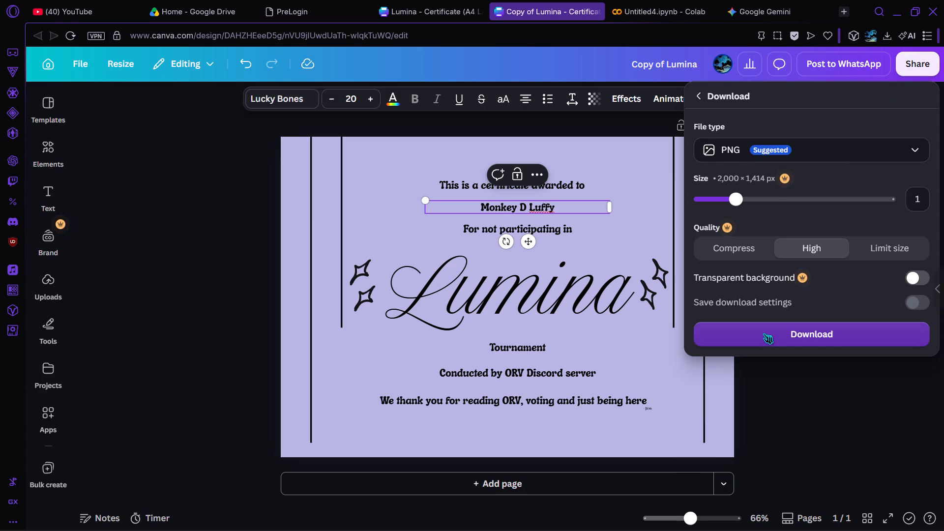
{"action": "left_click", "coordinate": [764, 334]}
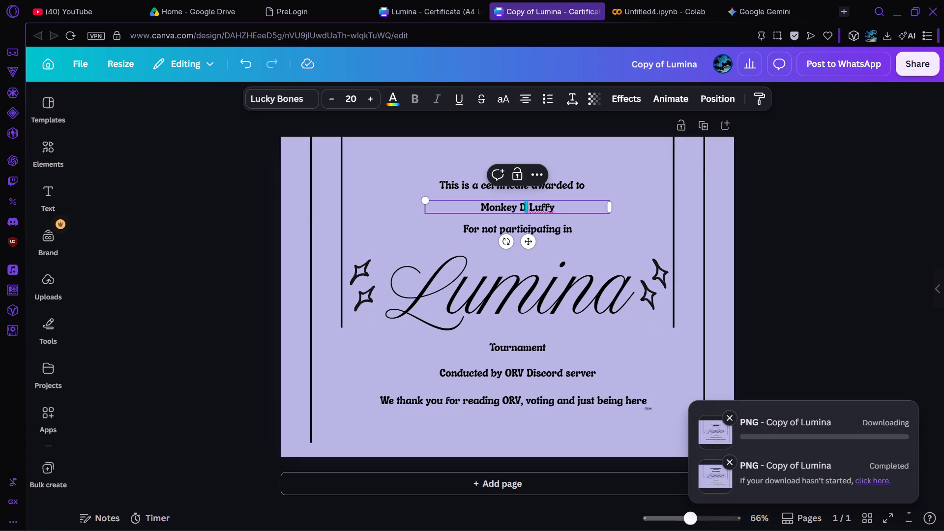
Replace the recipient name on the certificate with "Mika".
{"action": "left_click", "coordinate": [525, 206]}
{"action": "left_click", "coordinate": [600, 207]}
{"action": "double_click", "coordinate": [600, 207]}
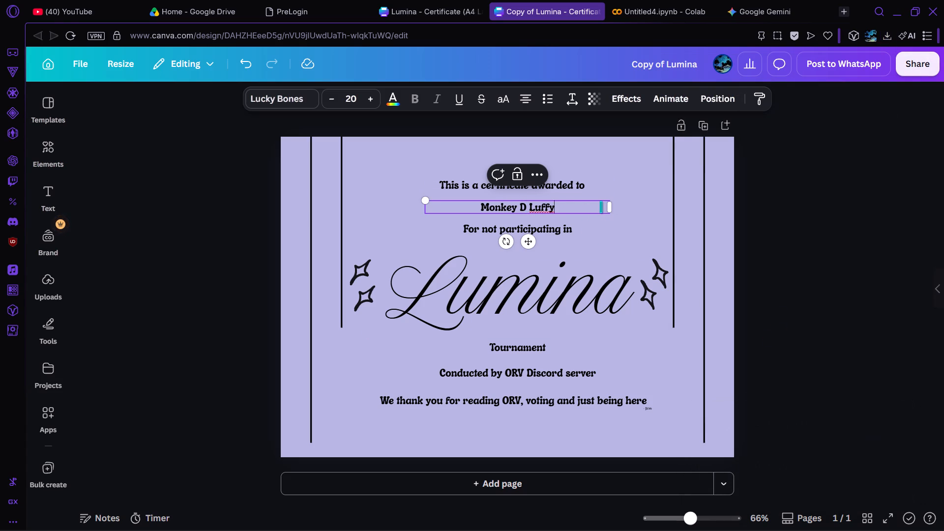
{"action": "key", "text": "ctrl+a"}
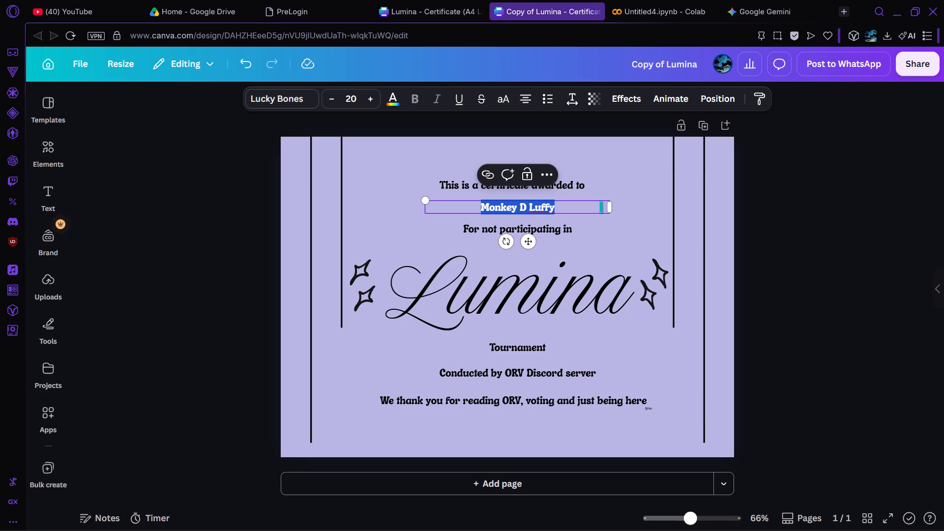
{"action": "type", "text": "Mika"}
Download the Mika certificate as a high-quality PNG at 2,000 × 1,414 px.
{"action": "left_click", "coordinate": [898, 65]}
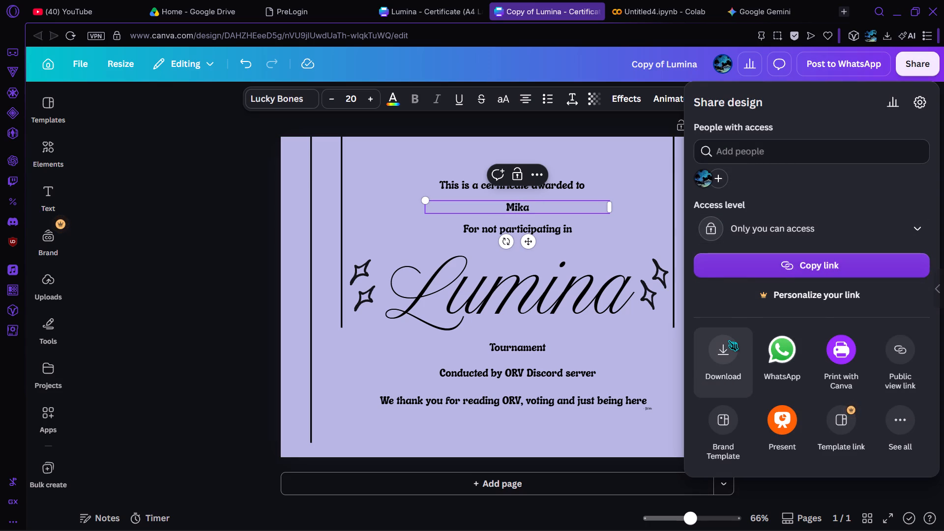
{"action": "left_click", "coordinate": [729, 341]}
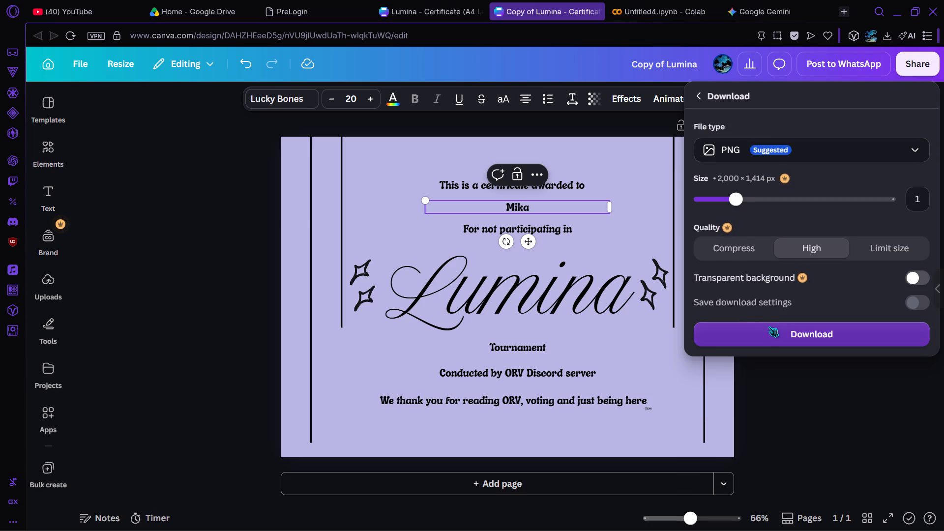
{"action": "left_click", "coordinate": [769, 327]}
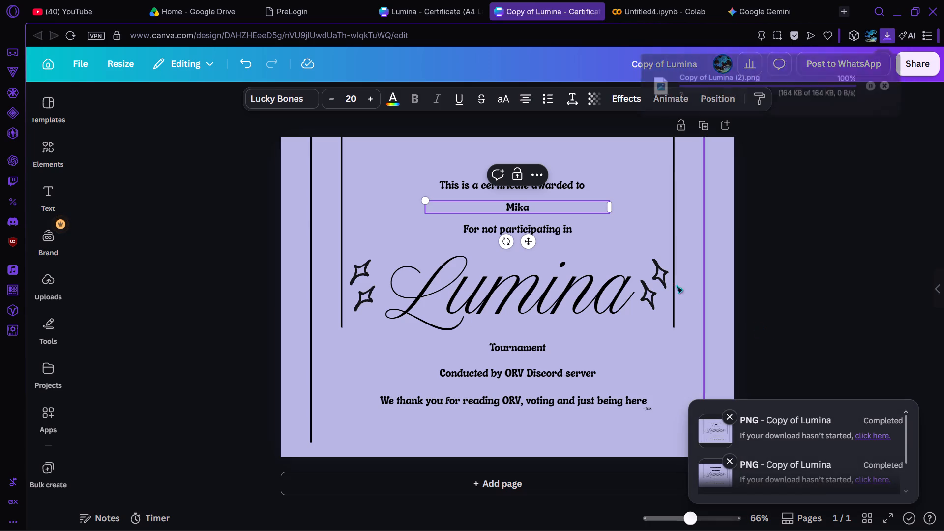
Replace the recipient name on the certificate with "Cow".
{"action": "left_click", "coordinate": [572, 210]}
{"action": "double_click", "coordinate": [572, 210]}
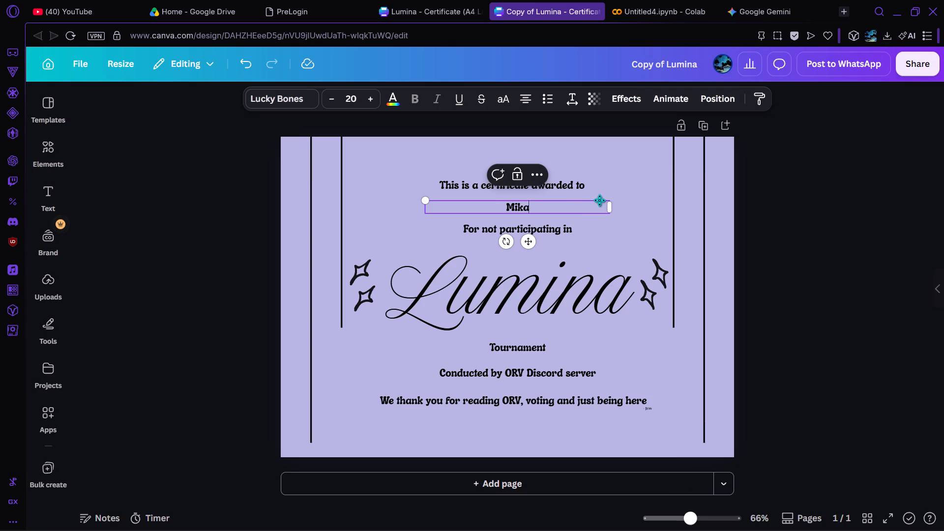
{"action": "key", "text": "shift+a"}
{"action": "key", "text": "ctrl+a"}
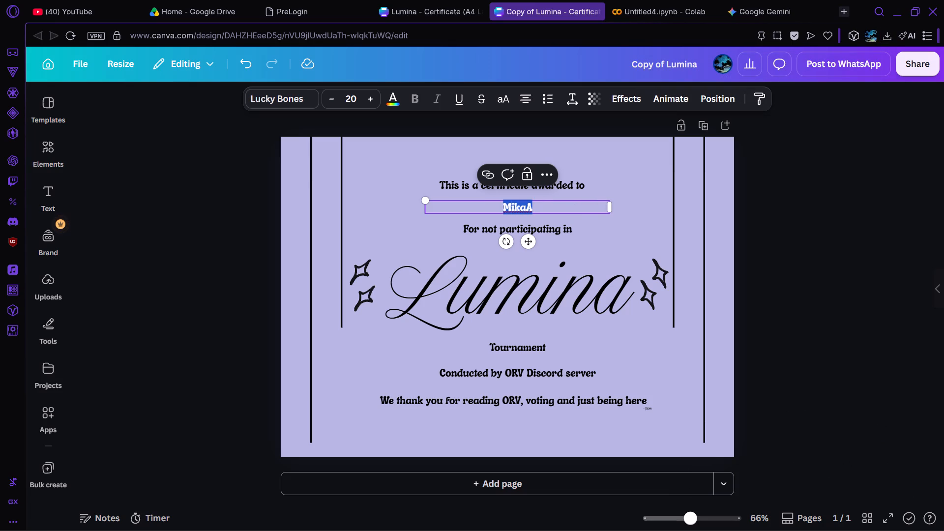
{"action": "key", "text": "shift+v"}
{"action": "key", "text": "BackSpace"}
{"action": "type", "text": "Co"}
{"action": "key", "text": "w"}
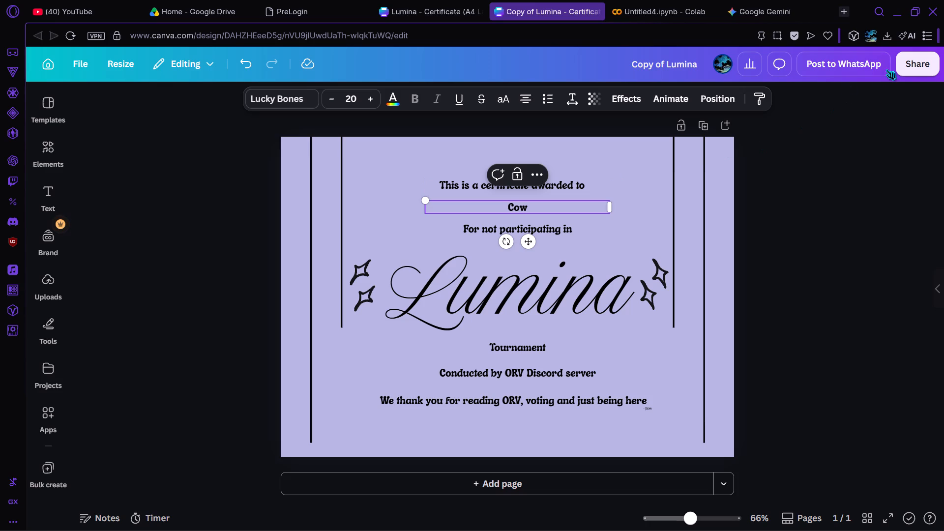
Download the Cow certificate as a PNG.
{"action": "left_click", "coordinate": [906, 68]}
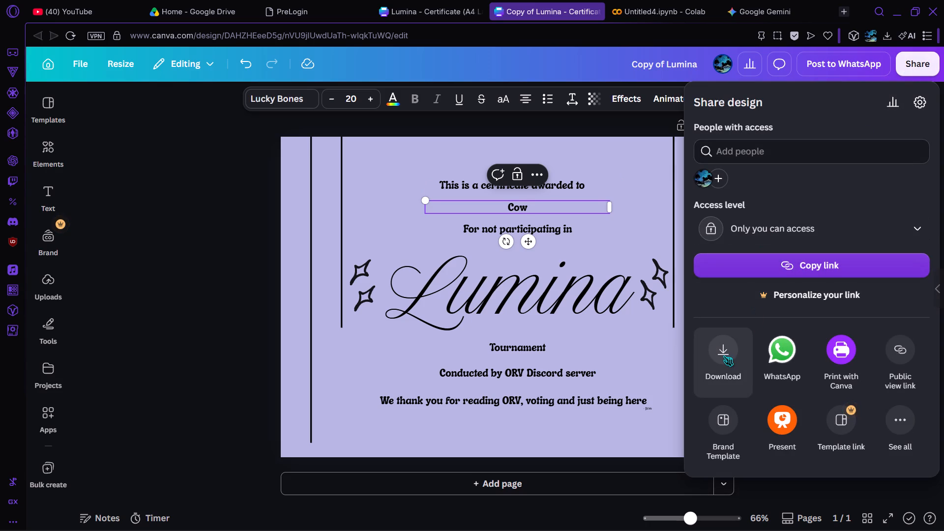
{"action": "left_click", "coordinate": [724, 356]}
{"action": "left_click", "coordinate": [766, 342]}
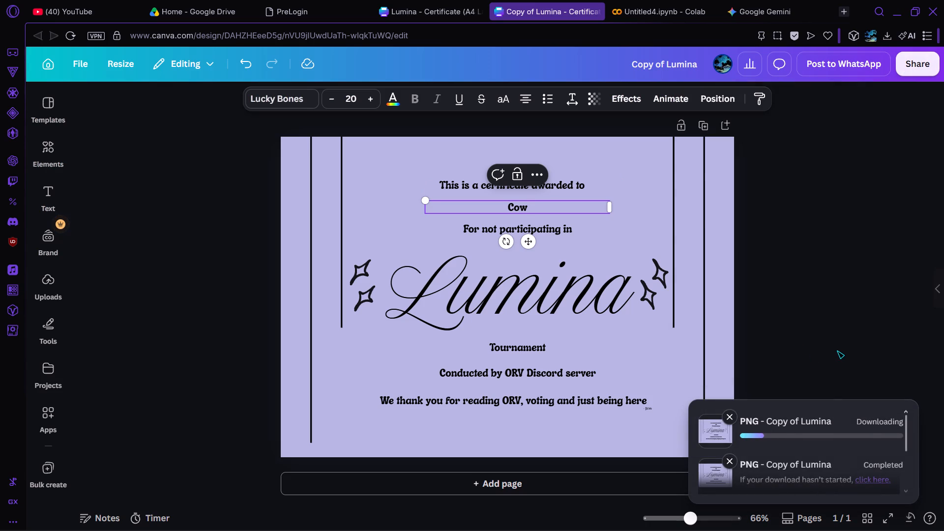
Replace the recipient name on the certificate with "Mongrel" and deselect the text line.
{"action": "left_click", "coordinate": [537, 207]}
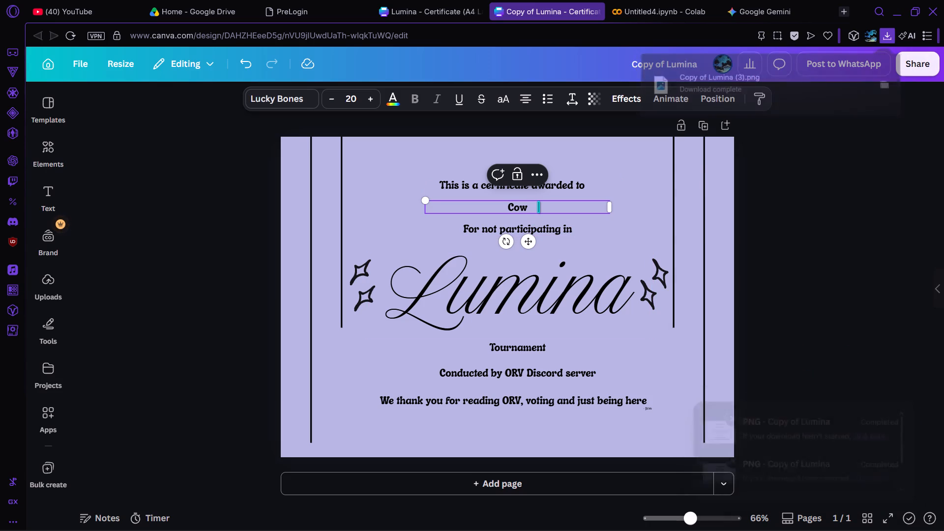
{"action": "left_click", "coordinate": [537, 207]}
{"action": "key", "text": "ctrl+a"}
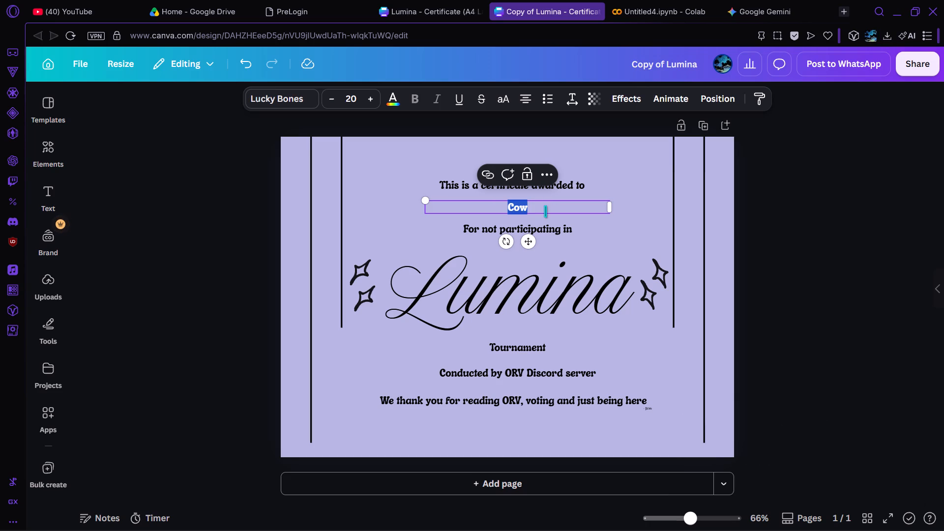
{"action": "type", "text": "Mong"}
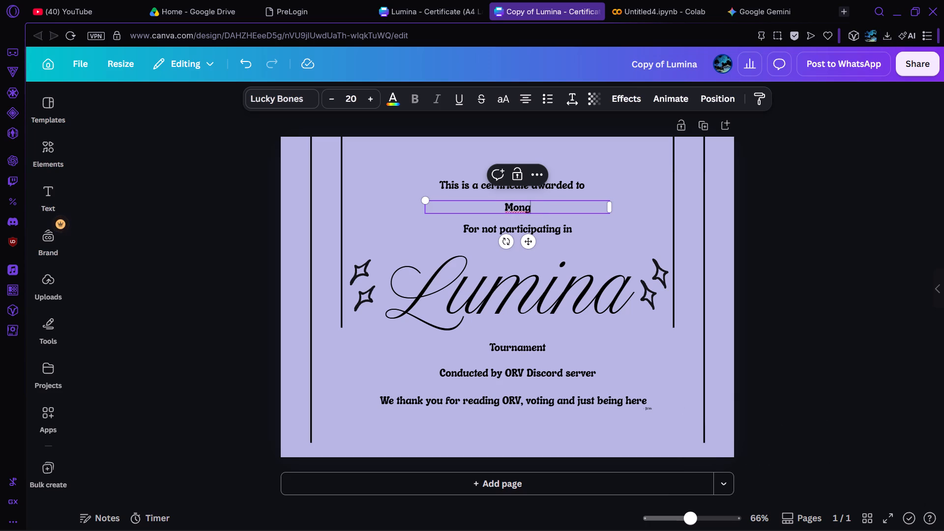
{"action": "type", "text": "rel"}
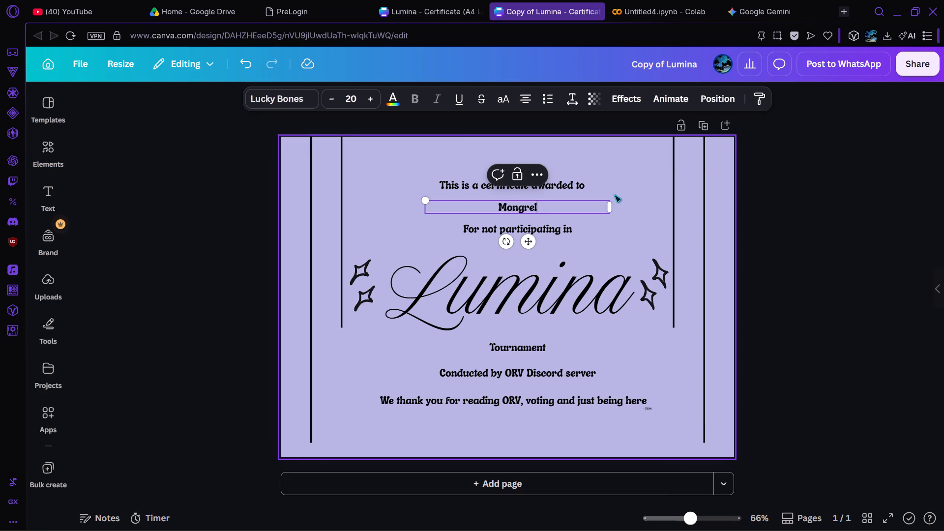
{"action": "left_click", "coordinate": [629, 210]}
Download the Mongrel non-participation certificate as a high-quality PNG at 2,000 × 1,414 px.
{"action": "left_click", "coordinate": [926, 68]}
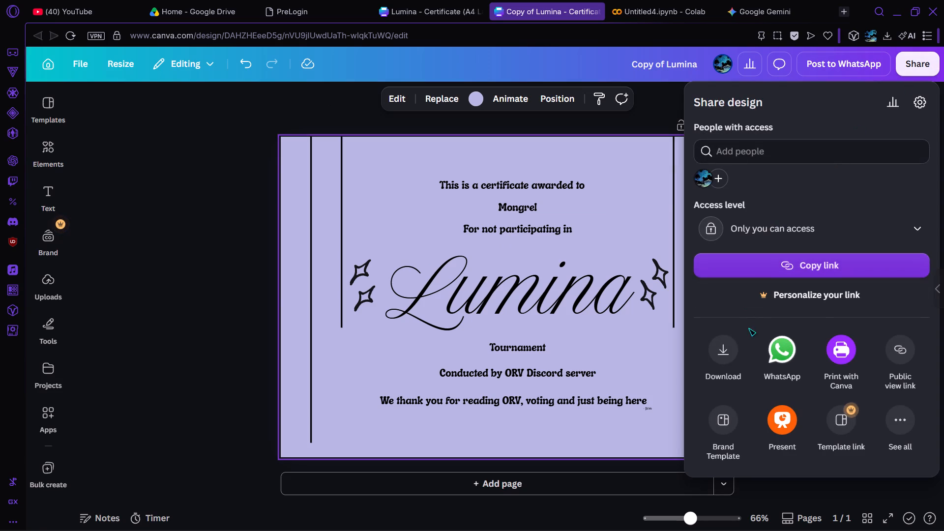
{"action": "left_click", "coordinate": [731, 342]}
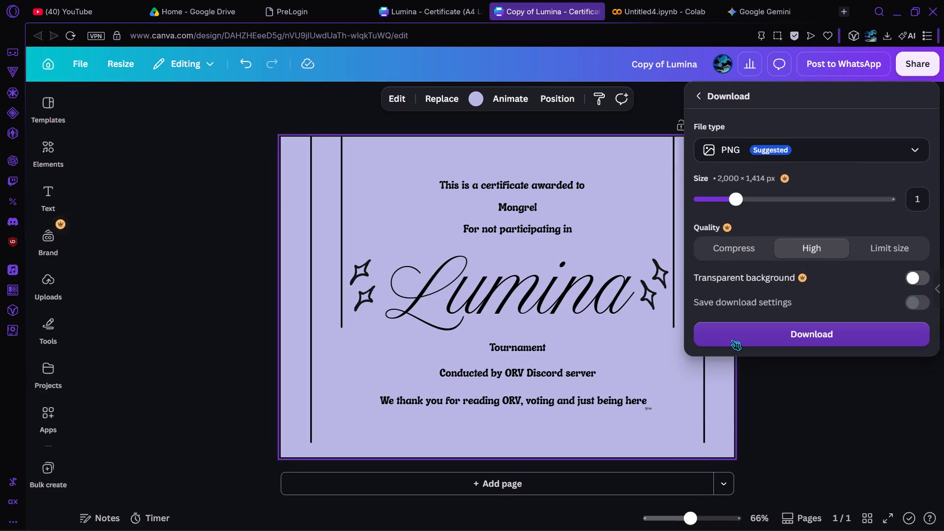
{"action": "left_click", "coordinate": [732, 340]}
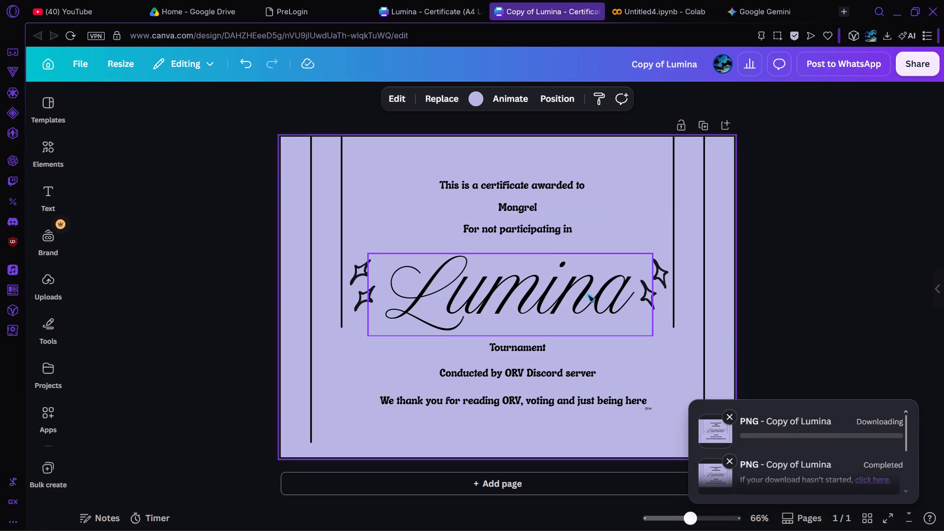
Replace the recipient name on the certificate with "Jess".
{"action": "left_click", "coordinate": [522, 209]}
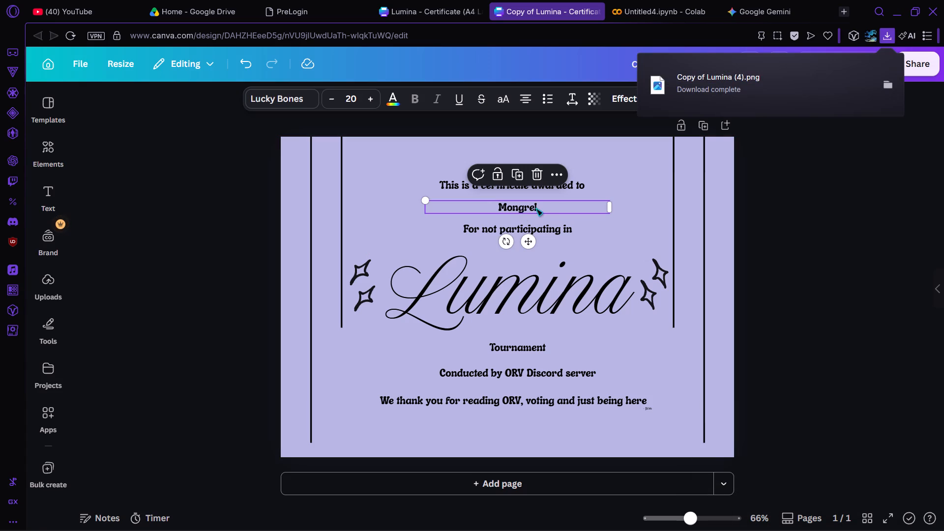
{"action": "double_click", "coordinate": [536, 206]}
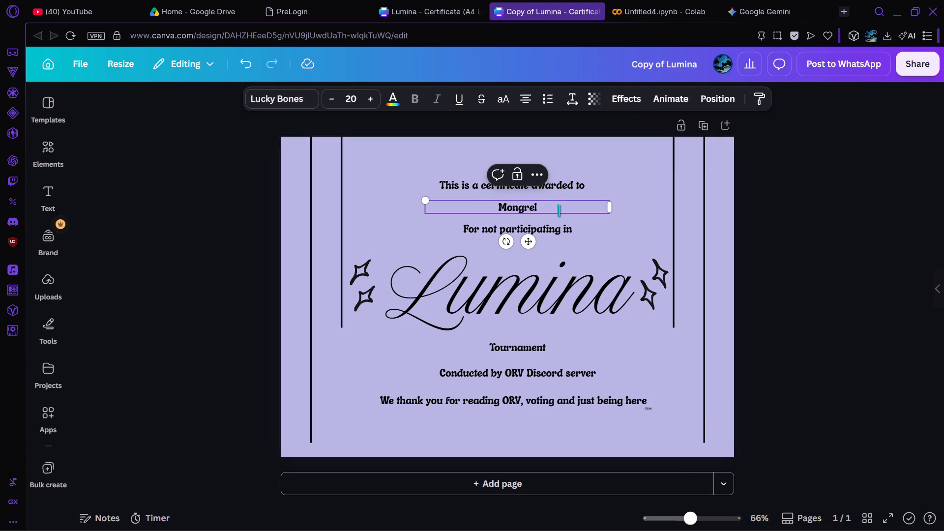
{"action": "key", "text": "shift+a"}
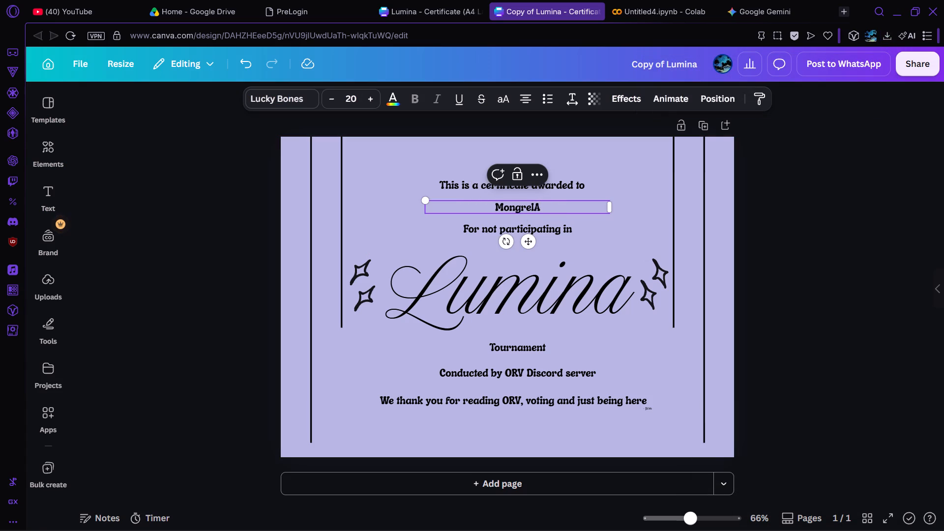
{"action": "key", "text": "ctrl+a"}
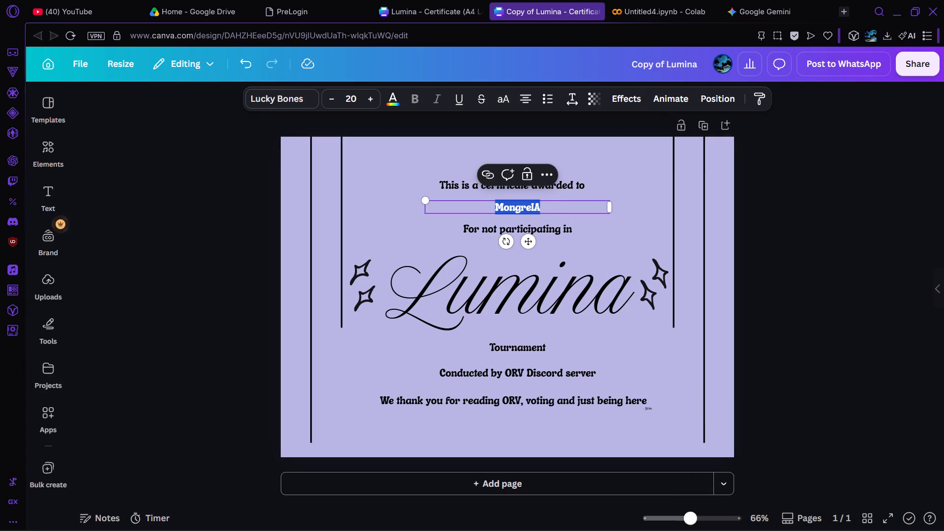
{"action": "type", "text": "Jess"}
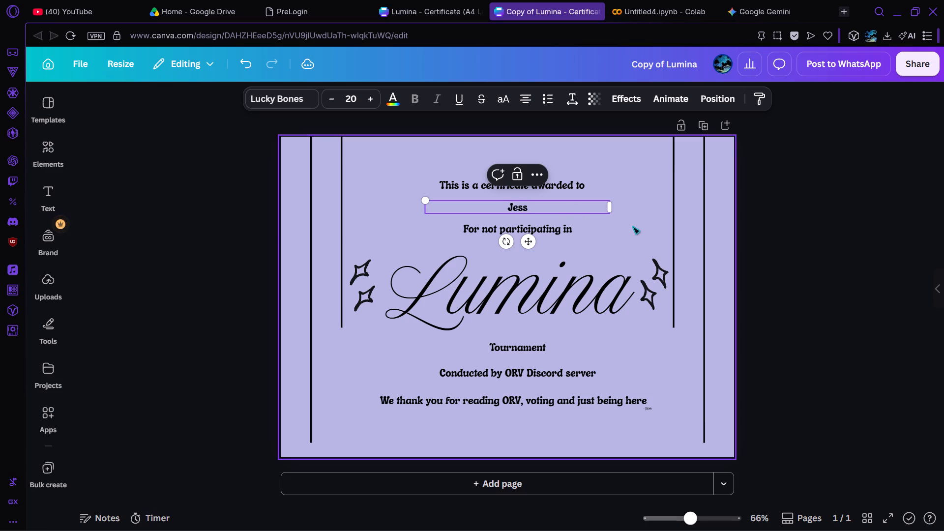
{"action": "left_click", "coordinate": [633, 223]}
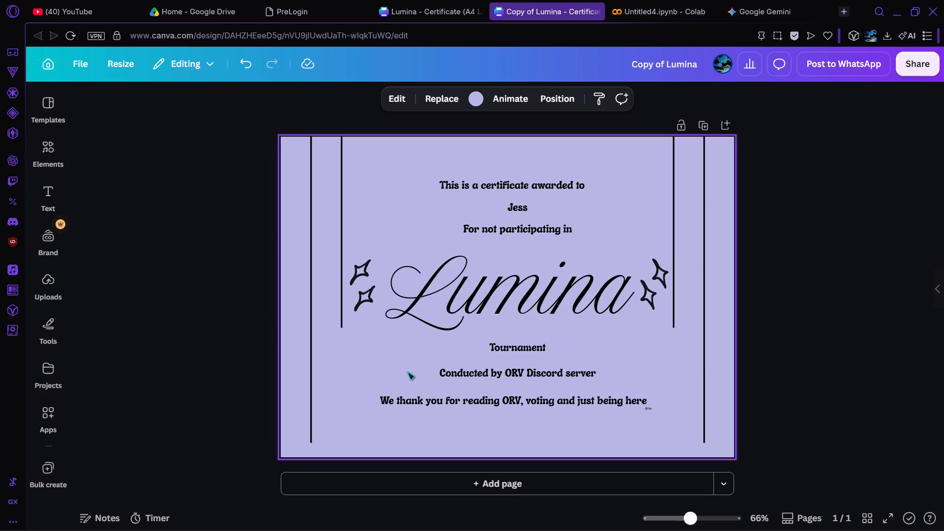
Delete the tiny size-6 Cinzel text under the end of the closing thank-you line.
{"action": "left_click", "coordinate": [609, 398]}
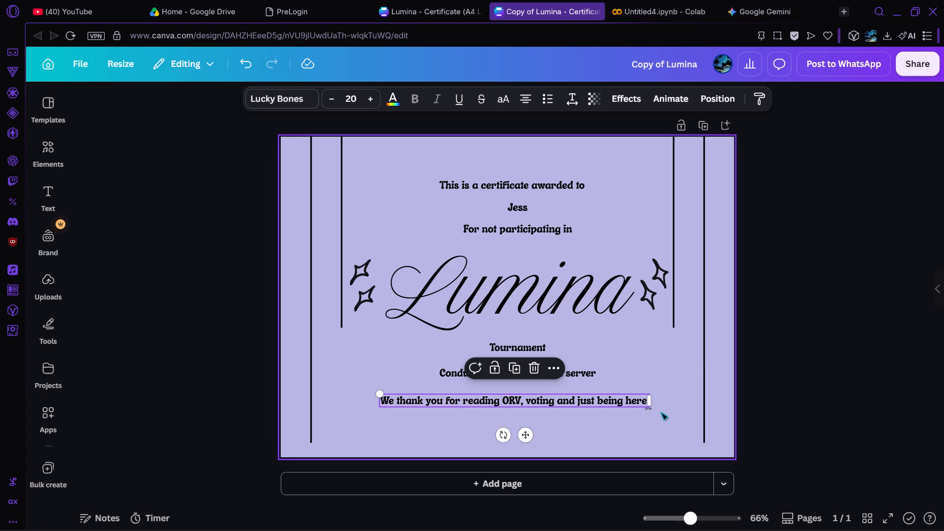
{"action": "left_click", "coordinate": [646, 411]}
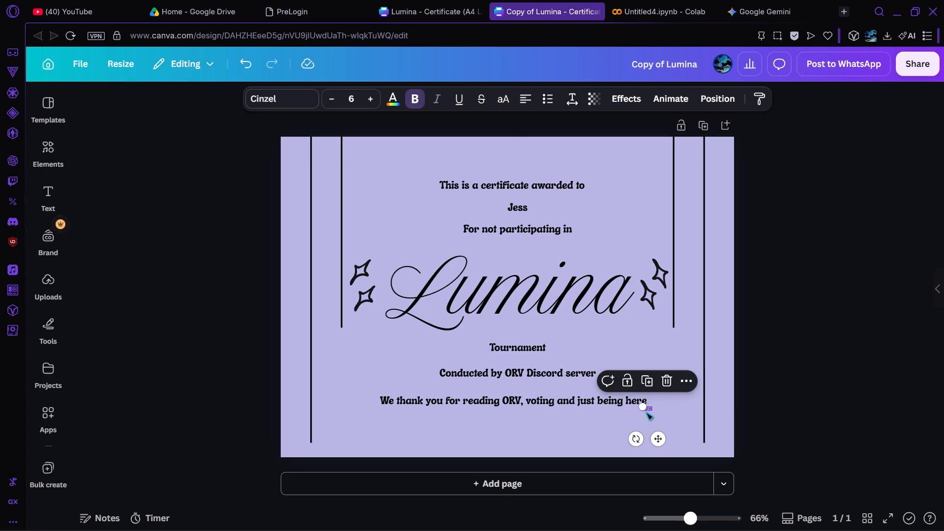
{"action": "left_click", "coordinate": [668, 380]}
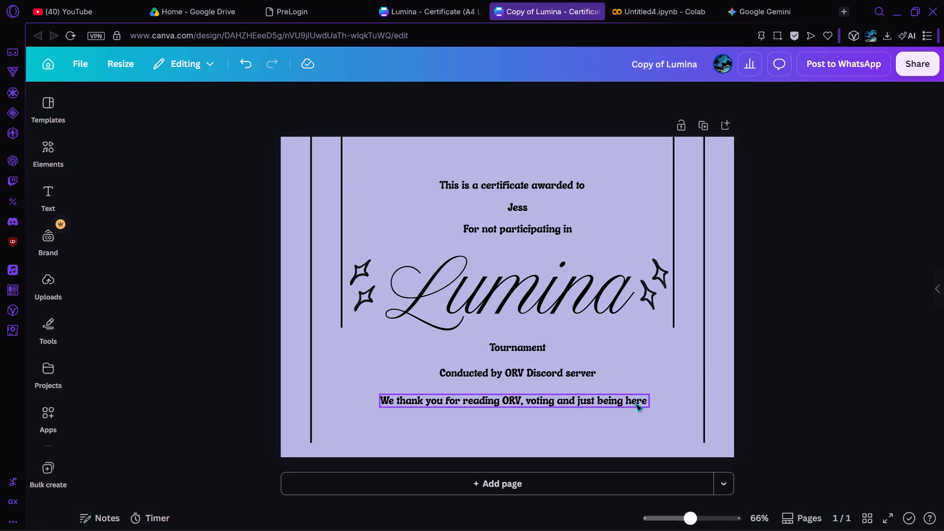
Remove the words "voting and just" from the closing thank-you line.
{"action": "double_click", "coordinate": [635, 402]}
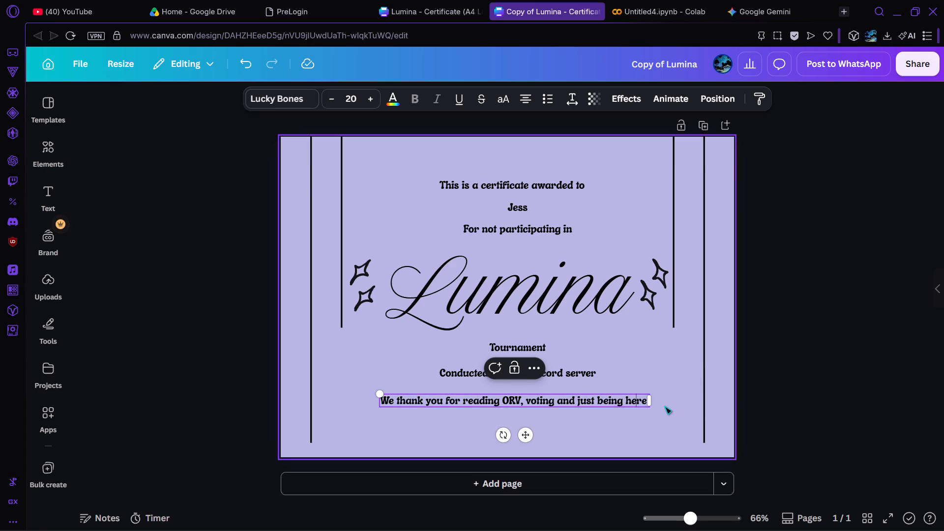
{"action": "key", "text": "Right"}
{"action": "key", "text": "Left"}
{"action": "key", "text": "Left"}
{"action": "key", "text": "Left"}
{"action": "key", "text": "Left"}
{"action": "key", "text": "Left"}
{"action": "key", "text": "Left"}
{"action": "key", "text": "Left"}
{"action": "key", "text": "Left"}
{"action": "key", "text": "Left"}
{"action": "key", "text": "Left"}
{"action": "key", "text": "BackSpace"}
{"action": "key", "text": "BackSpace"}
{"action": "key", "text": "BackSpace"}
{"action": "key", "text": "BackSpace"}
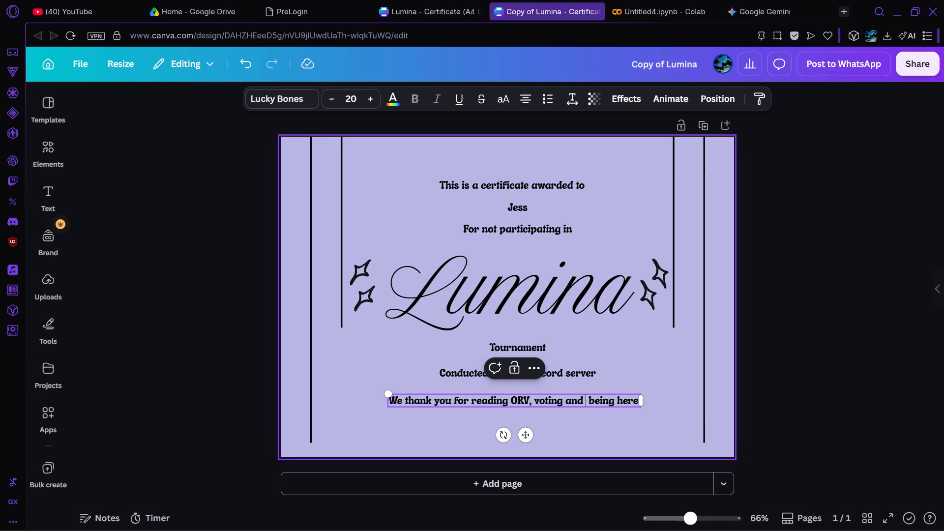
{"action": "key", "text": "BackSpace"}
{"action": "key", "text": "BackSpace"}
{"action": "key", "text": "BackSpace"}
{"action": "key", "text": "BackSpace"}
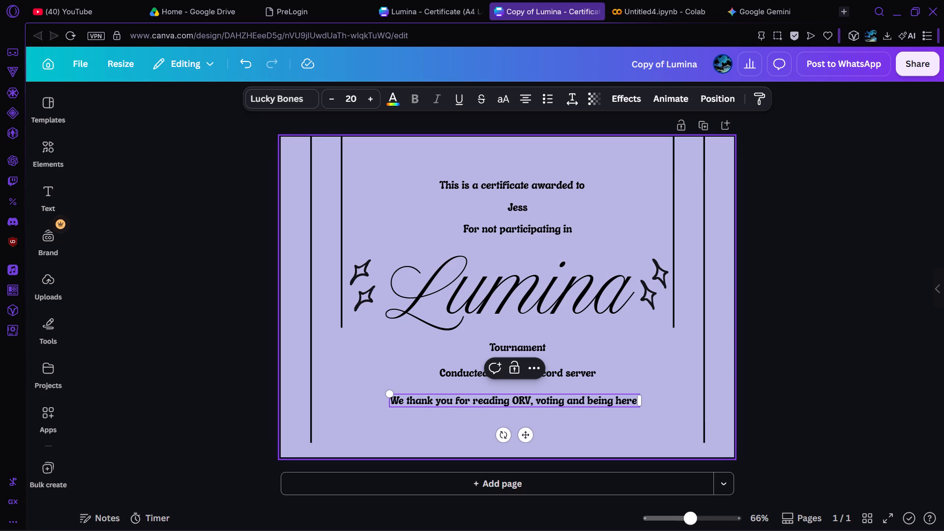
{"action": "key", "text": "BackSpace"}
{"action": "key", "text": "BackSpace"}
{"action": "key", "text": "BackSpace"}
{"action": "key", "text": "BackSpace"}
{"action": "key", "text": "BackSpace"}
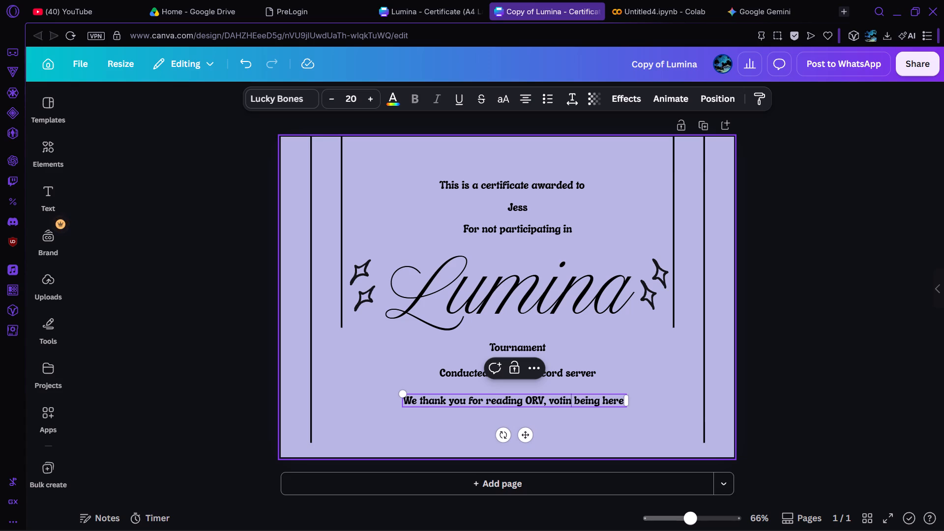
{"action": "key", "text": "BackSpace"}
{"action": "key", "text": "BackSpace"}
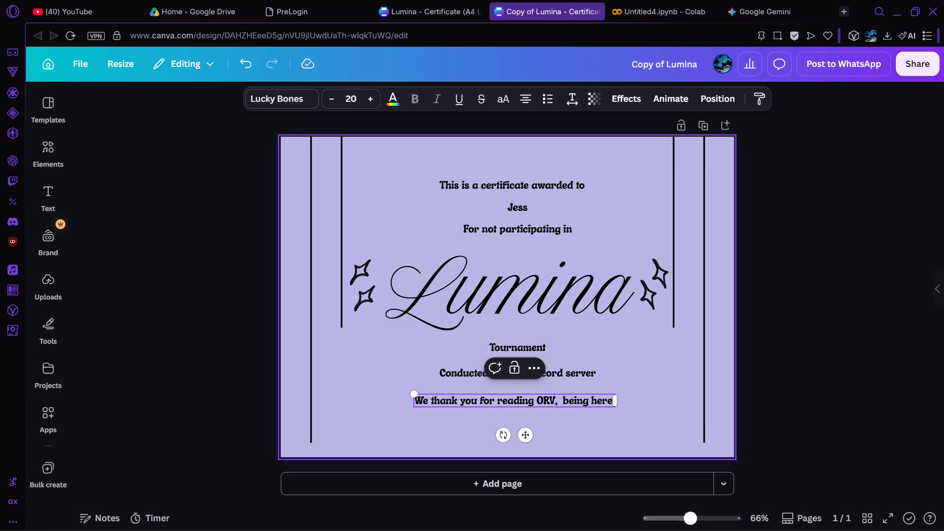
Replace "being here" in the thank-you line with "and doing all of the heavy lifting, we couldn't ask for a better host".
{"action": "key", "text": "Right"}
{"action": "key", "text": "Right"}
{"action": "key", "text": "Right"}
{"action": "key", "text": "Right"}
{"action": "key", "text": "Right"}
{"action": "key", "text": "Right"}
{"action": "key", "text": "Right"}
{"action": "key", "text": "Right"}
{"action": "key", "text": "Right"}
{"action": "key", "text": "Right"}
{"action": "key", "text": "Right"}
{"action": "key", "text": "Right"}
{"action": "key", "text": "Right"}
{"action": "key", "text": "BackSpace"}
{"action": "key", "text": "BackSpace"}
{"action": "key", "text": "BackSpace"}
{"action": "key", "text": "BackSpace"}
{"action": "key", "text": "BackSpace"}
{"action": "key", "text": "BackSpace"}
{"action": "key", "text": "BackSpace"}
{"action": "key", "text": "BackSpace"}
{"action": "key", "text": "BackSpace"}
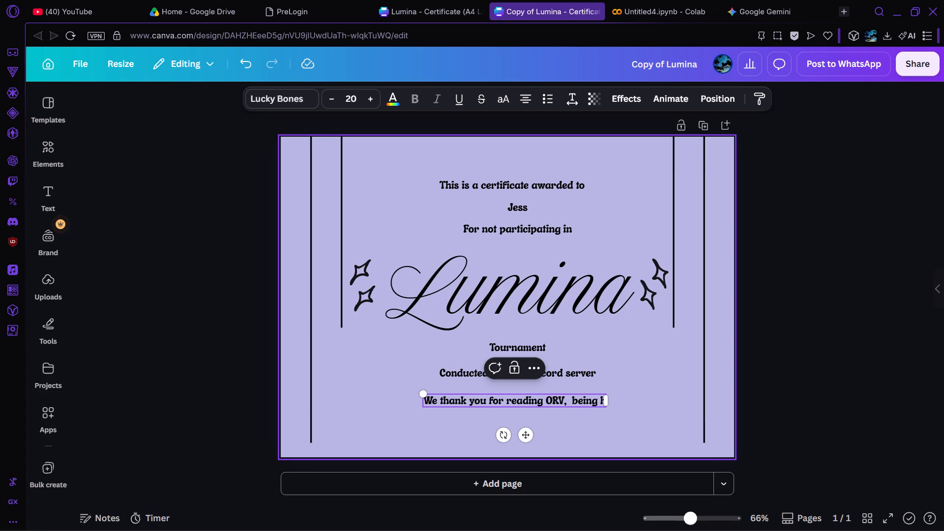
{"action": "key", "text": "BackSpace"}
{"action": "key", "text": "BackSpace"}
{"action": "type", "text": "and don"}
{"action": "key", "text": "BackSpace"}
{"action": "type", "text": "ing all of the heav"}
{"action": "key", "text": "y"}
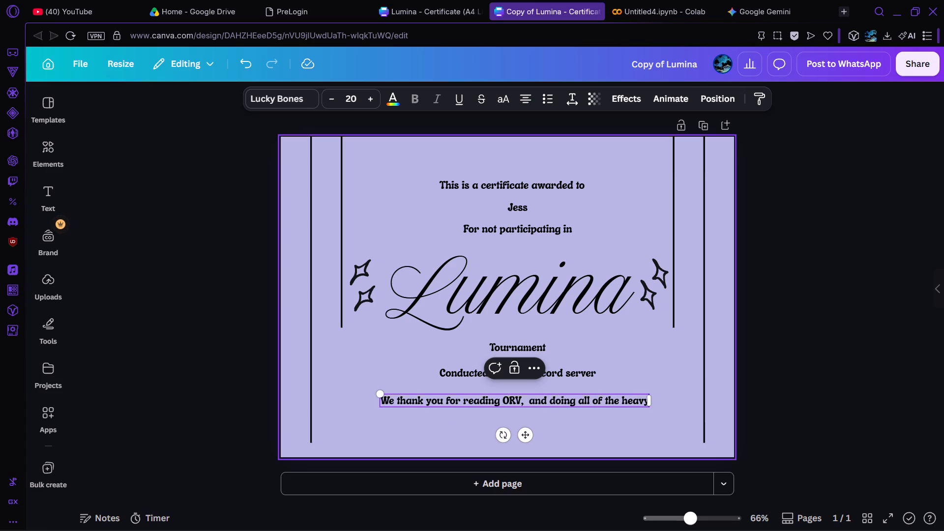
{"action": "key", "text": "space"}
{"action": "type", "text": "lifting"}
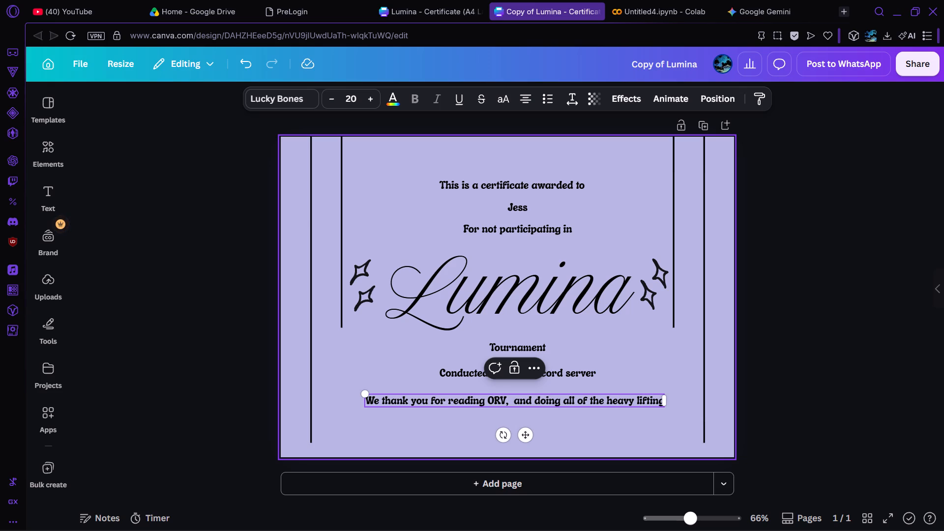
{"action": "type", "text": ","}
{"action": "key", "text": "space"}
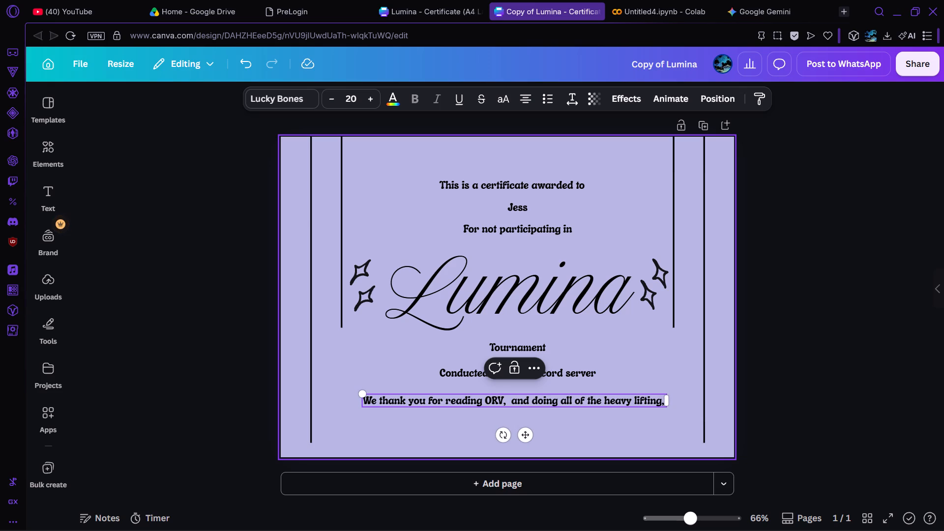
{"action": "key", "text": "w"}
{"action": "key", "text": "BackSpace"}
{"action": "type", "text": "we couldn't ask for a better host"}
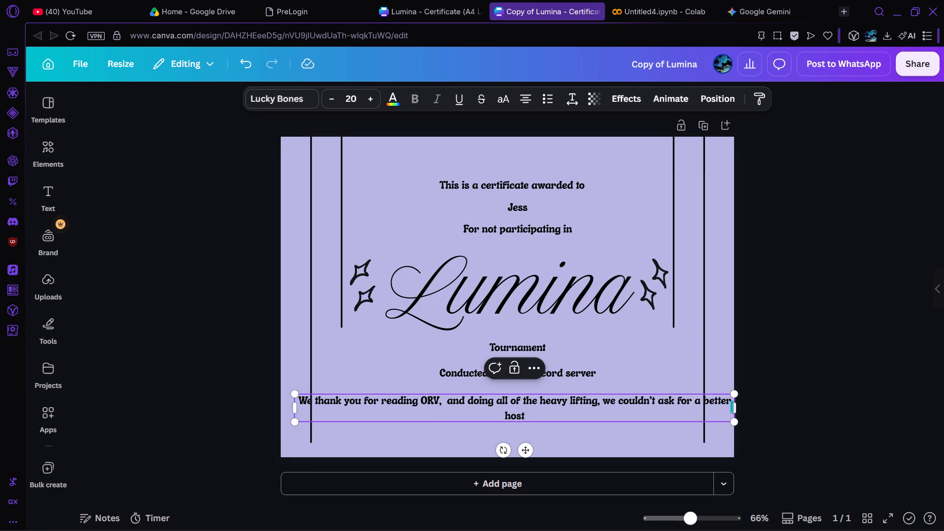
Narrow the thank-you text box so its message wraps onto three lines.
{"action": "left_click_drag", "start_coordinate": [736, 408], "coordinate": [578, 413]}
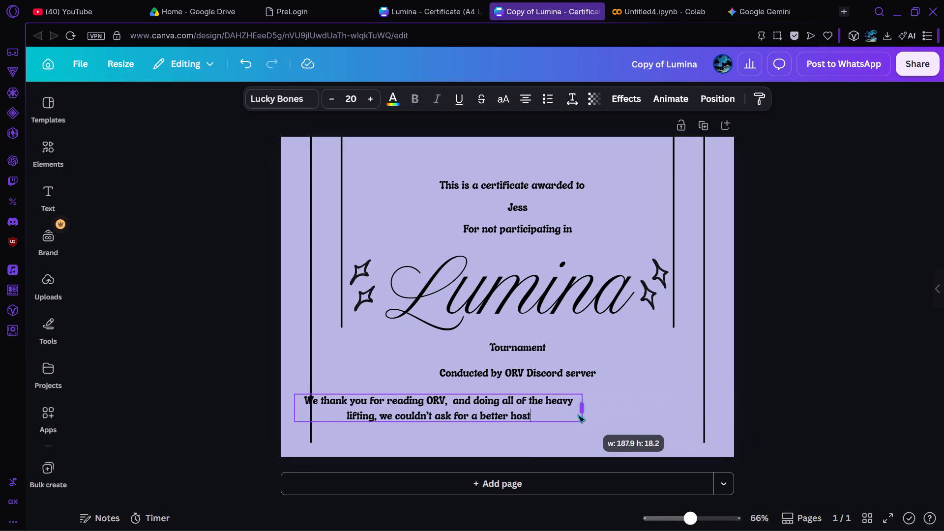
{"action": "left_click_drag", "start_coordinate": [578, 413], "coordinate": [504, 416]}
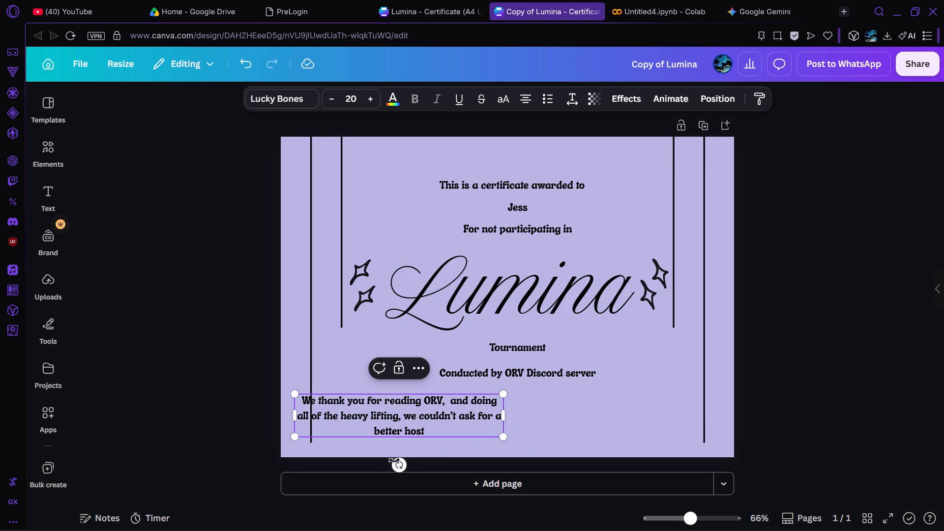
Move the thank-you text box so it sits centred beneath the "Conducted by ORV Discord server" line.
{"action": "left_click_drag", "start_coordinate": [476, 437], "coordinate": [525, 434]}
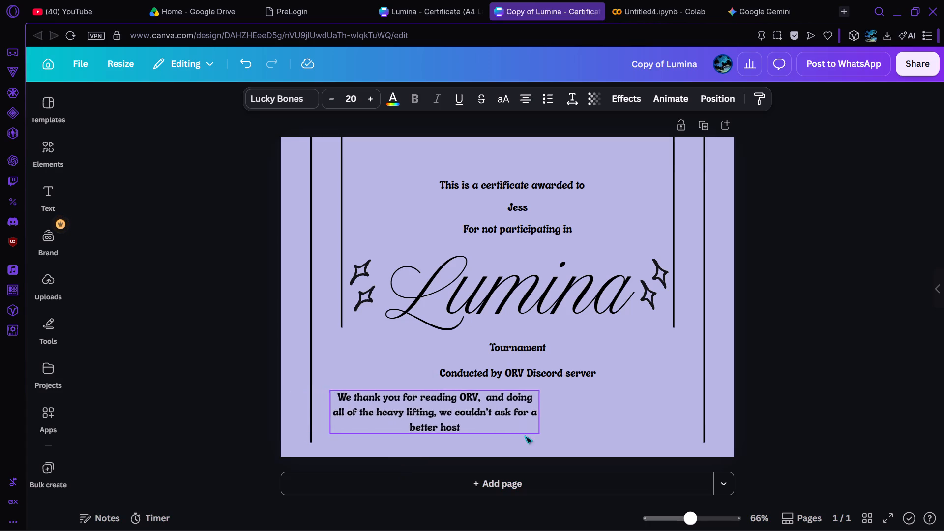
{"action": "left_click_drag", "start_coordinate": [525, 434], "coordinate": [585, 437]}
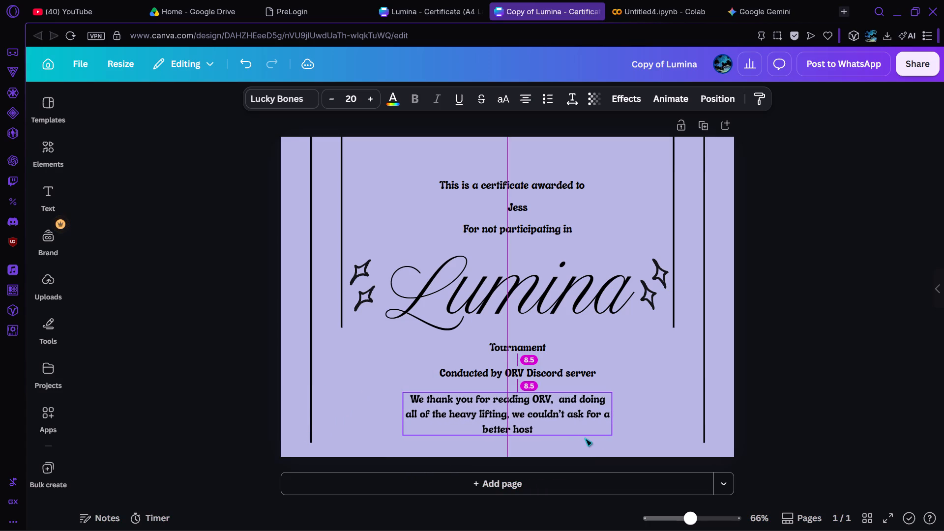
{"action": "left_click_drag", "start_coordinate": [585, 437], "coordinate": [594, 437]}
Reword "couldn't ask" in the thank-you message to "couldn't have asked".
{"action": "left_click", "coordinate": [583, 428]}
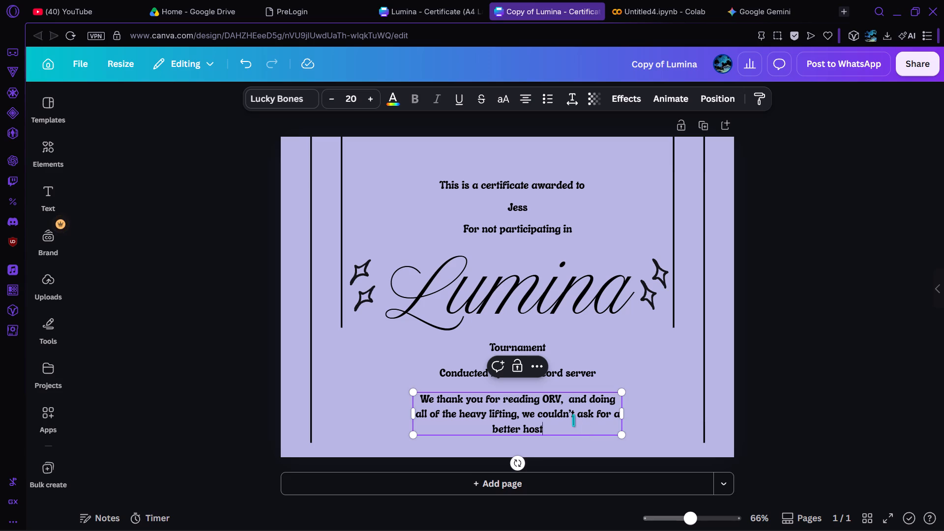
{"action": "left_click", "coordinate": [574, 418]}
{"action": "key", "text": "space"}
{"action": "type", "text": "have"}
{"action": "key", "text": "Right"}
{"action": "key", "text": "Right"}
{"action": "key", "text": "Right"}
{"action": "key", "text": "Right"}
{"action": "type", "text": "ed"}
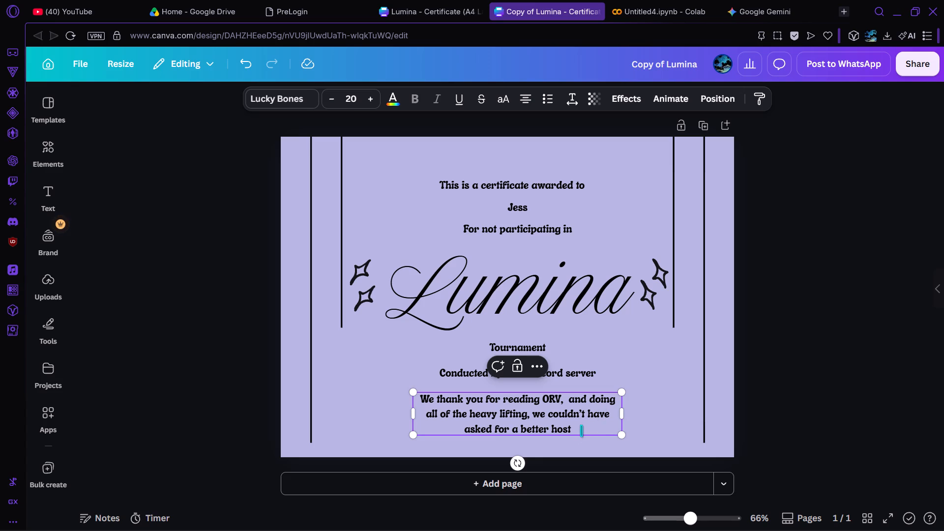
Add "than you" to the end of the thank-you message, after "asked for a better host".
{"action": "left_click", "coordinate": [580, 431]}
{"action": "key", "text": "space"}
{"action": "type", "text": "than you"}
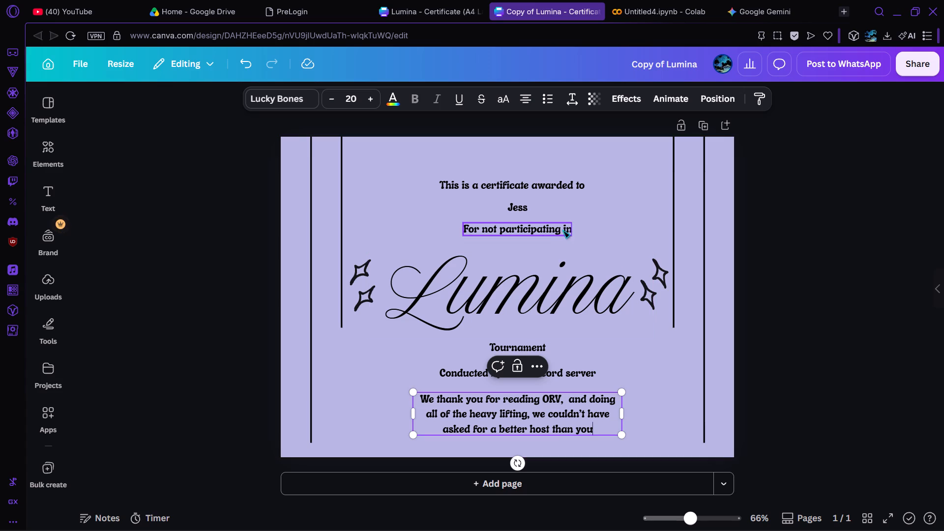
Set the font size of the recipient name "Jess" to 32.
{"action": "left_click", "coordinate": [528, 207]}
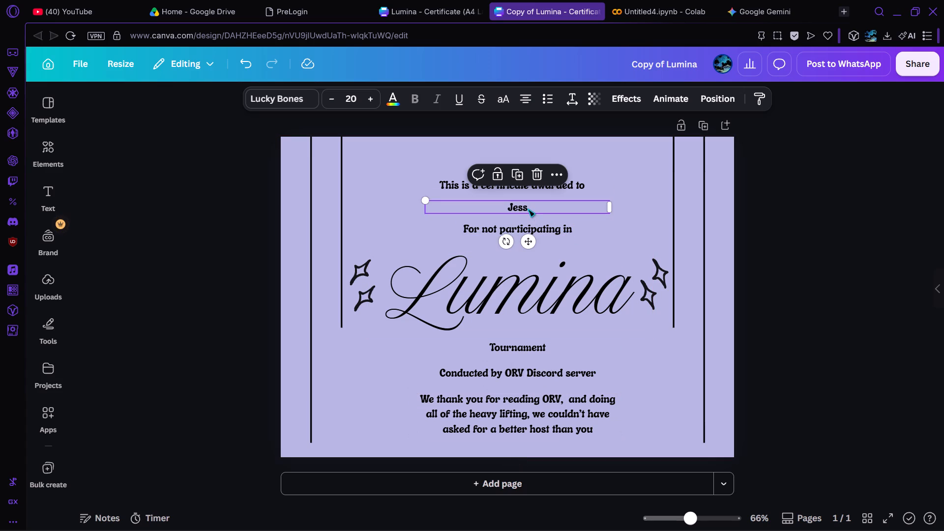
{"action": "double_click", "coordinate": [527, 206]}
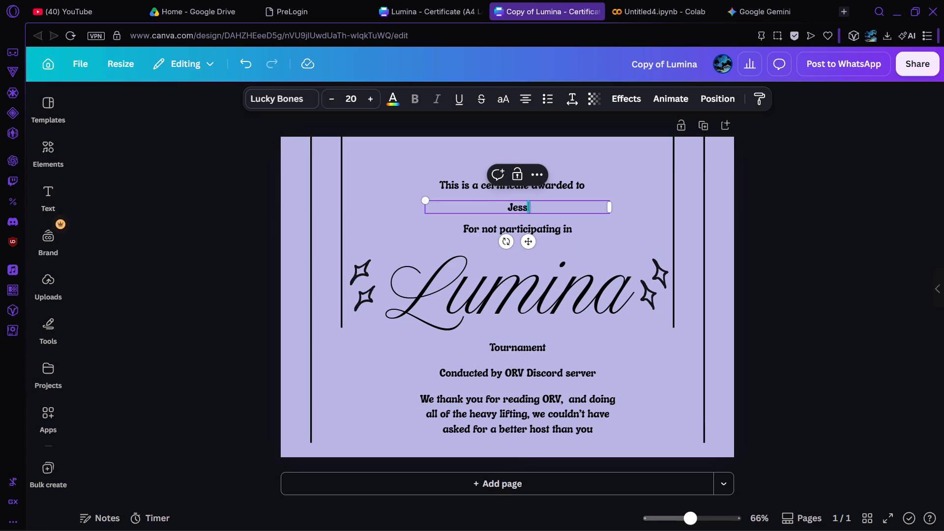
{"action": "key", "text": "ctrl+a"}
{"action": "left_click", "coordinate": [353, 102]}
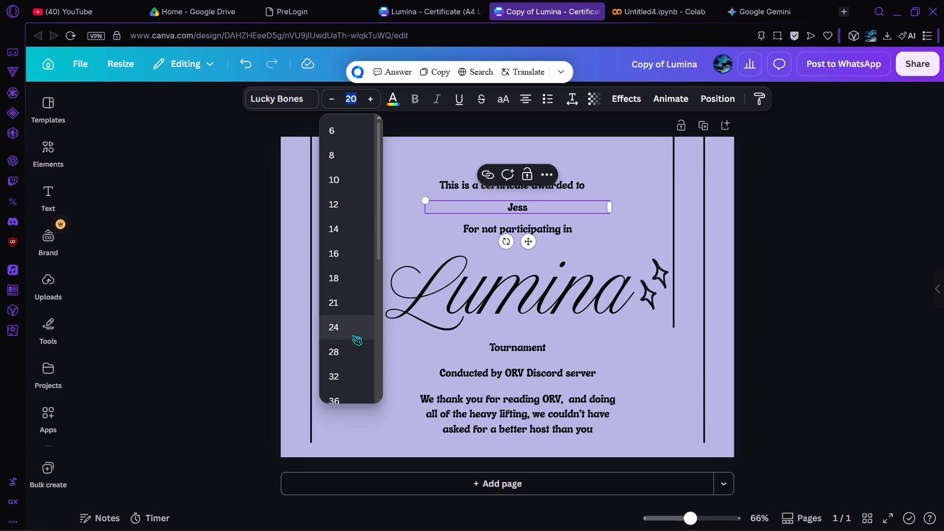
{"action": "left_click", "coordinate": [354, 368]}
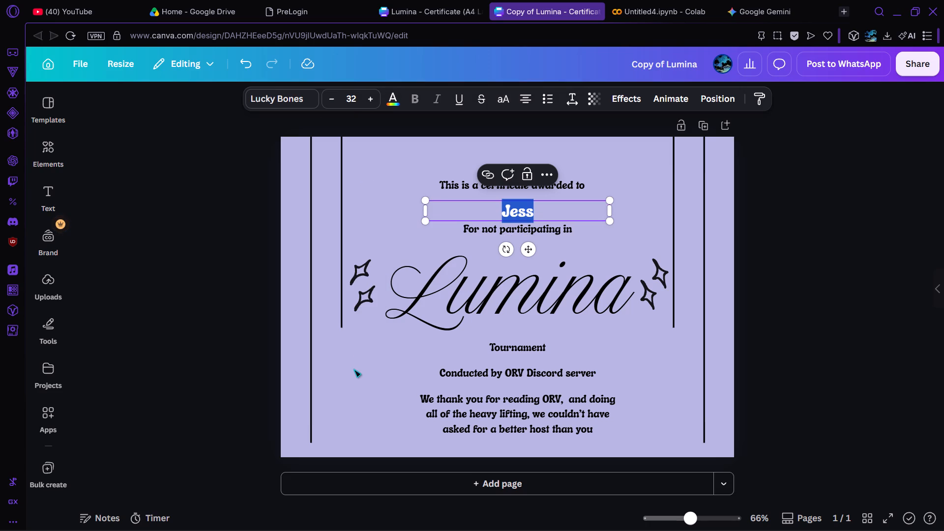
{"action": "left_click", "coordinate": [627, 219]}
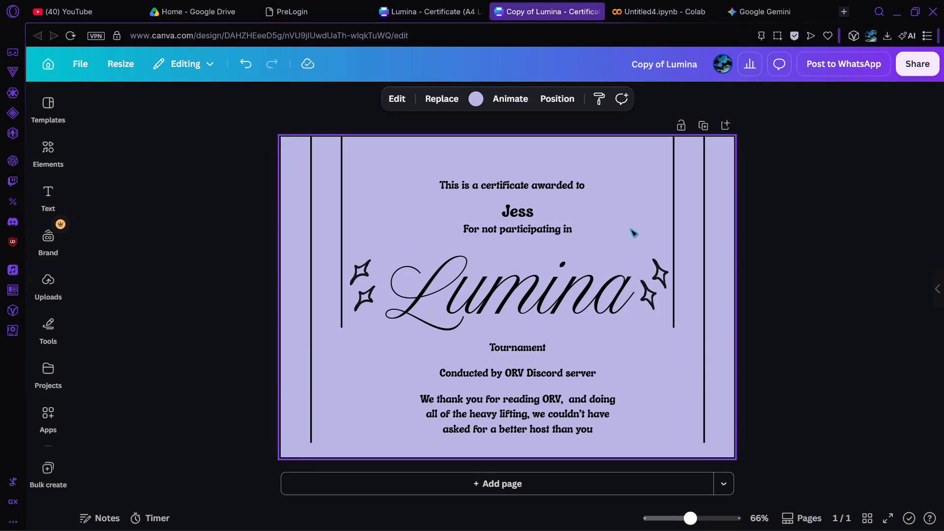
Browse the shape elements, including the full Square stars and Stars collections, for a decoration to suit the certificate.
{"action": "left_click", "coordinate": [656, 265]}
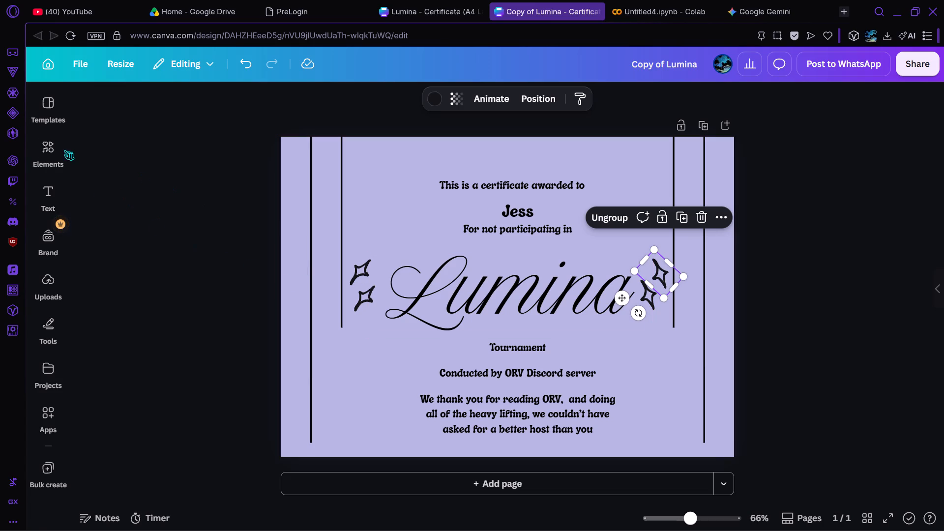
{"action": "left_click", "coordinate": [49, 147]}
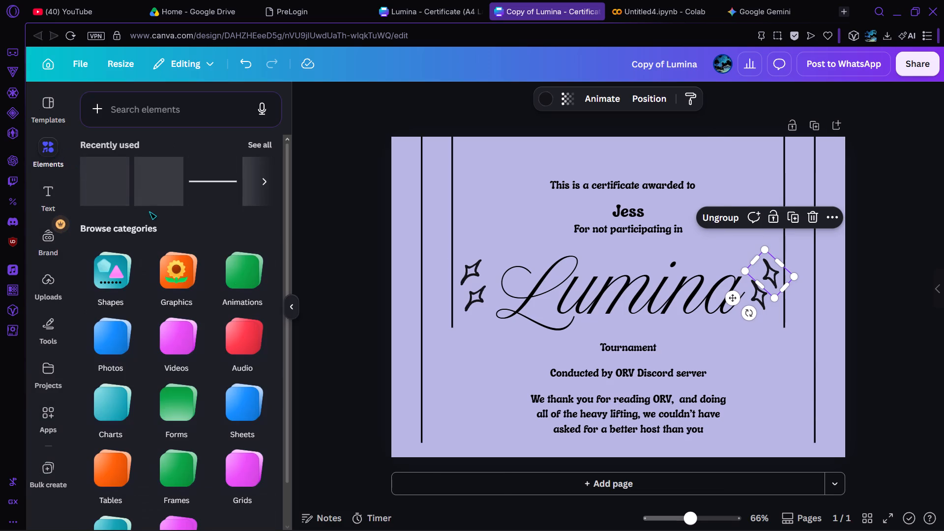
{"action": "scroll", "coordinate": [211, 317], "scroll_direction": "down", "scroll_amount": 5}
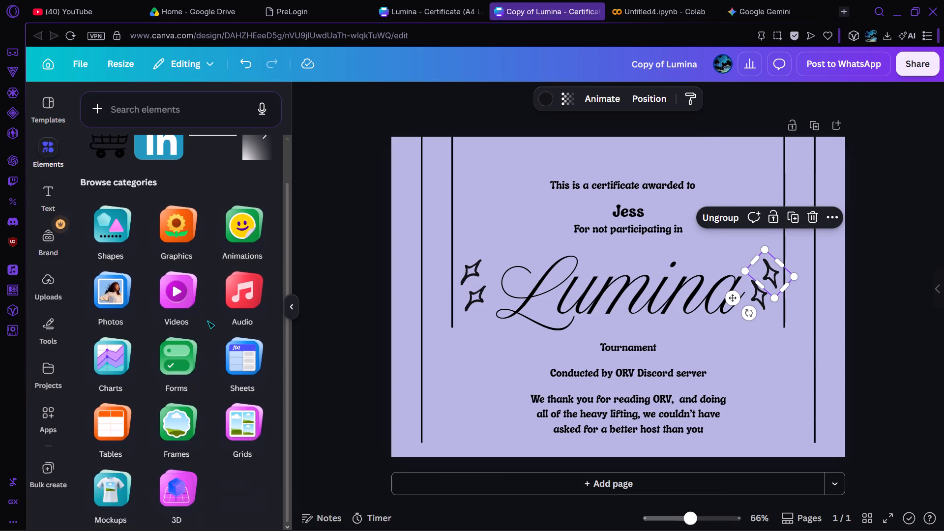
{"action": "scroll", "coordinate": [207, 319], "scroll_direction": "down", "scroll_amount": 4}
{"action": "left_click", "coordinate": [116, 230]}
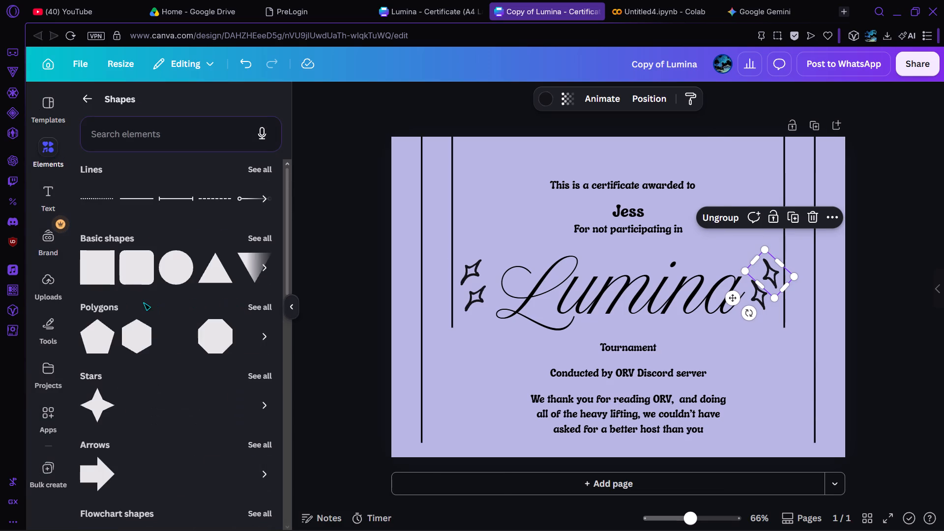
{"action": "scroll", "coordinate": [143, 302], "scroll_direction": "down", "scroll_amount": 4}
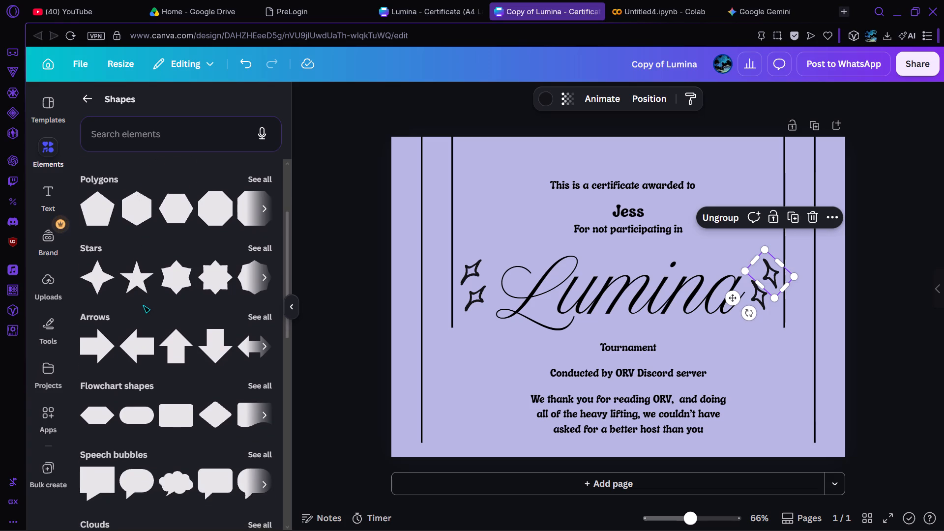
{"action": "scroll", "coordinate": [143, 303], "scroll_direction": "down", "scroll_amount": 15}
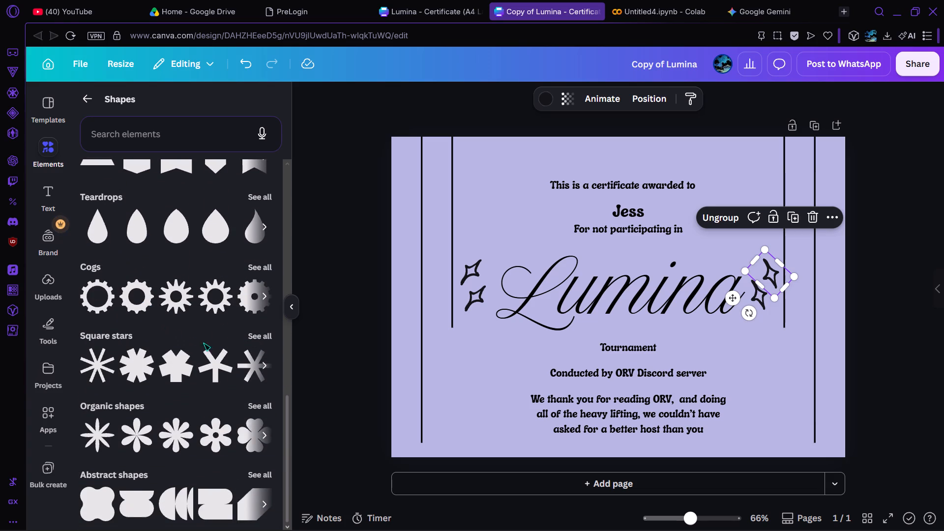
{"action": "scroll", "coordinate": [258, 364], "scroll_direction": "down", "scroll_amount": 1}
{"action": "scroll", "coordinate": [258, 364], "scroll_direction": "up", "scroll_amount": 3}
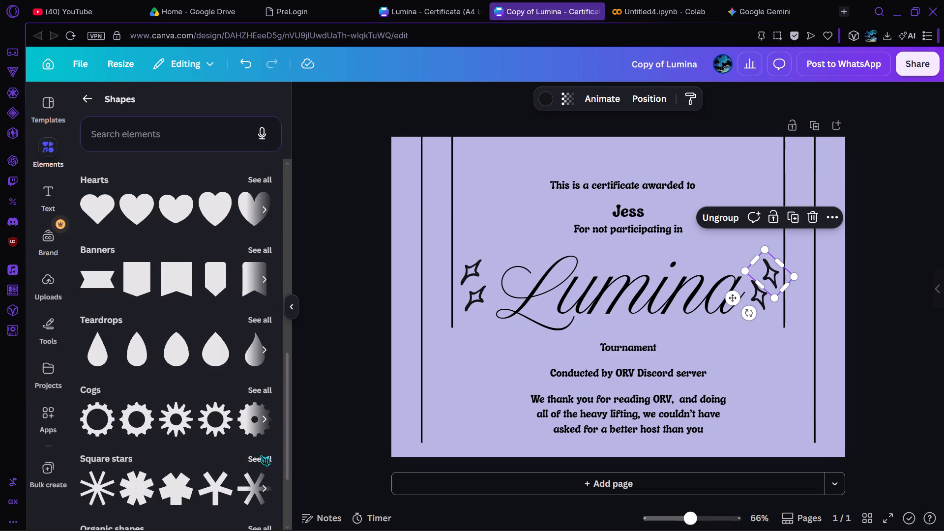
{"action": "left_click", "coordinate": [261, 456]}
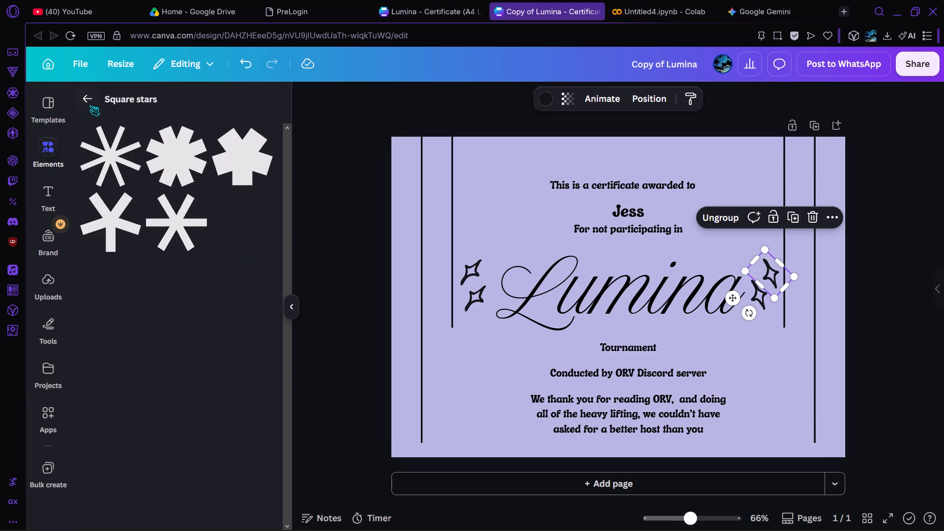
{"action": "left_click", "coordinate": [92, 102]}
{"action": "scroll", "coordinate": [176, 275], "scroll_direction": "up", "scroll_amount": 4}
{"action": "scroll", "coordinate": [246, 232], "scroll_direction": "up", "scroll_amount": 2}
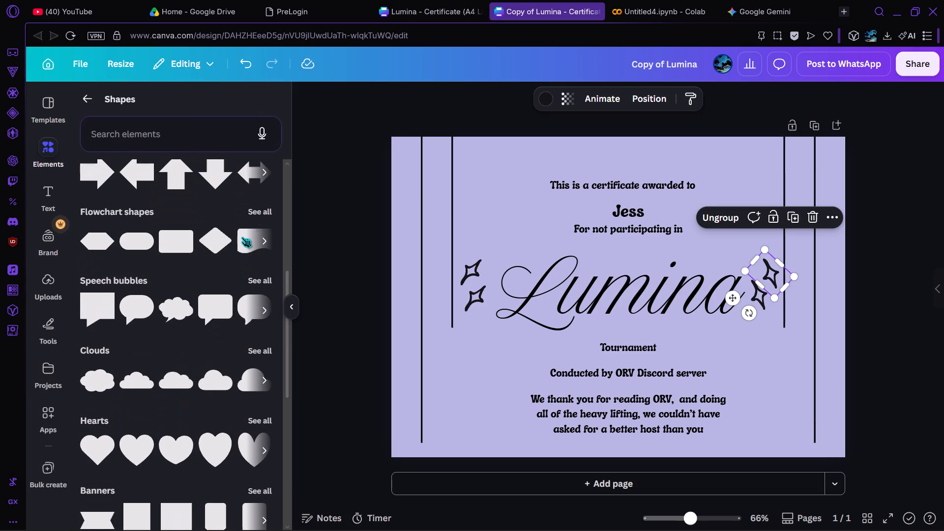
{"action": "scroll", "coordinate": [241, 237], "scroll_direction": "up", "scroll_amount": 3}
{"action": "left_click", "coordinate": [260, 202]}
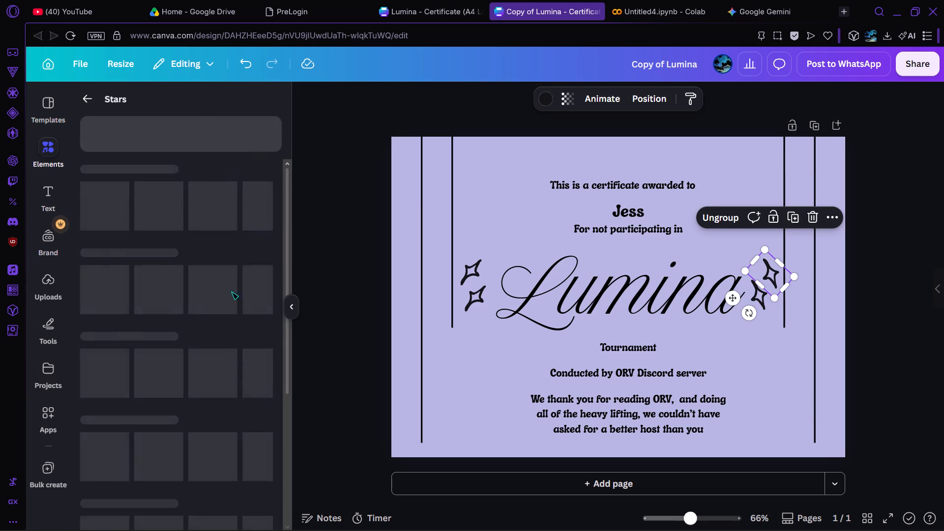
{"action": "scroll", "coordinate": [220, 308], "scroll_direction": "up", "scroll_amount": 1}
{"action": "scroll", "coordinate": [217, 316], "scroll_direction": "down", "scroll_amount": 3}
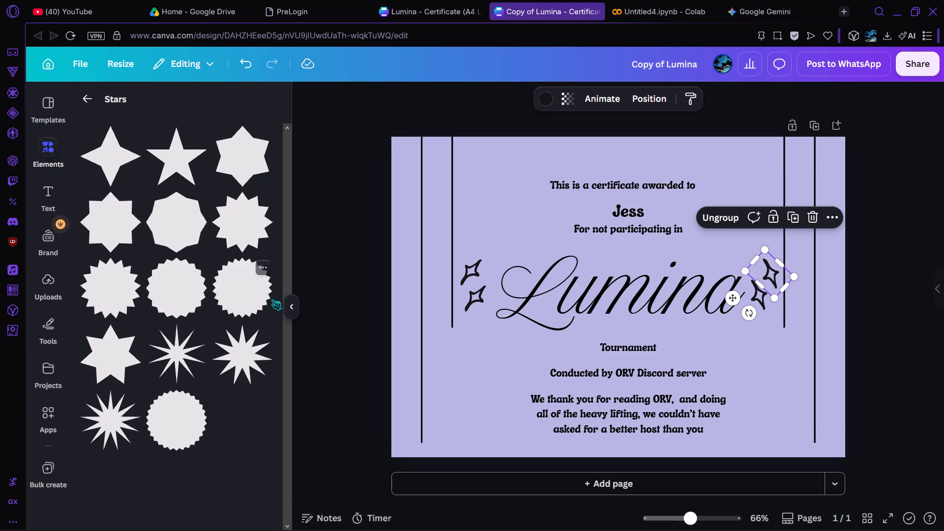
{"action": "left_click", "coordinate": [498, 213]}
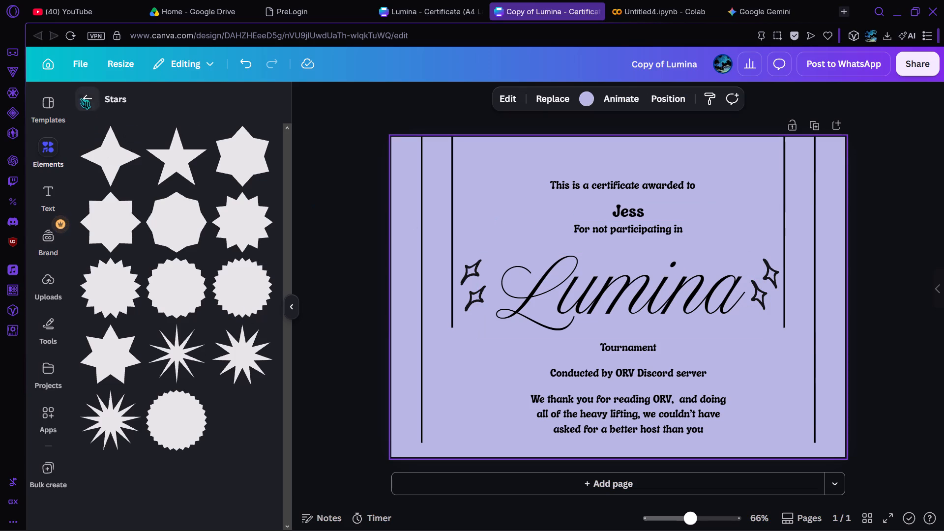
{"action": "left_click", "coordinate": [81, 98]}
{"action": "left_click", "coordinate": [81, 98]}
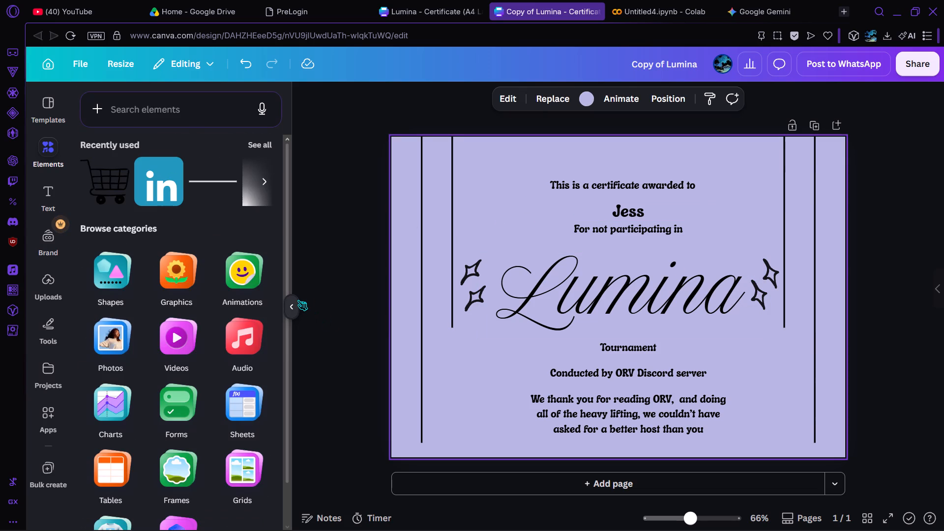
{"action": "left_click", "coordinate": [298, 300]}
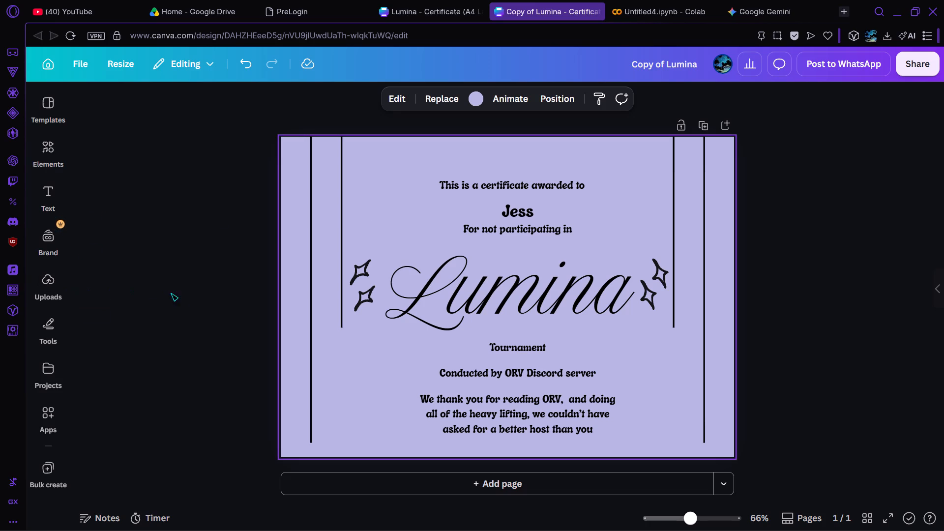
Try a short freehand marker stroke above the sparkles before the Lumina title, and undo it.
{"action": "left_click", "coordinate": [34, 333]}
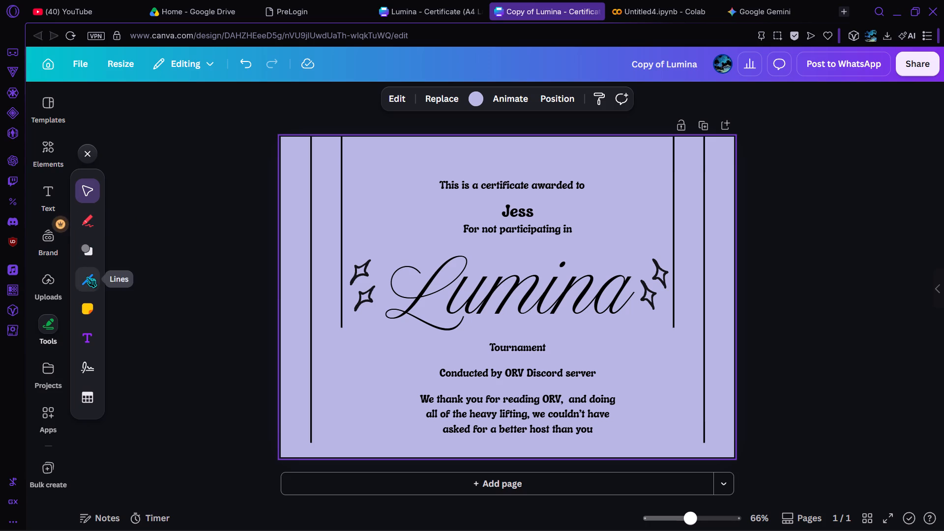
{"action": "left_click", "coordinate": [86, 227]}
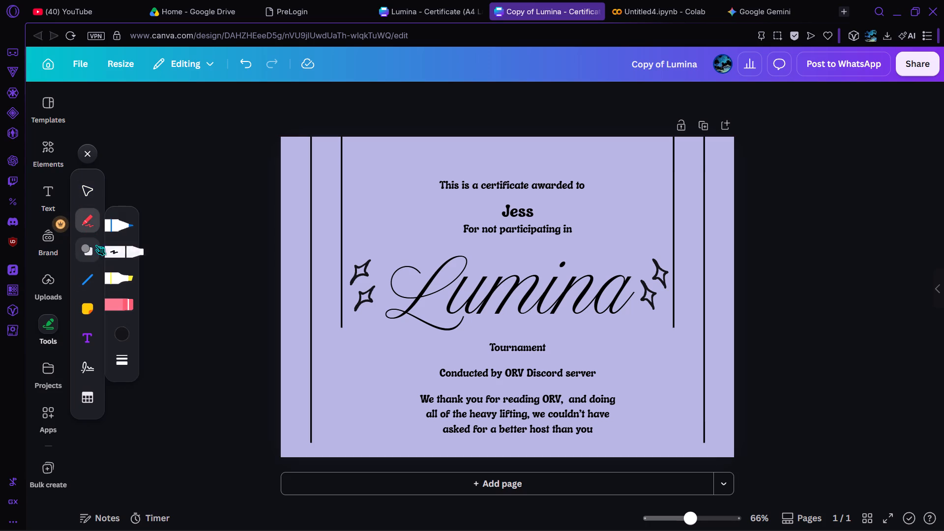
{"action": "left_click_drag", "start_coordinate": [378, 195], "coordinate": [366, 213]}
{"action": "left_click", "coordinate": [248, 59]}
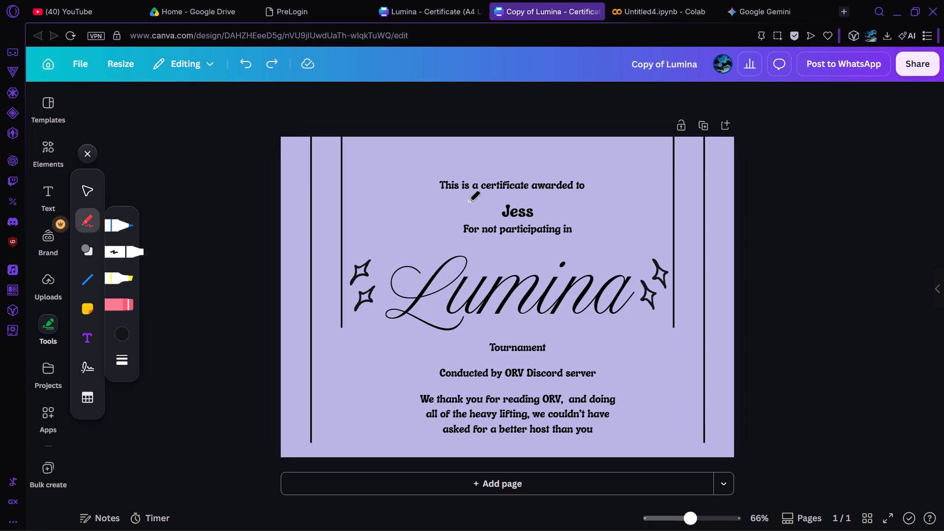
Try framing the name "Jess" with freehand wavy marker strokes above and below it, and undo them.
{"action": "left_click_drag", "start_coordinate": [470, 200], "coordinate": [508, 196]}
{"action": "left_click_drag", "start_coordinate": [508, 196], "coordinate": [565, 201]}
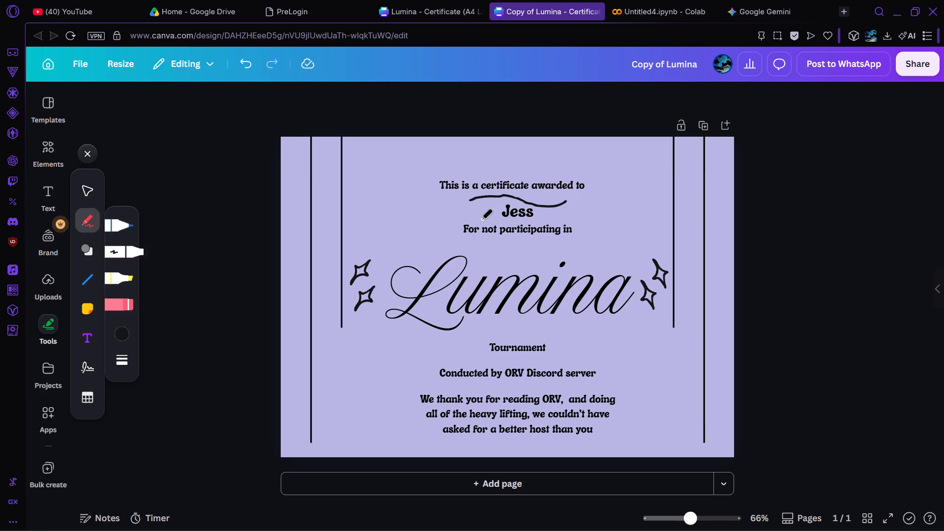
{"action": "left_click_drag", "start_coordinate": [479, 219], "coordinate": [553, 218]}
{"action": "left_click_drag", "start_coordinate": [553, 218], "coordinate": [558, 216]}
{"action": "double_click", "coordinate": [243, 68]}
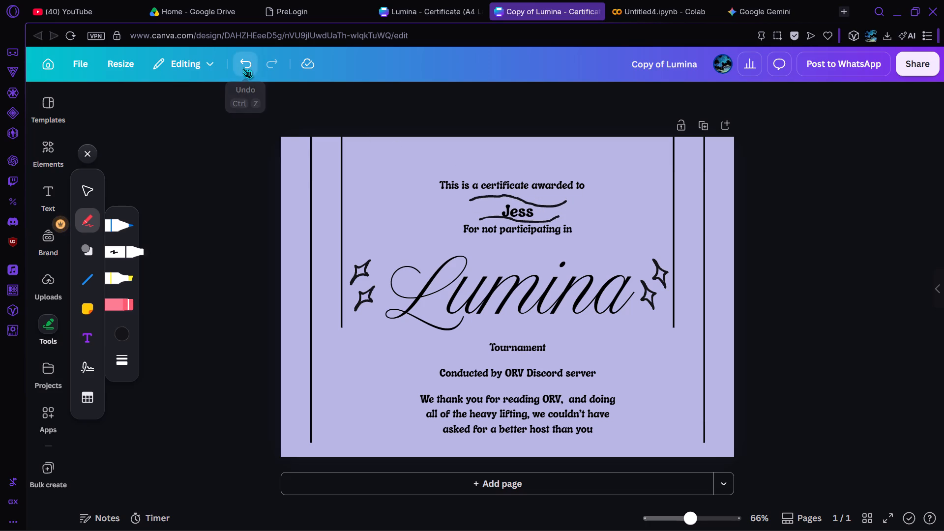
Switch the drawing tool from the marker to the pen and set its colour to black.
{"action": "left_click", "coordinate": [123, 224]}
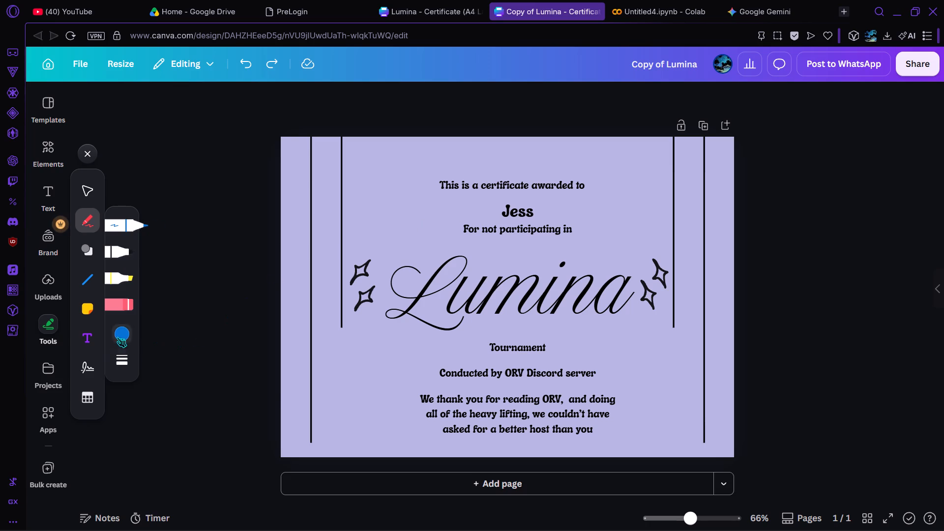
{"action": "left_click", "coordinate": [117, 337]}
{"action": "left_click", "coordinate": [270, 392]}
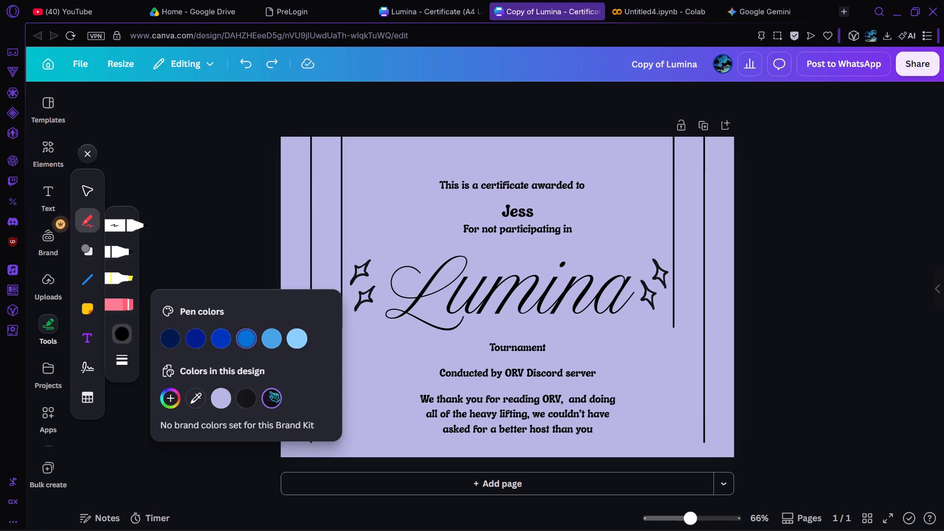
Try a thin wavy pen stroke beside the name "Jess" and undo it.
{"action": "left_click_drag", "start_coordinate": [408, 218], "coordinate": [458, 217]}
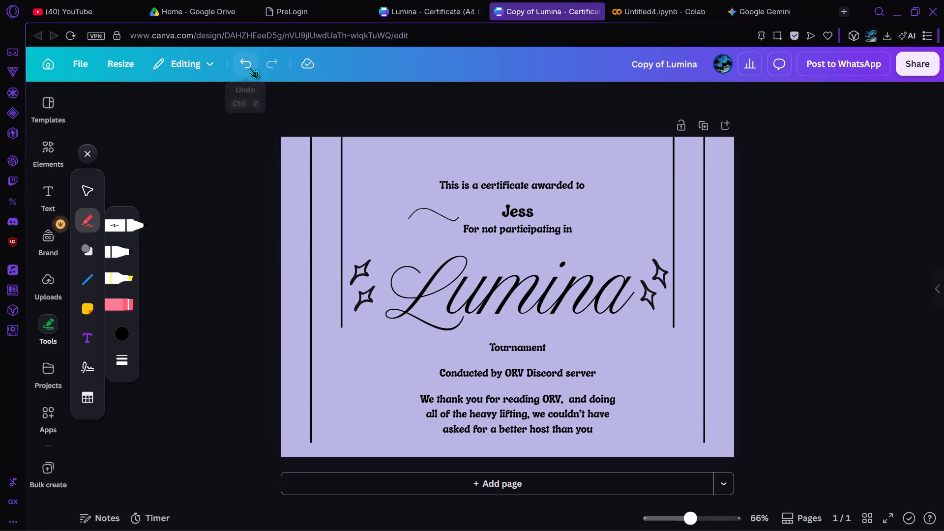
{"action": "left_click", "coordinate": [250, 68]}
Set the pen's stroke weight to 25.
{"action": "left_click", "coordinate": [129, 357]}
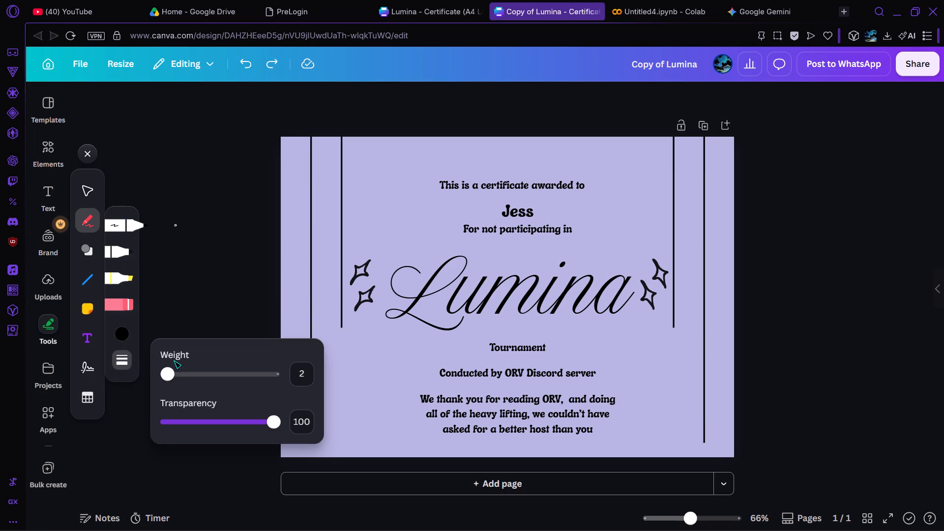
{"action": "left_click_drag", "start_coordinate": [175, 374], "coordinate": [190, 374]}
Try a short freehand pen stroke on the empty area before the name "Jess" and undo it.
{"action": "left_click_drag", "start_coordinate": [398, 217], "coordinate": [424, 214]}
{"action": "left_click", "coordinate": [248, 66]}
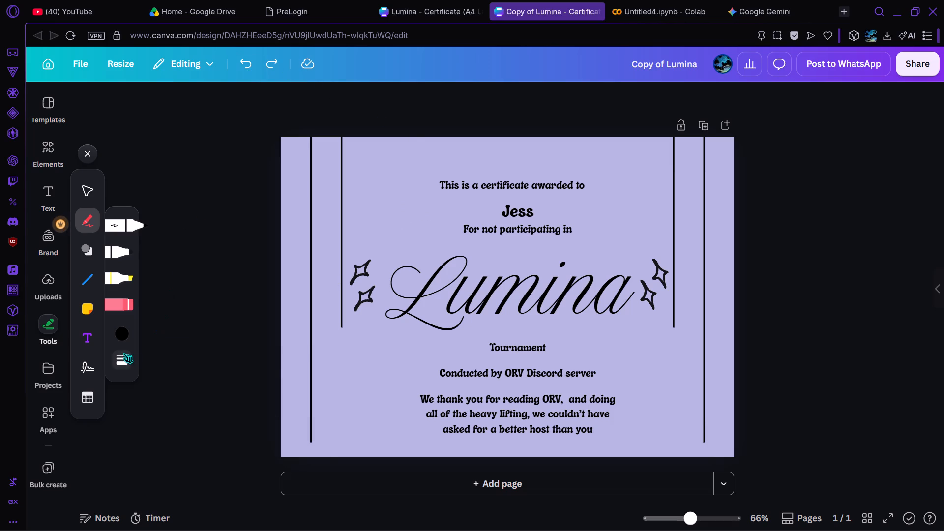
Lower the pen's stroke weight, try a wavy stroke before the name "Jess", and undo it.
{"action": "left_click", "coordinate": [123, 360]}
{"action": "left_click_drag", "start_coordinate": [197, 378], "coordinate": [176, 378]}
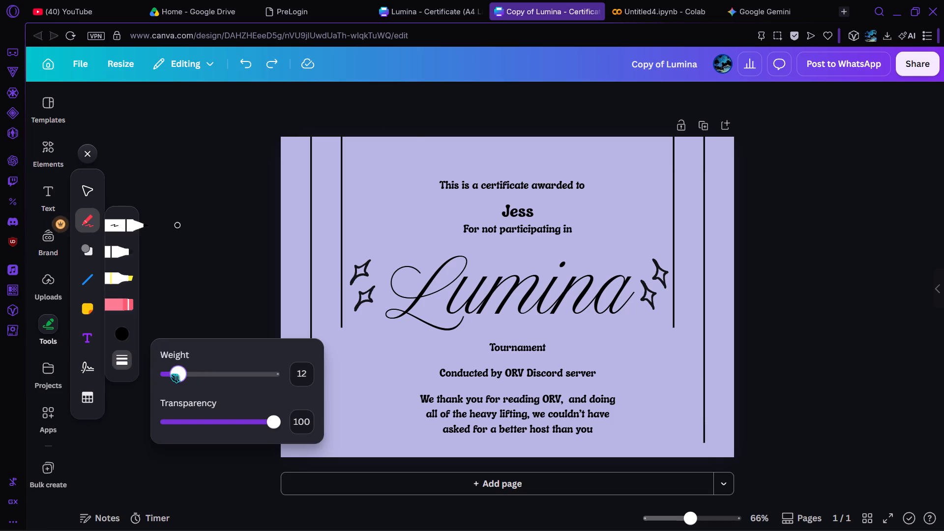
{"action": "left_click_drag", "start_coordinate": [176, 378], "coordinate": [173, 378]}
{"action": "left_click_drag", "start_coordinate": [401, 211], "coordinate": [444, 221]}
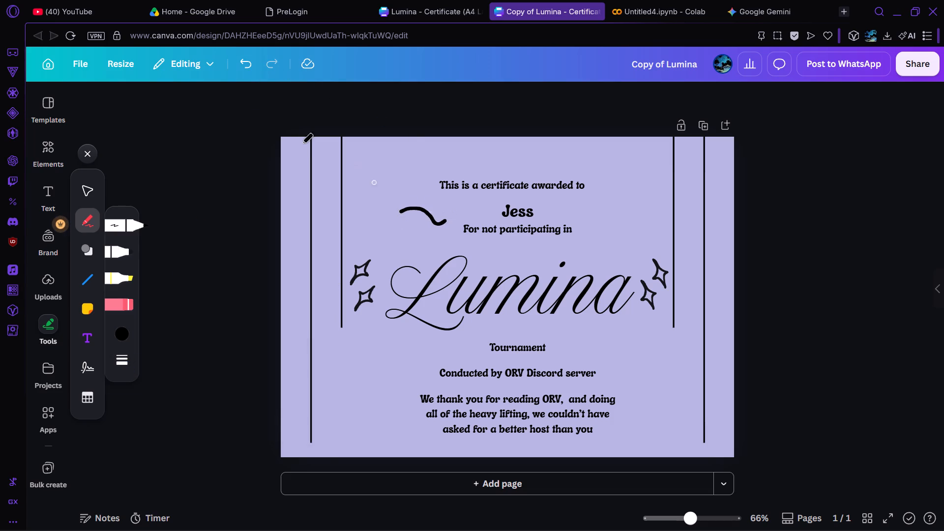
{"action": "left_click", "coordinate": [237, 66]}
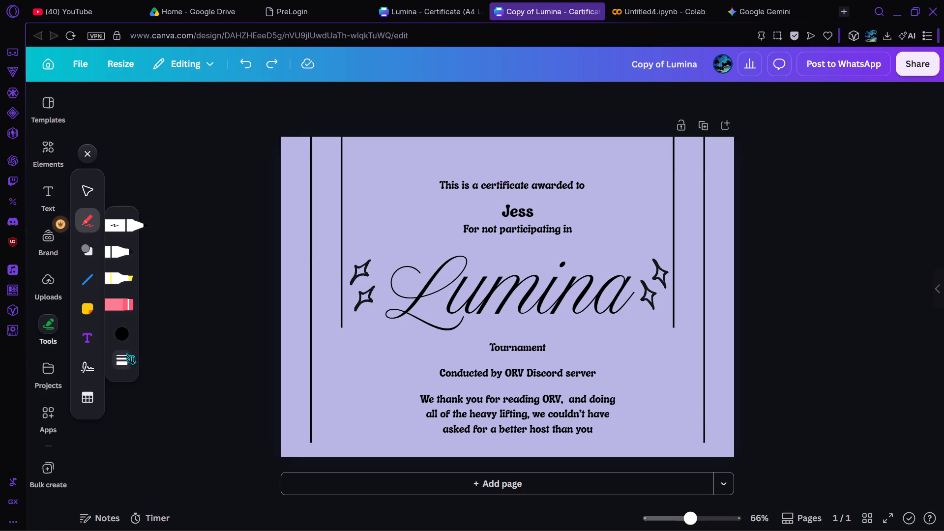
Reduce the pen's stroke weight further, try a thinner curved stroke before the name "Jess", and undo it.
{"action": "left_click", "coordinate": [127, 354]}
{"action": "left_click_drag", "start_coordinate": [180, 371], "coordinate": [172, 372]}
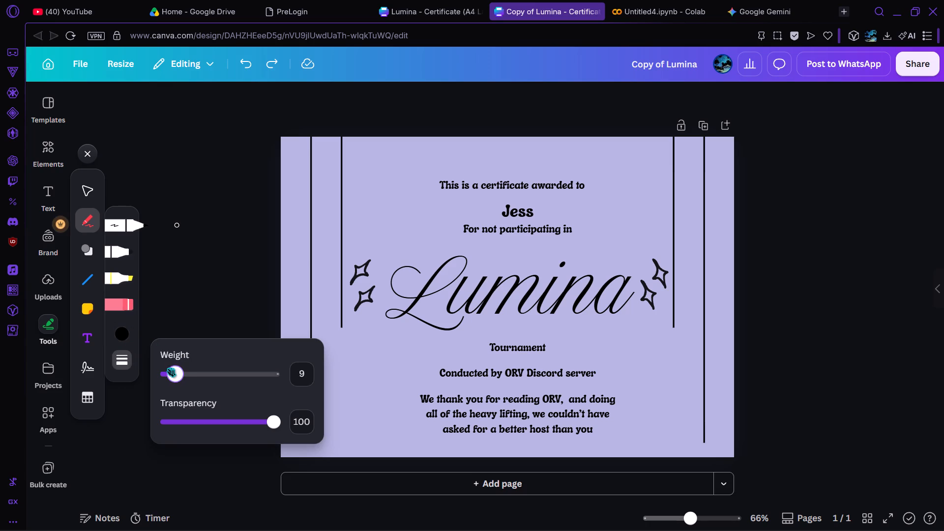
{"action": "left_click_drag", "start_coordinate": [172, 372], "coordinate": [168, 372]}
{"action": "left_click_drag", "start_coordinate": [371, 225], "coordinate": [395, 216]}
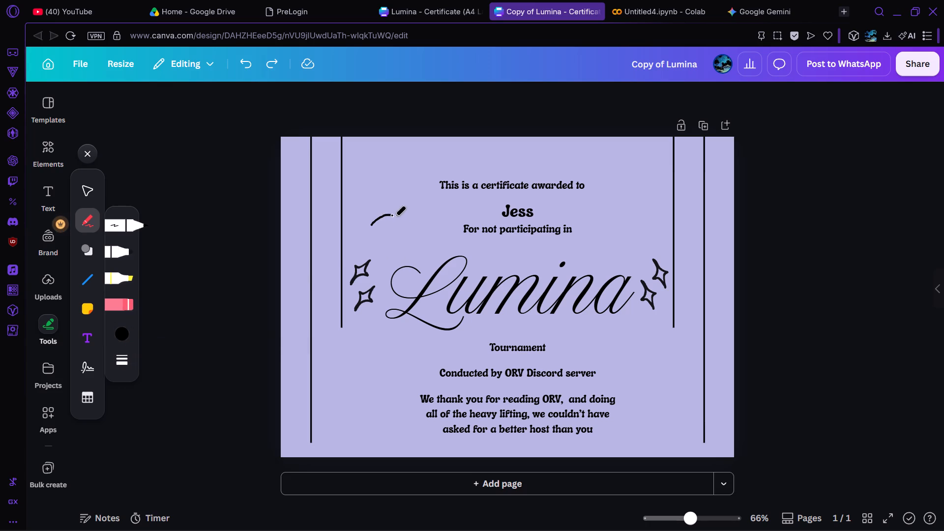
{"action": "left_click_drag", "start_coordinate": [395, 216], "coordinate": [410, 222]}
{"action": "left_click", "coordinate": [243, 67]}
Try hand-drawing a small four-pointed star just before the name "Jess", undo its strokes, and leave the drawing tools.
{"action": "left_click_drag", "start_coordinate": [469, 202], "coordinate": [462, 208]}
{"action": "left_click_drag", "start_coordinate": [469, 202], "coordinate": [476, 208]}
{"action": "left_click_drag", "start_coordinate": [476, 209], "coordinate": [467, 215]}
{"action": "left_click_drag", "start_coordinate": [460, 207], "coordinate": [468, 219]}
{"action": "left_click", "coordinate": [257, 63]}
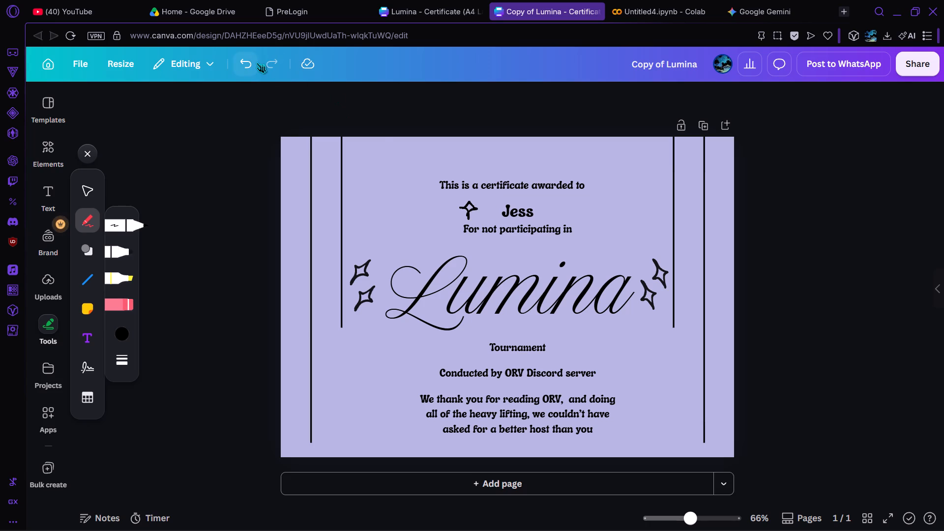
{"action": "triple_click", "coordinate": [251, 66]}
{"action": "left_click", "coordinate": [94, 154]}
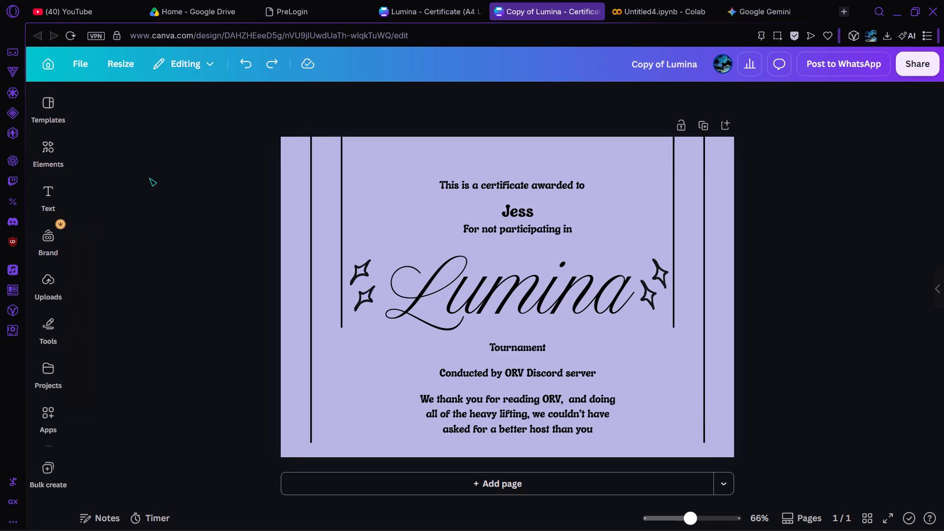
Duplicate the upper star at the start of "Lumina" and place the copy just before the name "Jess".
{"action": "left_click", "coordinate": [365, 265]}
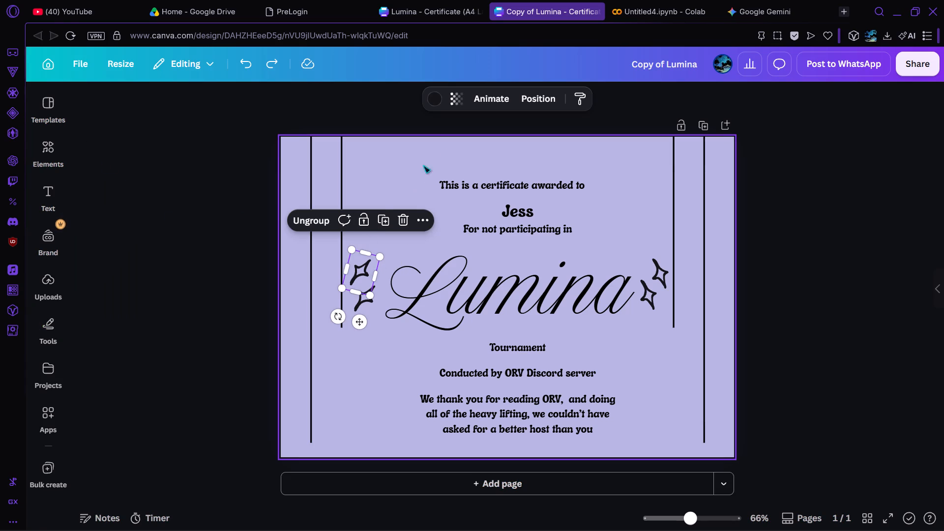
{"action": "left_click", "coordinate": [381, 224]}
{"action": "left_click_drag", "start_coordinate": [366, 330], "coordinate": [445, 266]}
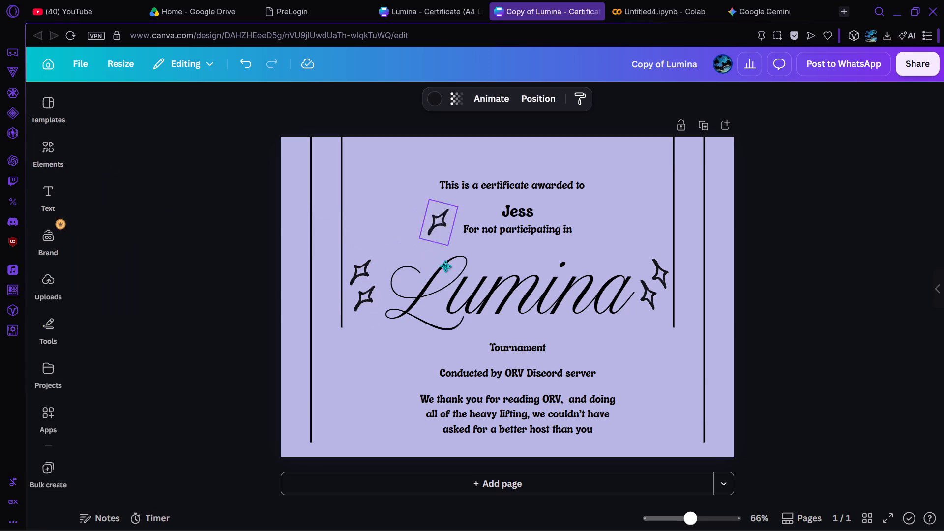
{"action": "left_click_drag", "start_coordinate": [445, 266], "coordinate": [454, 261]}
Move the upper star at the end of "Lumina" up beside the name "Jess", opposite the copied star.
{"action": "left_click", "coordinate": [664, 272]}
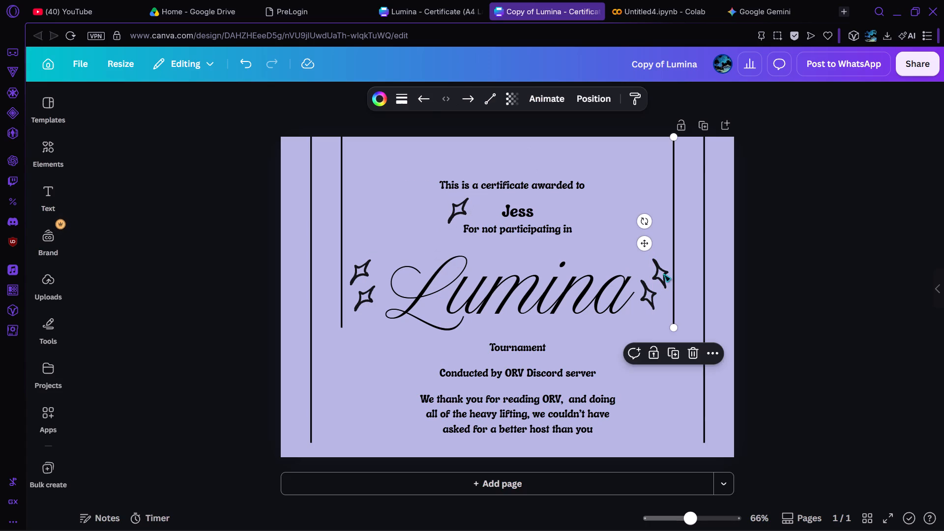
{"action": "left_click", "coordinate": [660, 272]}
{"action": "left_click_drag", "start_coordinate": [622, 295], "coordinate": [622, 295]}
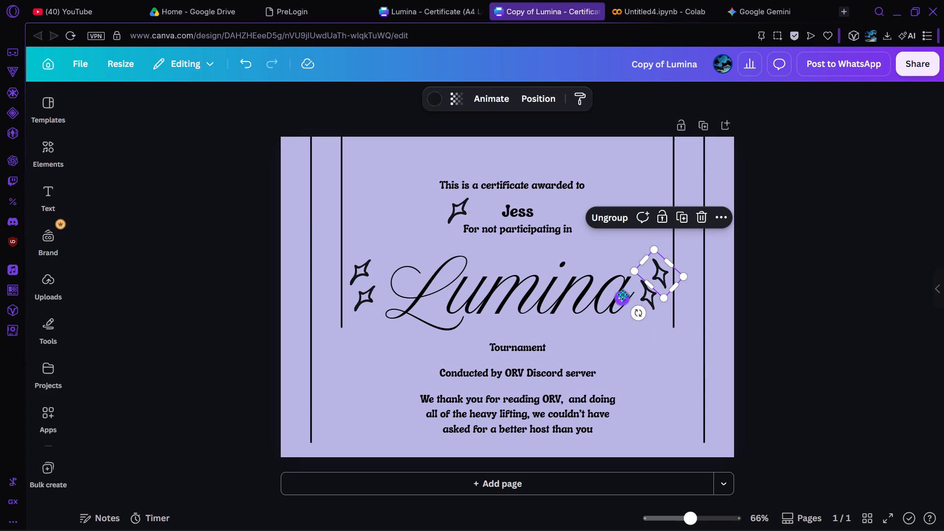
{"action": "left_click_drag", "start_coordinate": [622, 295], "coordinate": [554, 236]}
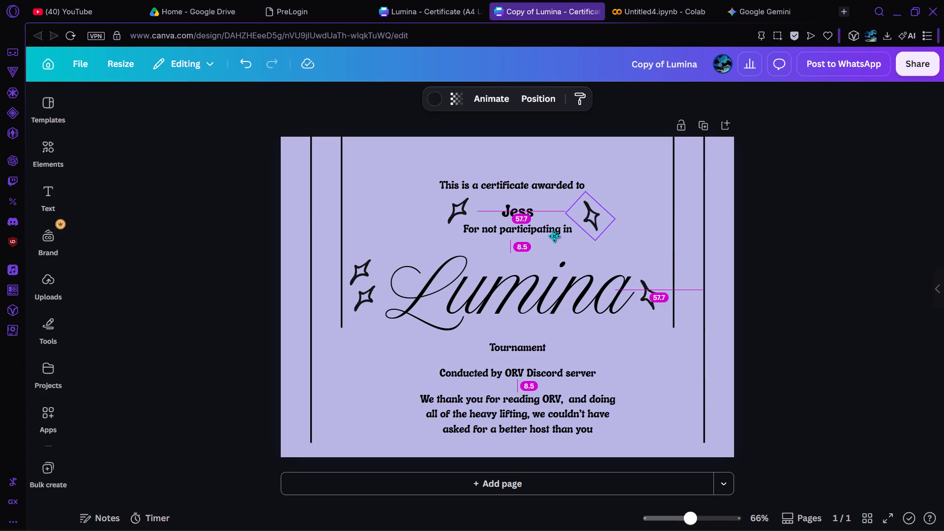
{"action": "left_click_drag", "start_coordinate": [554, 236], "coordinate": [552, 233]}
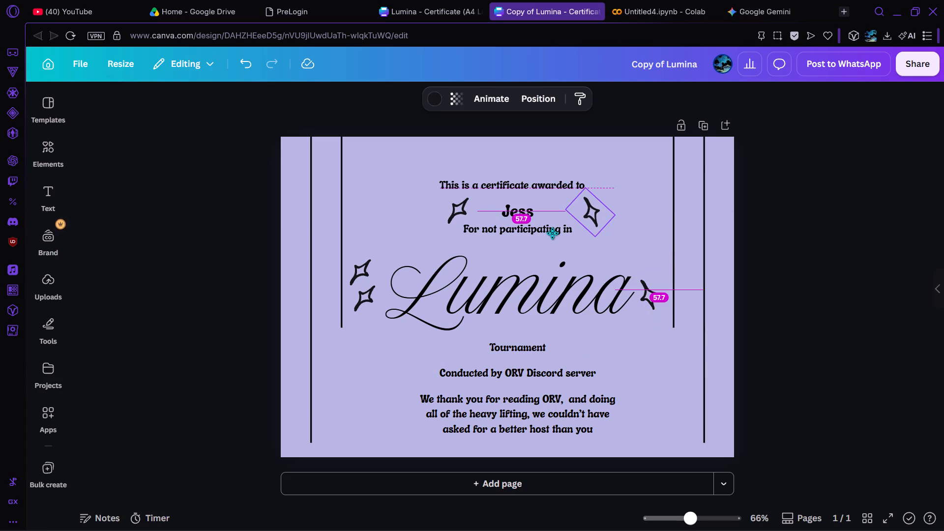
{"action": "left_click_drag", "start_coordinate": [552, 233], "coordinate": [551, 233]}
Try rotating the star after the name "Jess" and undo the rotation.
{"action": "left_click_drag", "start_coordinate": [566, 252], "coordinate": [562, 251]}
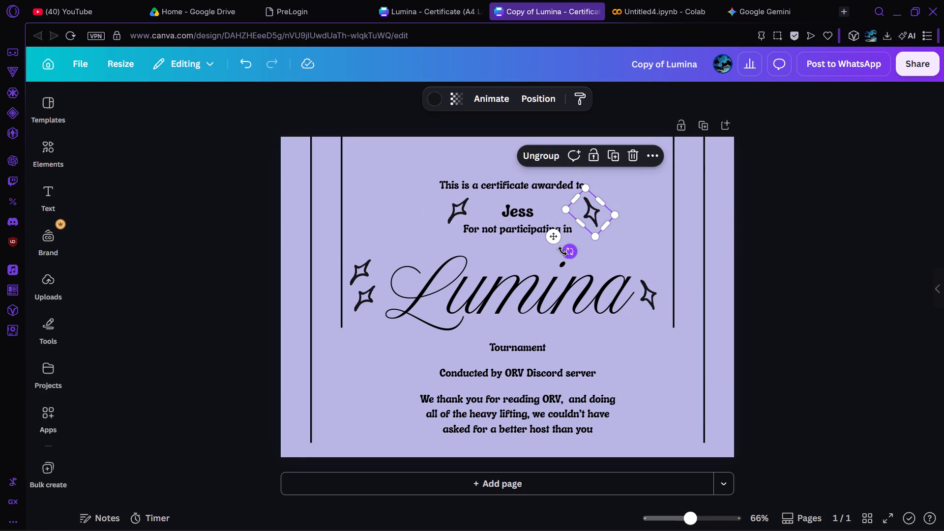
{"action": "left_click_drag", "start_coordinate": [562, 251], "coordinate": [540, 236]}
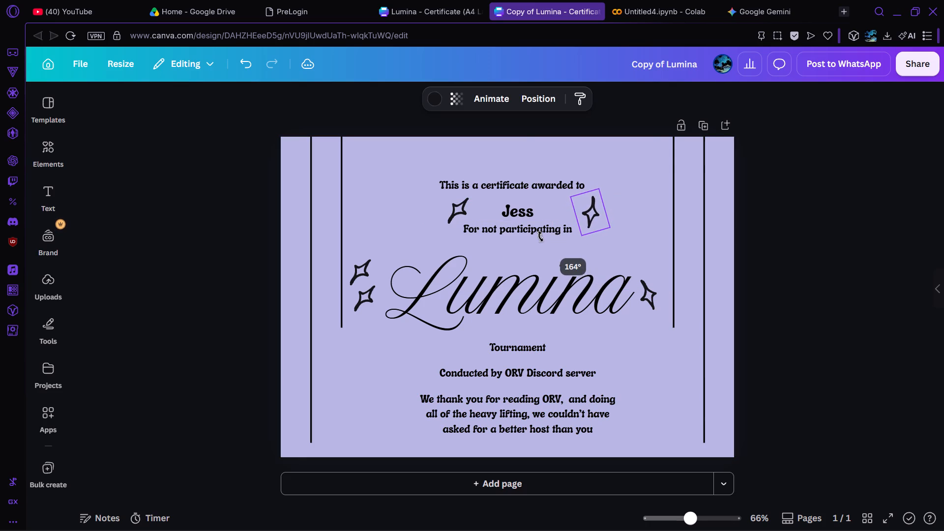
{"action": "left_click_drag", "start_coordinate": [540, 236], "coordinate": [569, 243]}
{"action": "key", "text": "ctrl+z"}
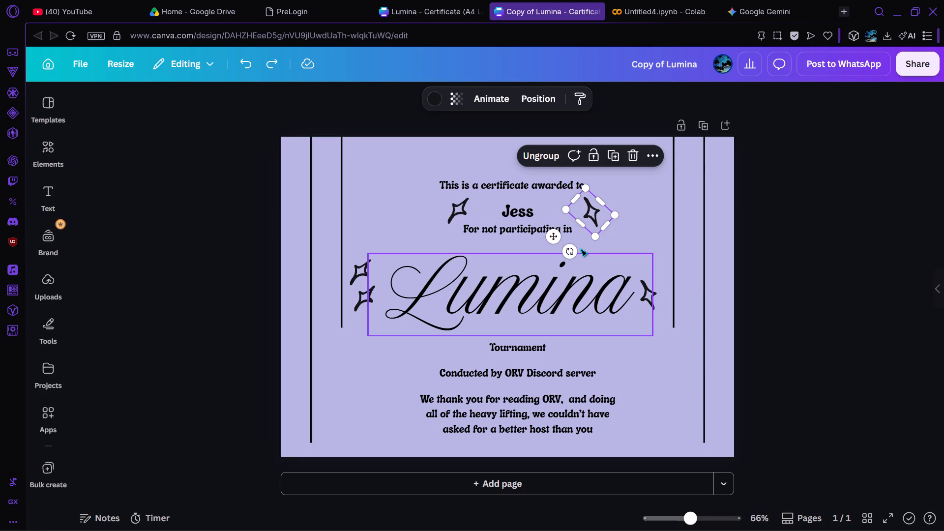
Move the star after "Jess" closer to the name to balance it with the star before it.
{"action": "left_click_drag", "start_coordinate": [556, 238], "coordinate": [546, 236]}
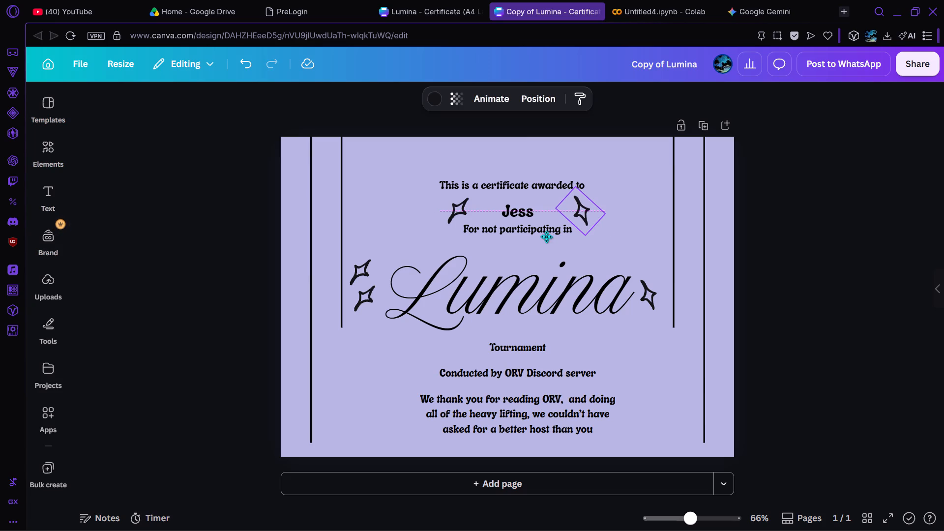
{"action": "left_click_drag", "start_coordinate": [546, 236], "coordinate": [543, 236]}
{"action": "left_click", "coordinate": [623, 240]}
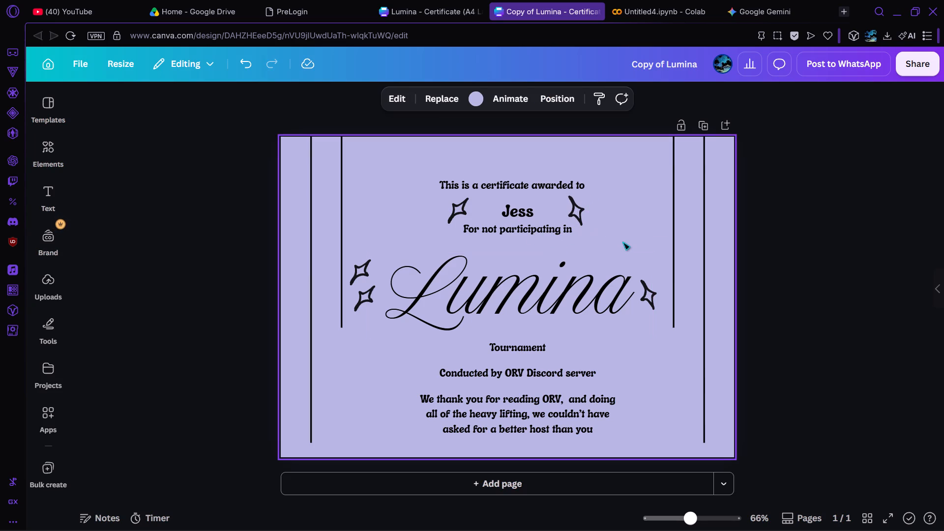
Nudge the star after "Jess" vertically to line it up with the name.
{"action": "left_click", "coordinate": [580, 216]}
{"action": "left_click", "coordinate": [525, 250]}
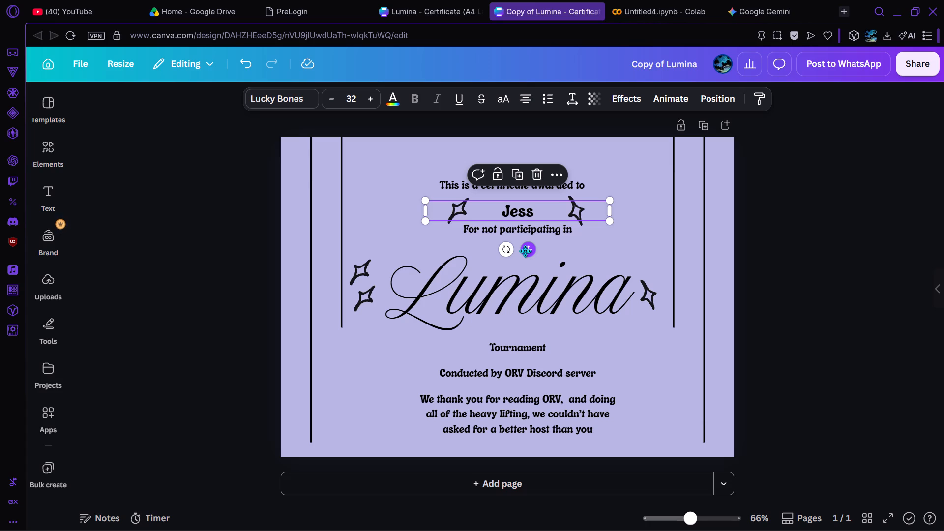
{"action": "key", "text": "ctrl+z"}
{"action": "left_click", "coordinate": [579, 227]}
{"action": "left_click", "coordinate": [537, 236]}
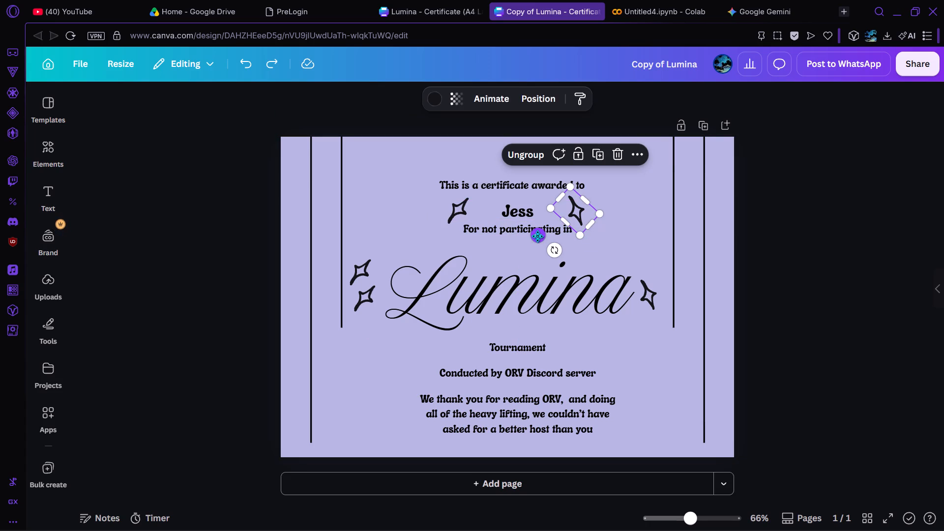
{"action": "left_click", "coordinate": [609, 247]}
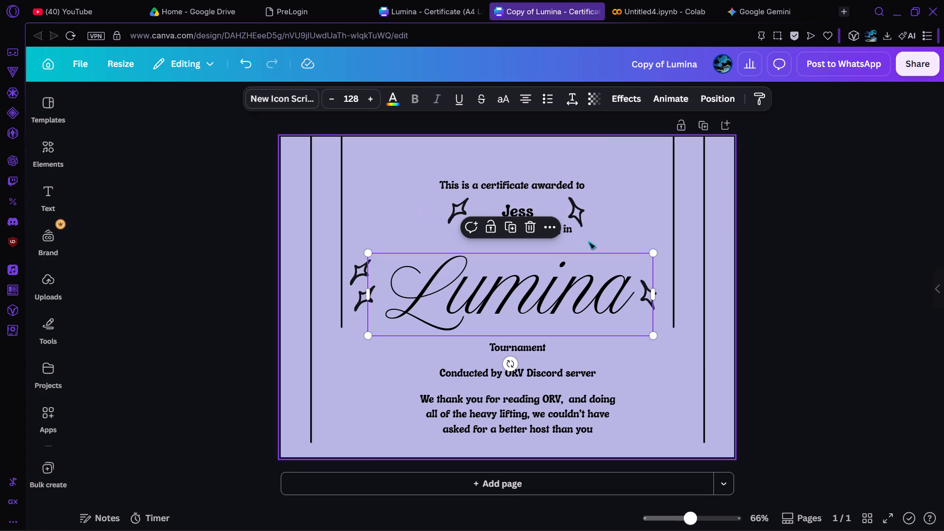
{"action": "left_click", "coordinate": [612, 227]}
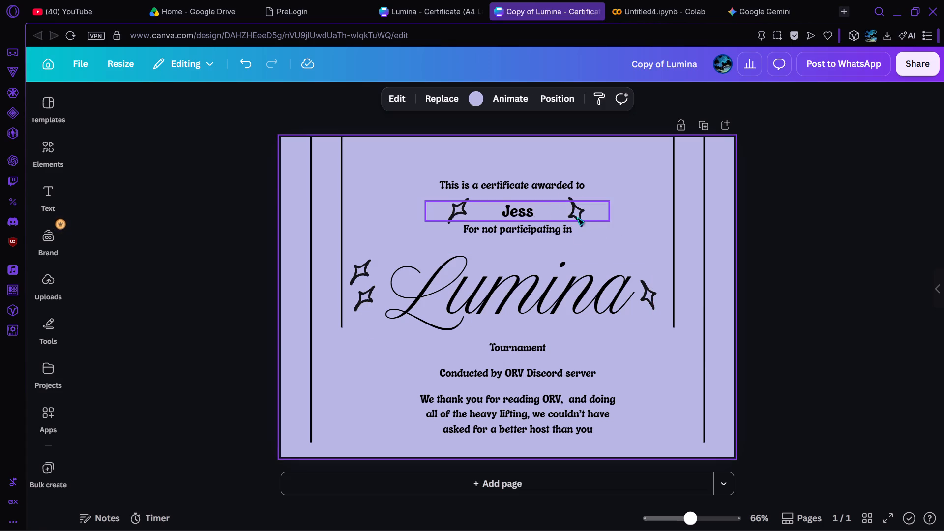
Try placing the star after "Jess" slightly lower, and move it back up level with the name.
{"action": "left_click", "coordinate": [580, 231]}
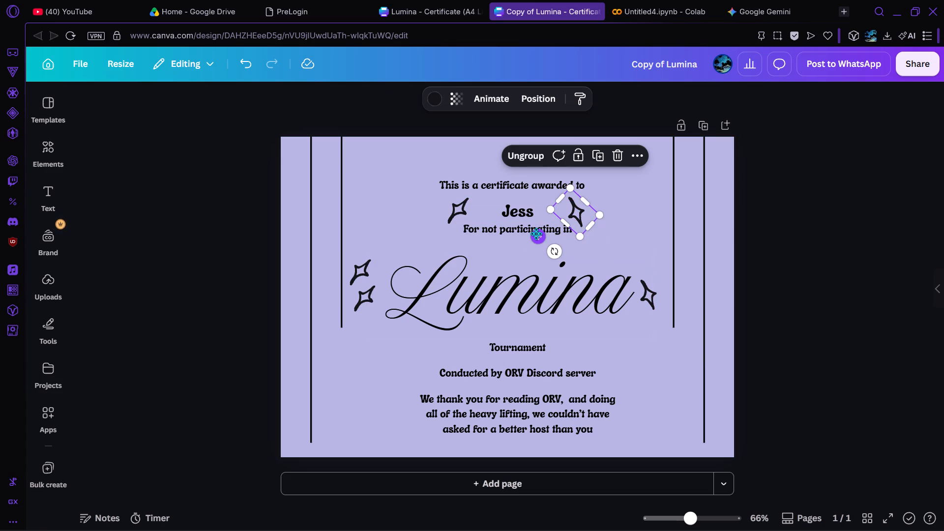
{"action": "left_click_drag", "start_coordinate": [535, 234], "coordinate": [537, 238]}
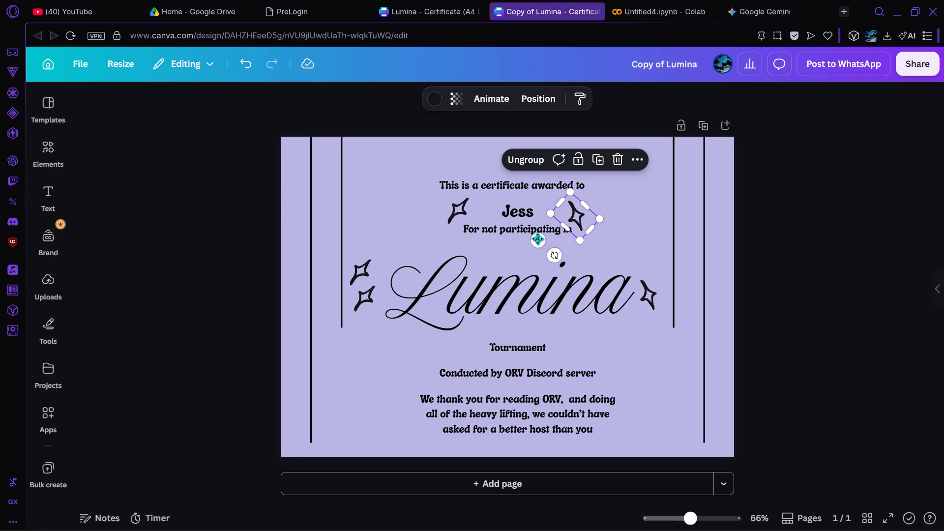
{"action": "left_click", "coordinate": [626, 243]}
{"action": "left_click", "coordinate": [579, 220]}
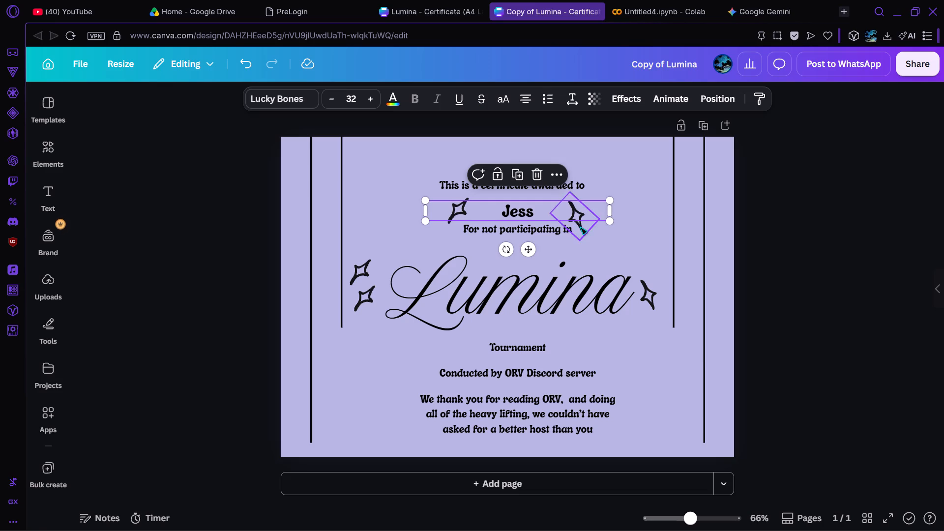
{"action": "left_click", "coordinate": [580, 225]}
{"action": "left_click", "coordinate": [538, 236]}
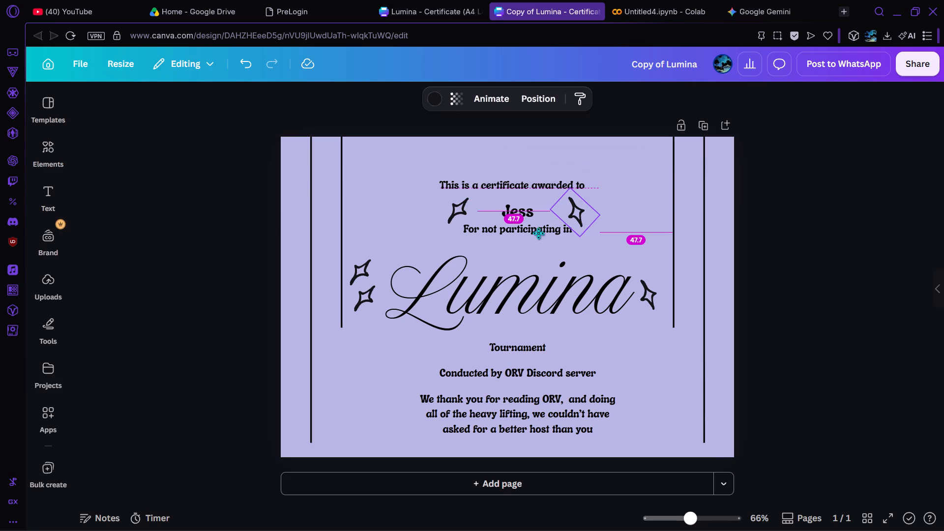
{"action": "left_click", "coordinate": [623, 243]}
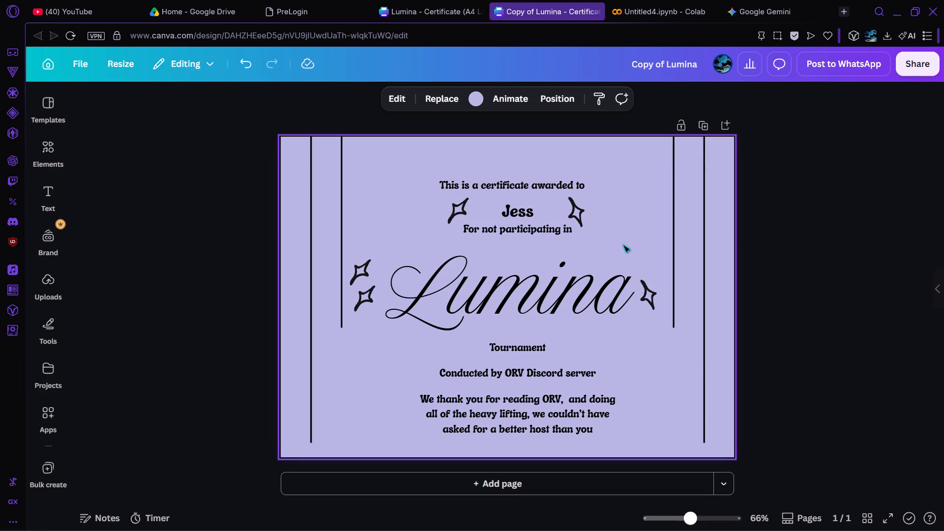
Nudge the star after "Jess" slightly closer to the name.
{"action": "left_click", "coordinate": [581, 227]}
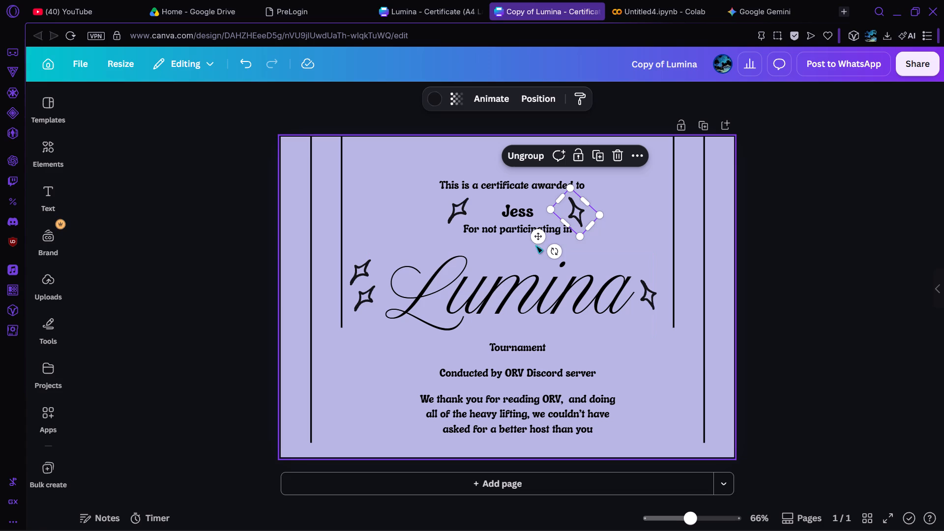
{"action": "left_click", "coordinate": [550, 250]}
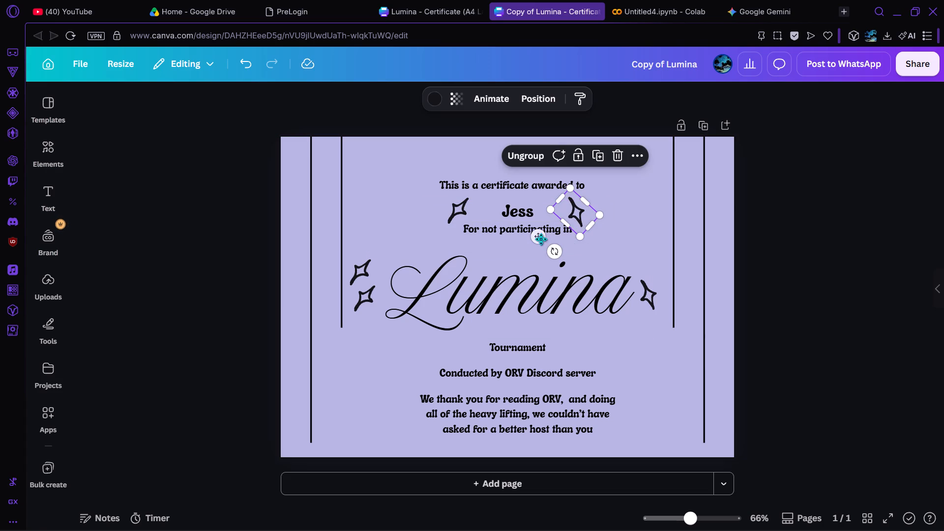
{"action": "left_click", "coordinate": [536, 238]}
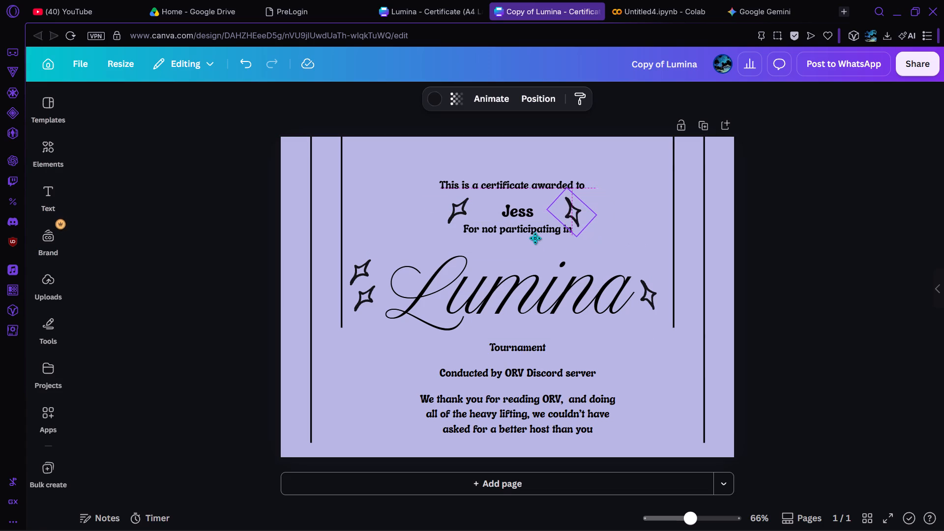
Rotate the star before "Jess" to 0°.
{"action": "left_click", "coordinate": [462, 211]}
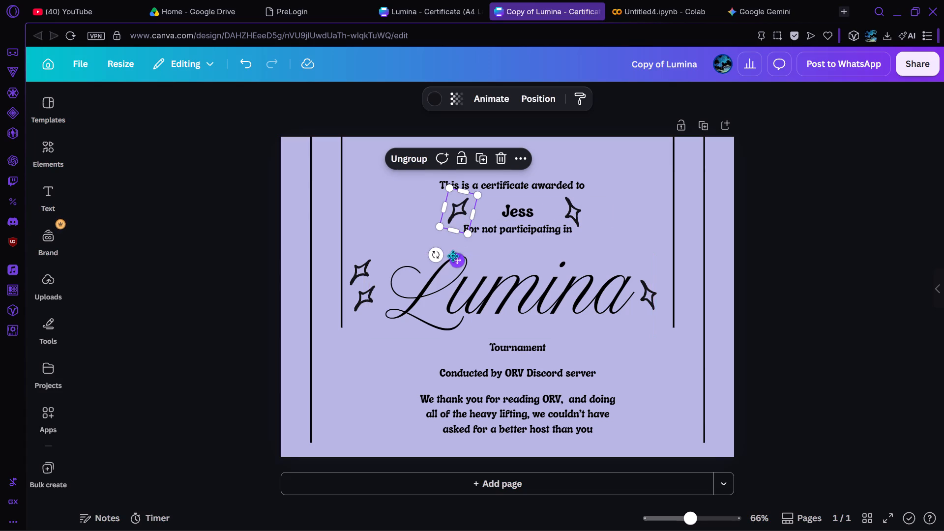
{"action": "left_click_drag", "start_coordinate": [438, 253], "coordinate": [446, 253]}
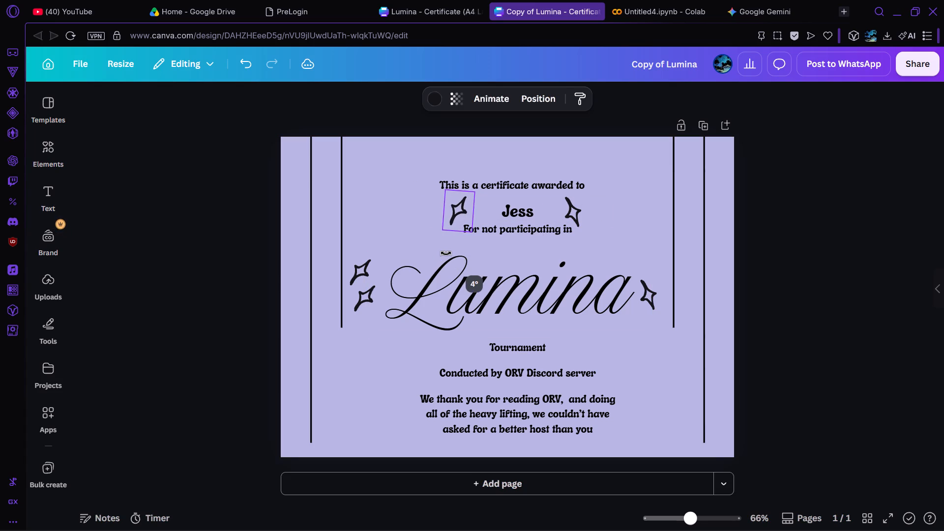
{"action": "left_click_drag", "start_coordinate": [446, 253], "coordinate": [449, 253]}
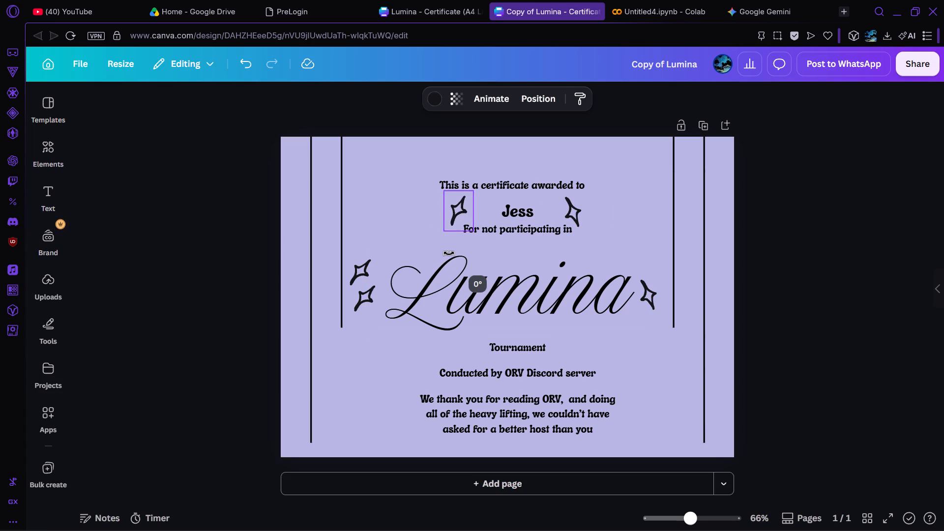
{"action": "left_click_drag", "start_coordinate": [449, 253], "coordinate": [450, 253]}
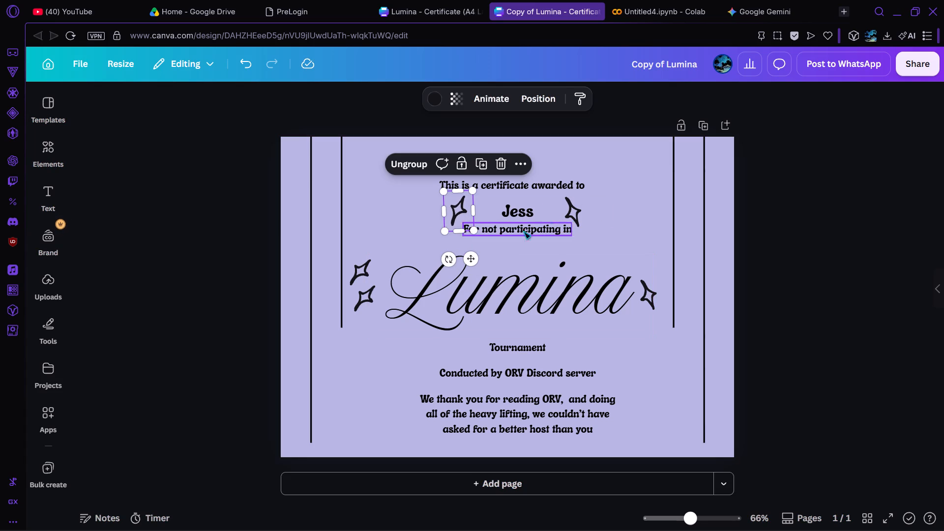
Fine-tune the position of the star after "Jess", moving it slightly up and away from the name.
{"action": "left_click", "coordinate": [579, 223]}
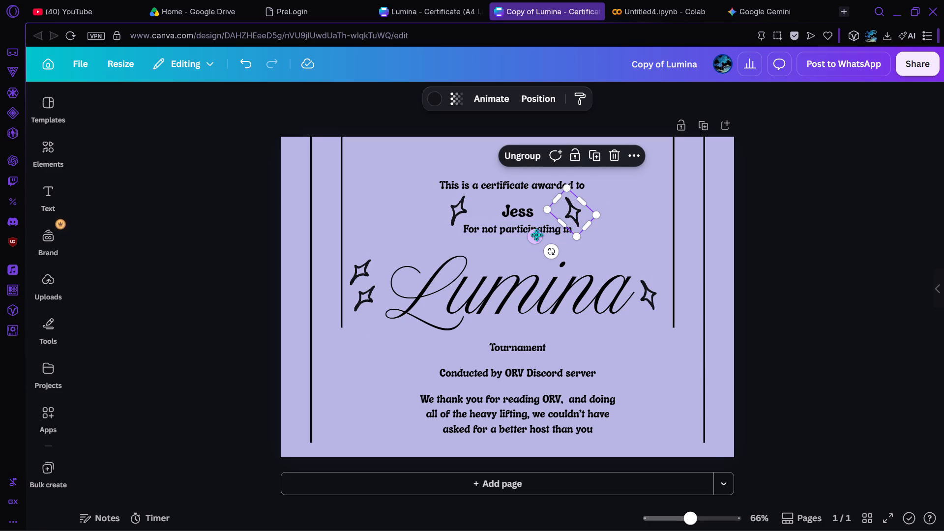
{"action": "left_click", "coordinate": [534, 235]}
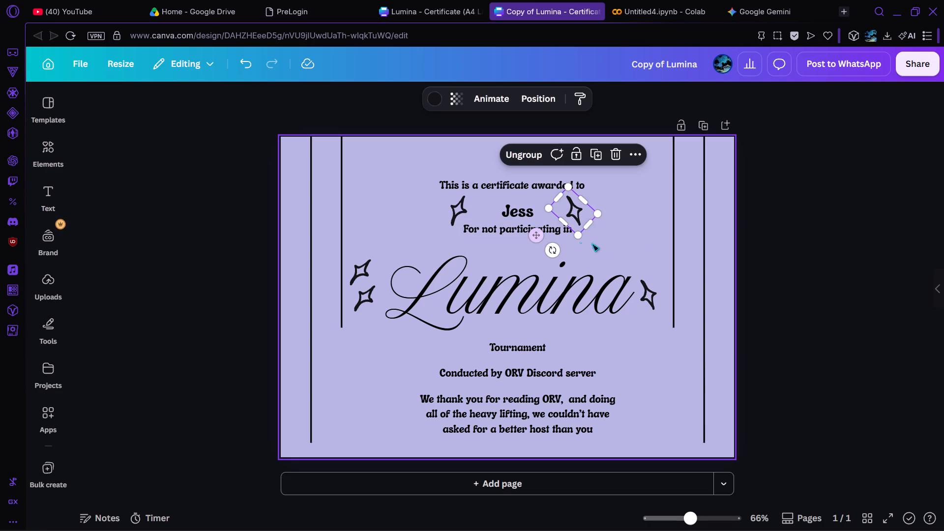
{"action": "left_click", "coordinate": [619, 242]}
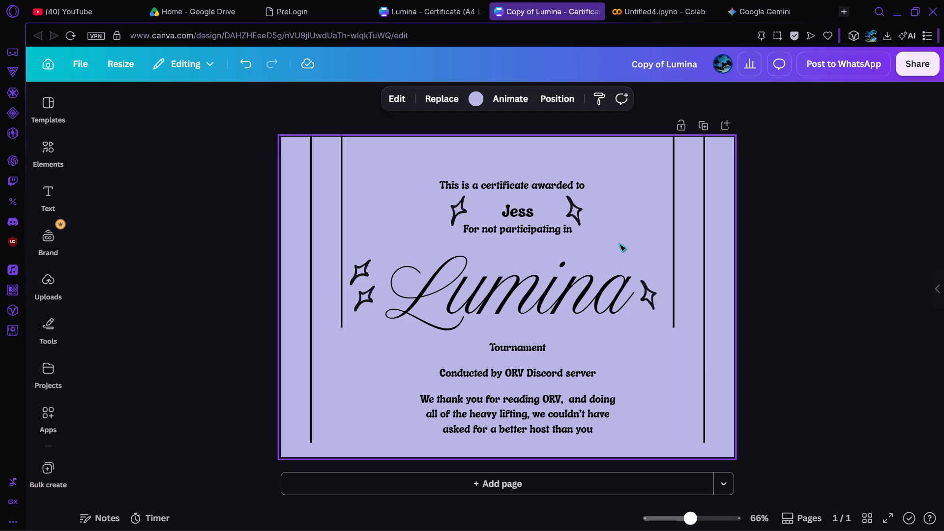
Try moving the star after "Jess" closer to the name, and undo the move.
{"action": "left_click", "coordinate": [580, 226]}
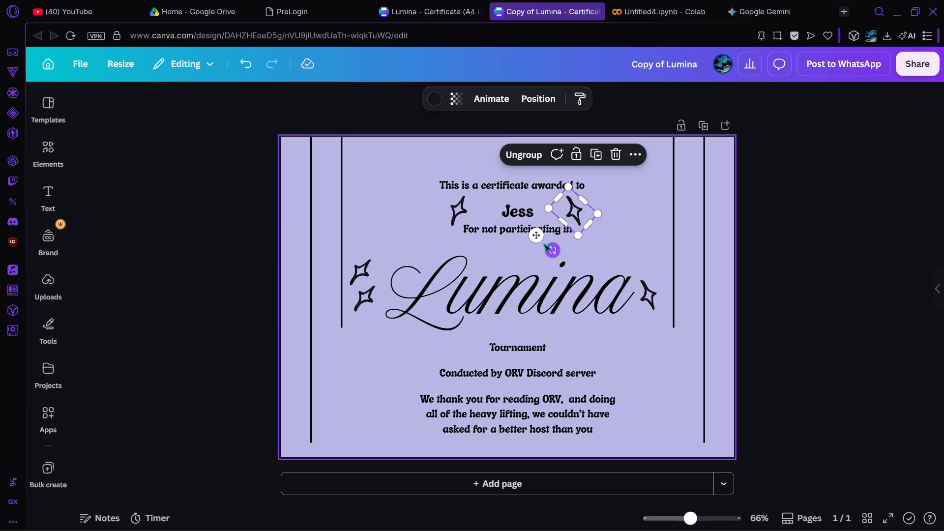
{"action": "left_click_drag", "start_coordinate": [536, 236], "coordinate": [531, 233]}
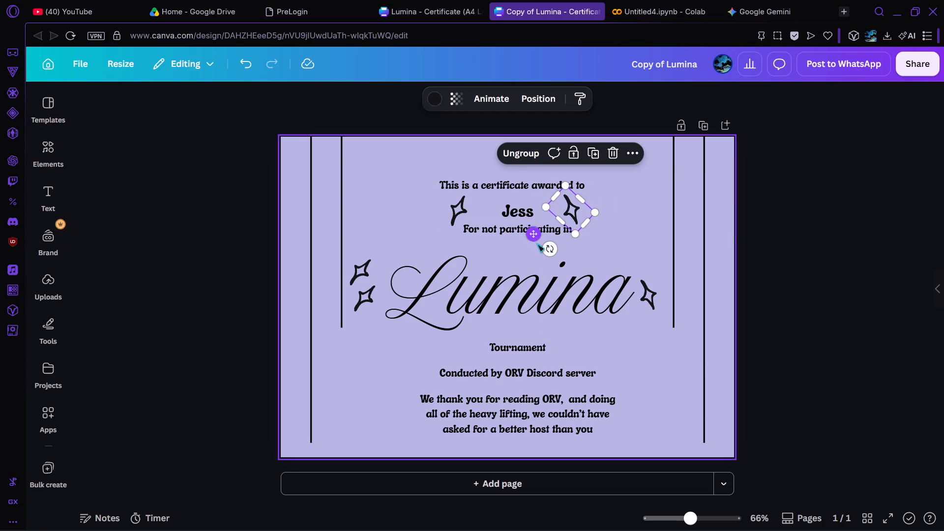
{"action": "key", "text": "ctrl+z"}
Rotate the star after "Jess" until its frame stands upright, like that of the star before the name.
{"action": "left_click_drag", "start_coordinate": [555, 250], "coordinate": [522, 211]}
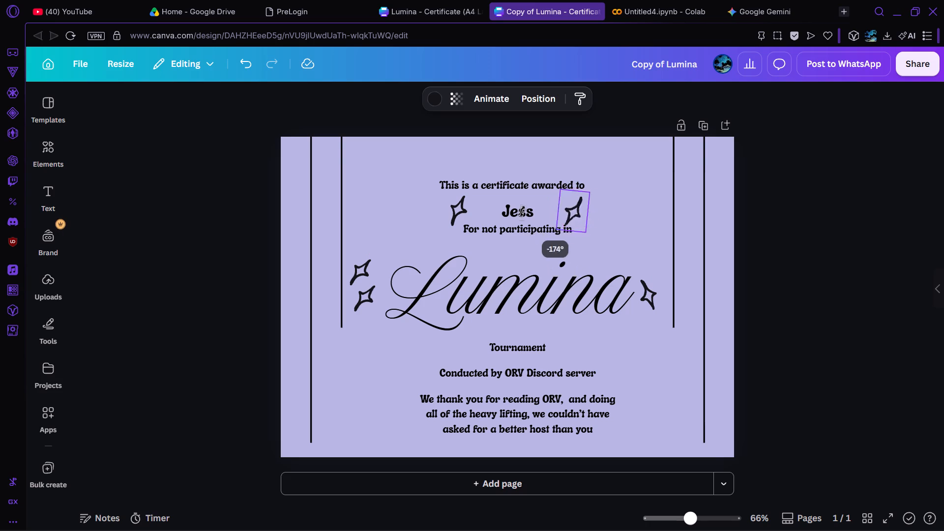
{"action": "left_click_drag", "start_coordinate": [522, 211], "coordinate": [563, 198]}
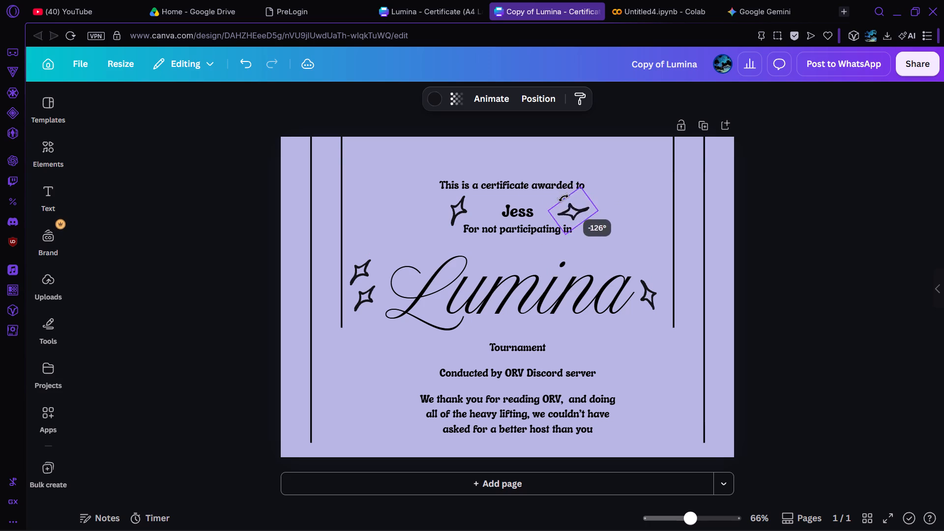
{"action": "left_click_drag", "start_coordinate": [563, 198], "coordinate": [603, 199]}
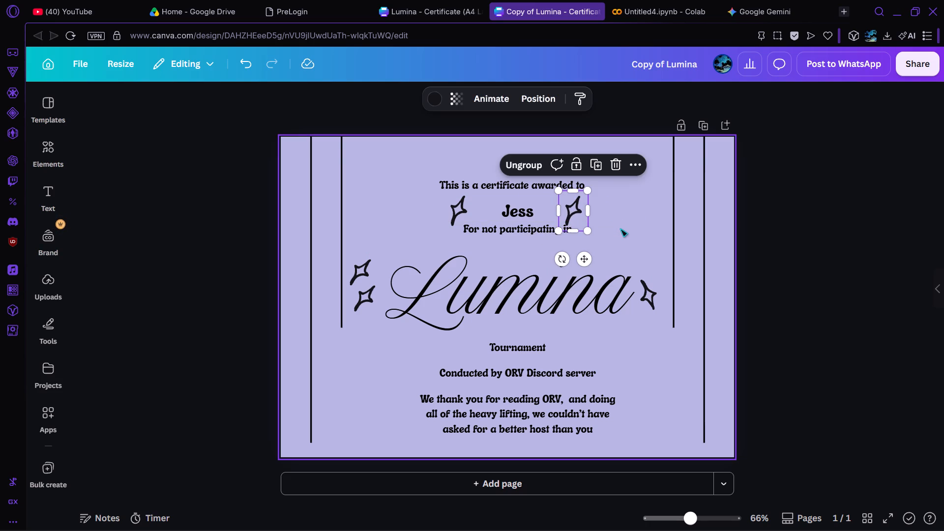
Search Google from Flow Launcher for "how to flip a drawn item in canva?" and preview the results there.
{"action": "key", "text": "alt+super+space"}
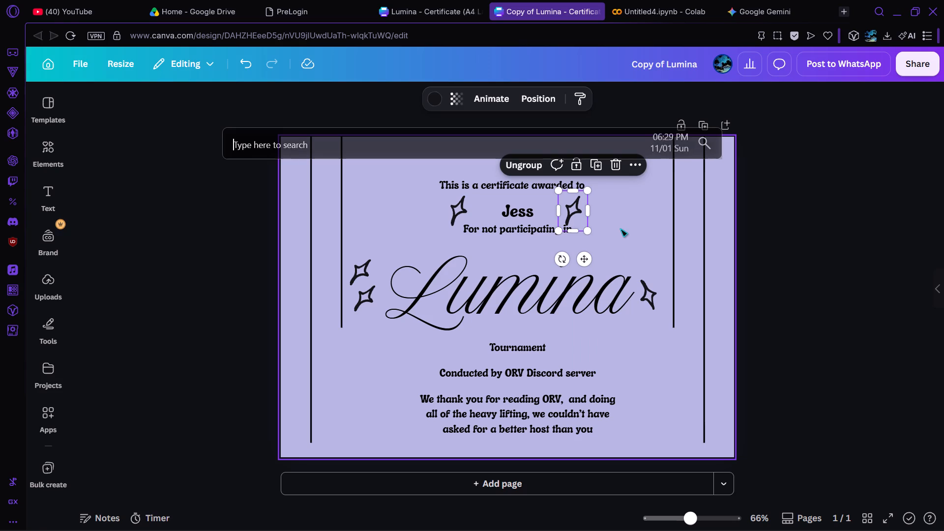
{"action": "type", "text": "hoe"}
{"action": "key", "text": "space"}
{"action": "key", "text": "BackSpace"}
{"action": "key", "text": "BackSpace"}
{"action": "type", "text": "w to flip a d"}
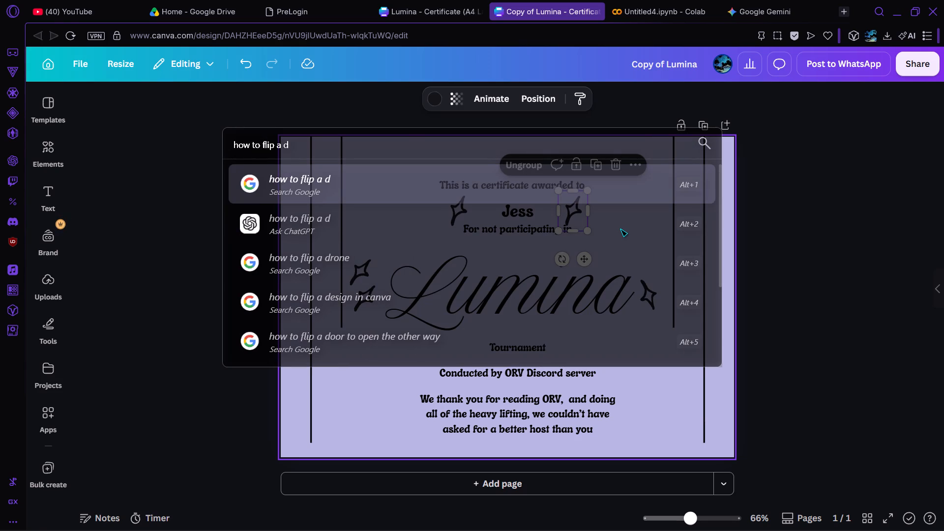
{"action": "key", "text": "BackSpace"}
{"action": "key", "text": "r"}
{"action": "key", "text": "BackSpace"}
{"action": "type", "text": "drawn item in canva?"}
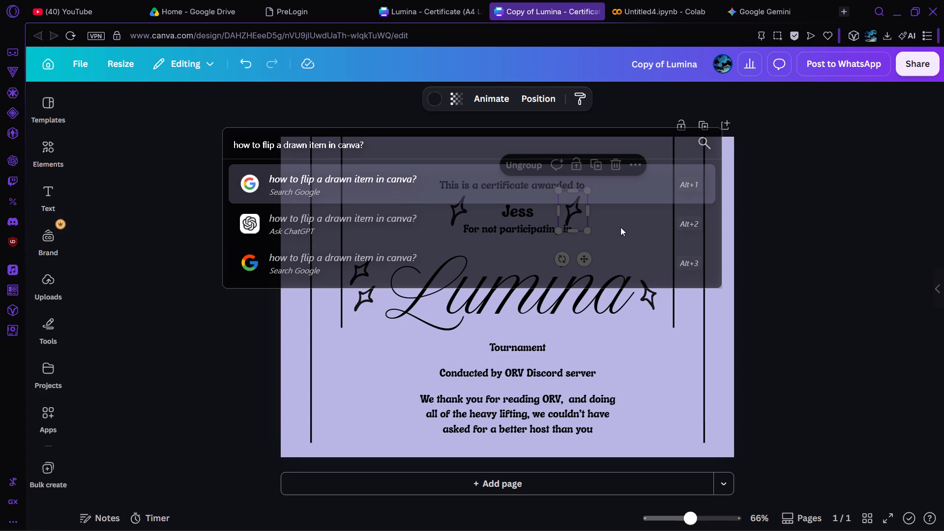
{"action": "key", "text": "ctrl+alt+p"}
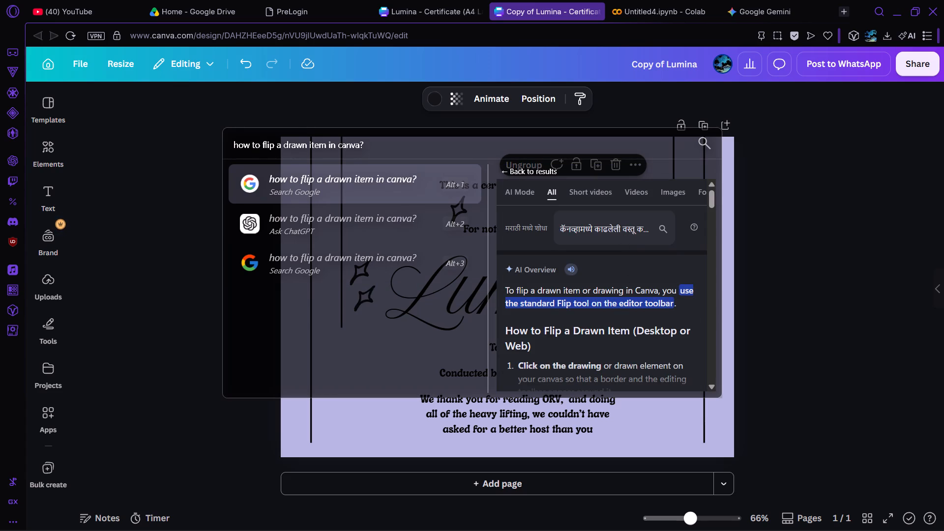
Read the full AI overview on flipping a drawn item in Canva, including its notes and sources, and collapse it.
{"action": "scroll", "coordinate": [629, 328], "scroll_direction": "down", "scroll_amount": 2}
{"action": "left_click", "coordinate": [635, 336]}
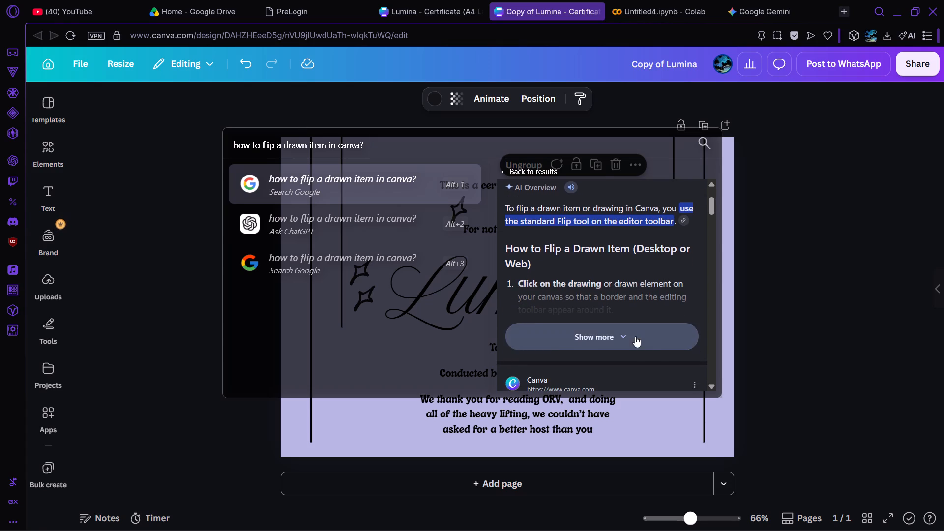
{"action": "scroll", "coordinate": [651, 311], "scroll_direction": "down", "scroll_amount": 1}
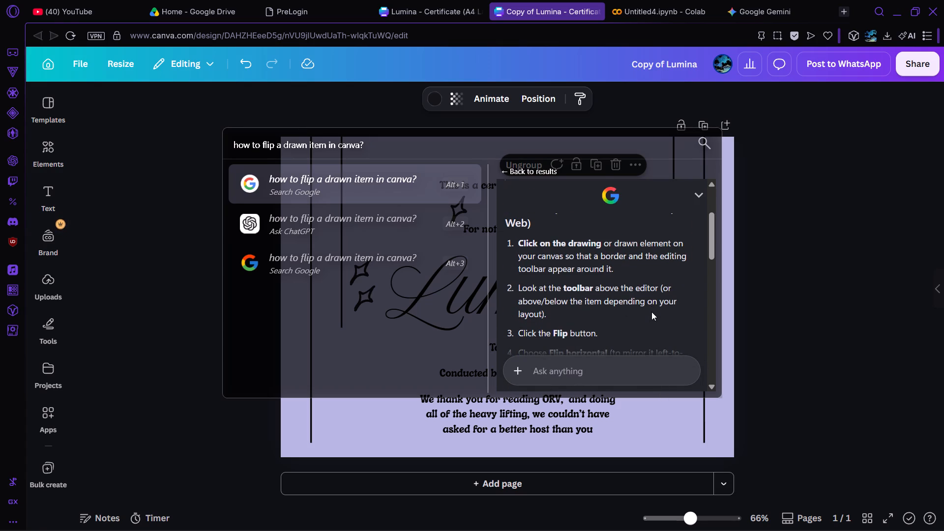
{"action": "scroll", "coordinate": [651, 312], "scroll_direction": "down", "scroll_amount": 1}
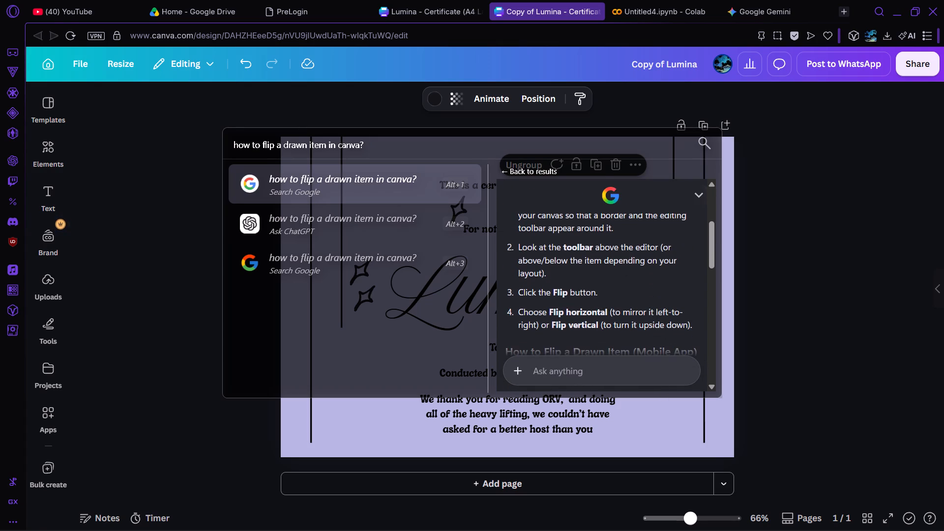
{"action": "scroll", "coordinate": [651, 314], "scroll_direction": "down", "scroll_amount": 1}
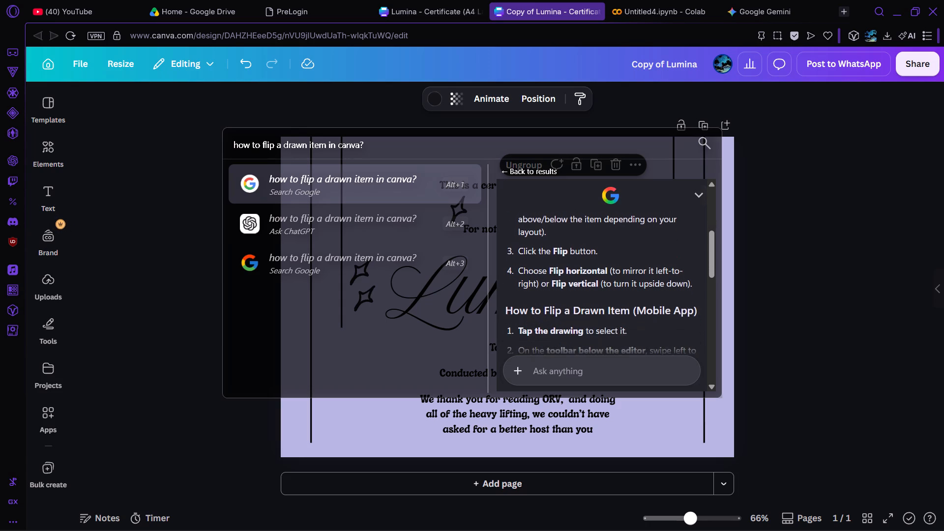
{"action": "scroll", "coordinate": [651, 317], "scroll_direction": "down", "scroll_amount": 2}
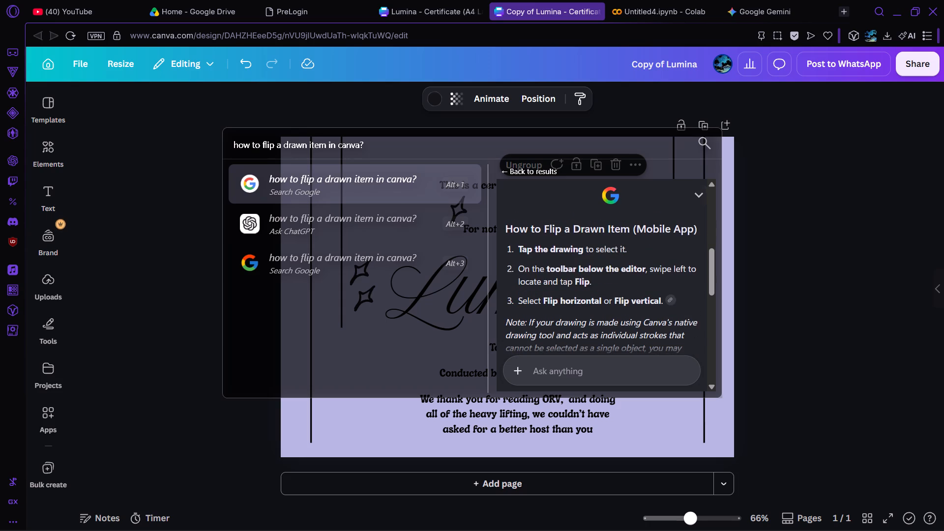
{"action": "scroll", "coordinate": [651, 317], "scroll_direction": "down", "scroll_amount": 7}
{"action": "scroll", "coordinate": [651, 317], "scroll_direction": "up", "scroll_amount": 2}
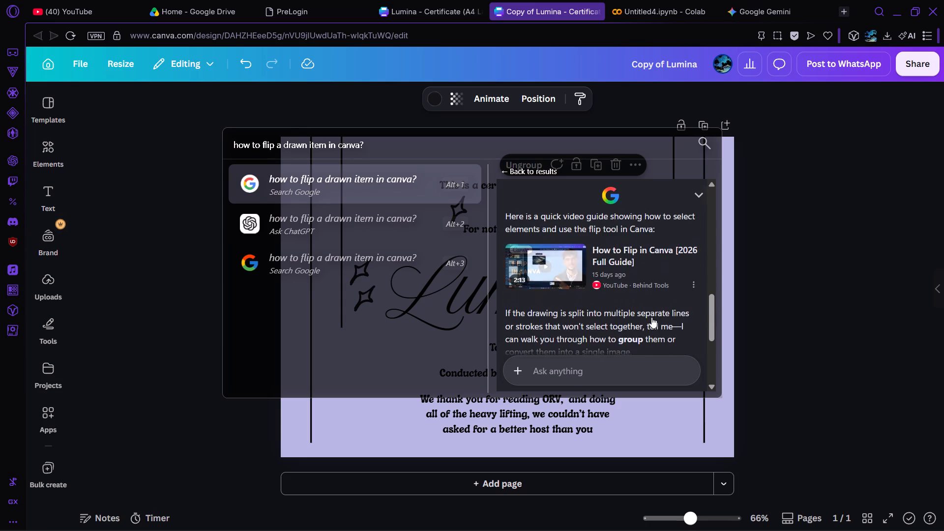
{"action": "scroll", "coordinate": [651, 317], "scroll_direction": "down", "scroll_amount": 8}
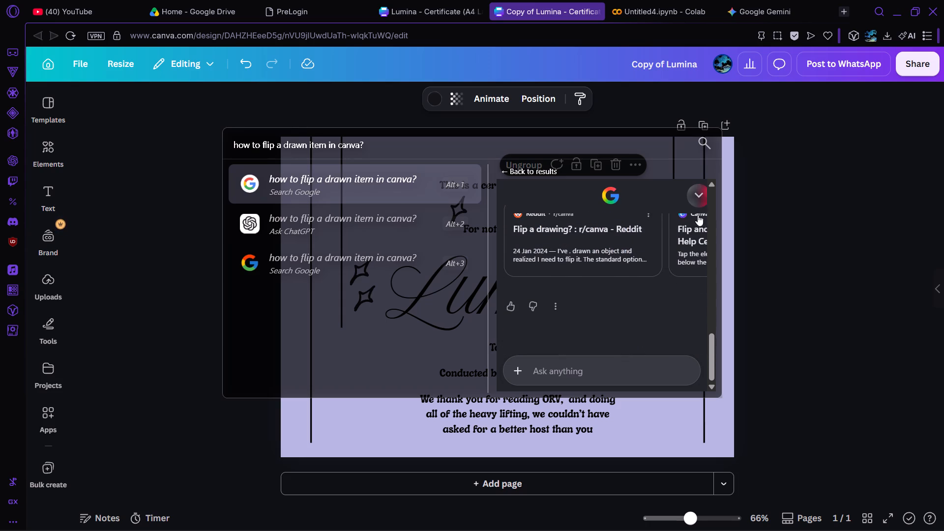
{"action": "scroll", "coordinate": [647, 252], "scroll_direction": "up", "scroll_amount": 9}
{"action": "left_click", "coordinate": [694, 197]}
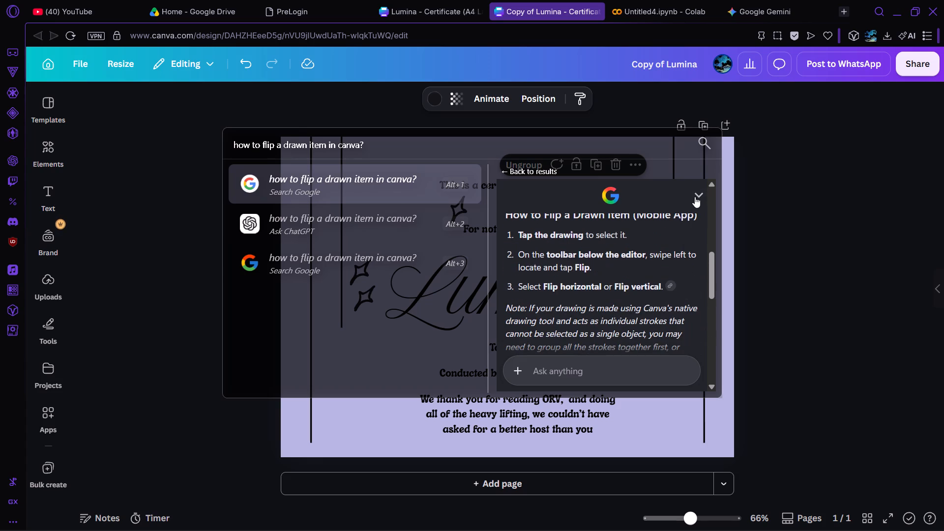
Change the Flow Launcher search to "how to flip a drawing made with pen tool in canva?".
{"action": "left_click", "coordinate": [400, 144]}
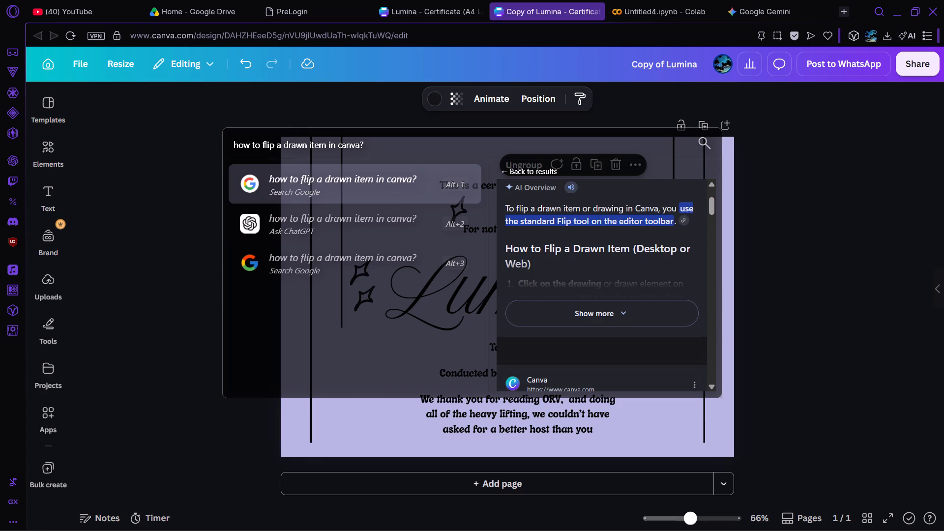
{"action": "left_click", "coordinate": [305, 144]}
{"action": "key", "text": "Right"}
{"action": "key", "text": "Right"}
{"action": "key", "text": "Right"}
{"action": "key", "text": "Right"}
{"action": "key", "text": "Right"}
{"action": "key", "text": "Right"}
{"action": "key", "text": "Left"}
{"action": "key", "text": "BackSpace"}
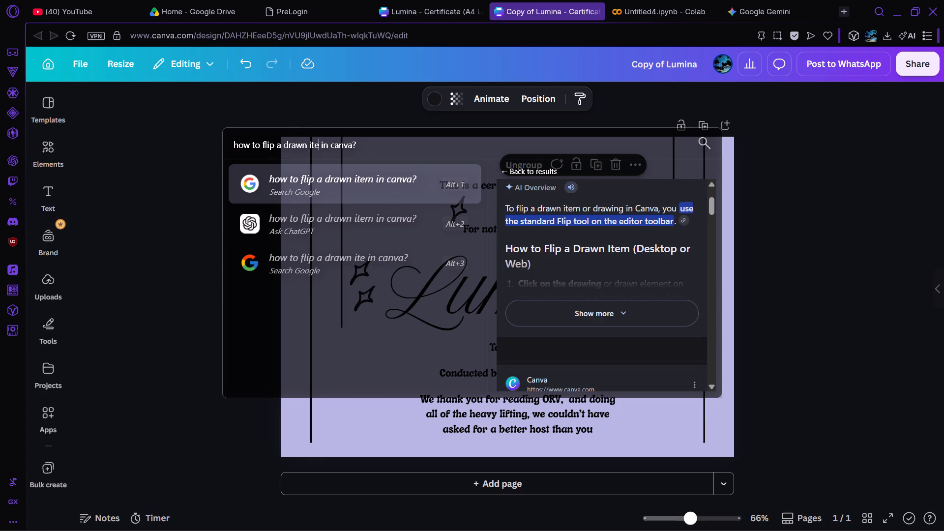
{"action": "key", "text": "BackSpace"}
{"action": "key", "text": "BackSpace"}
{"action": "key", "text": "BackSpace"}
{"action": "key", "text": "BackSpace"}
{"action": "key", "text": "BackSpace"}
{"action": "key", "text": "BackSpace"}
{"action": "key", "text": "BackSpace"}
{"action": "key", "text": "BackSpace"}
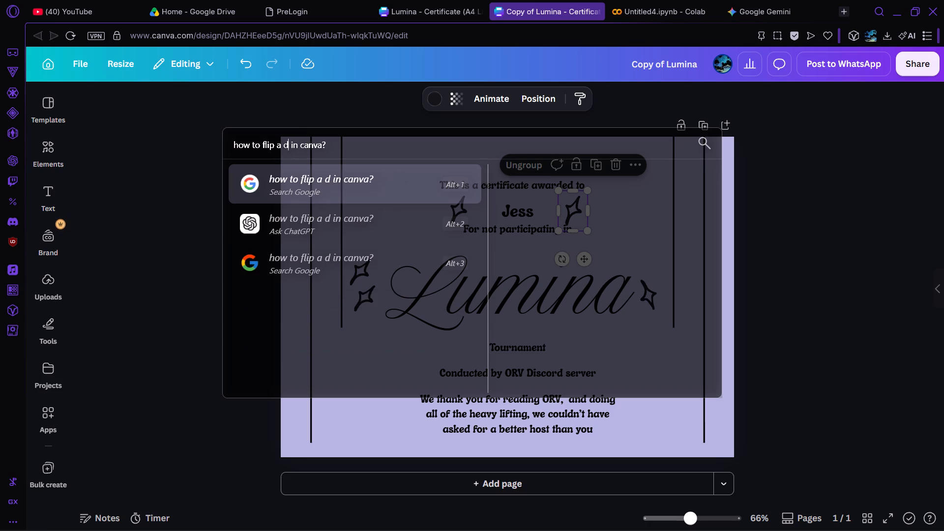
{"action": "key", "text": "BackSpace"}
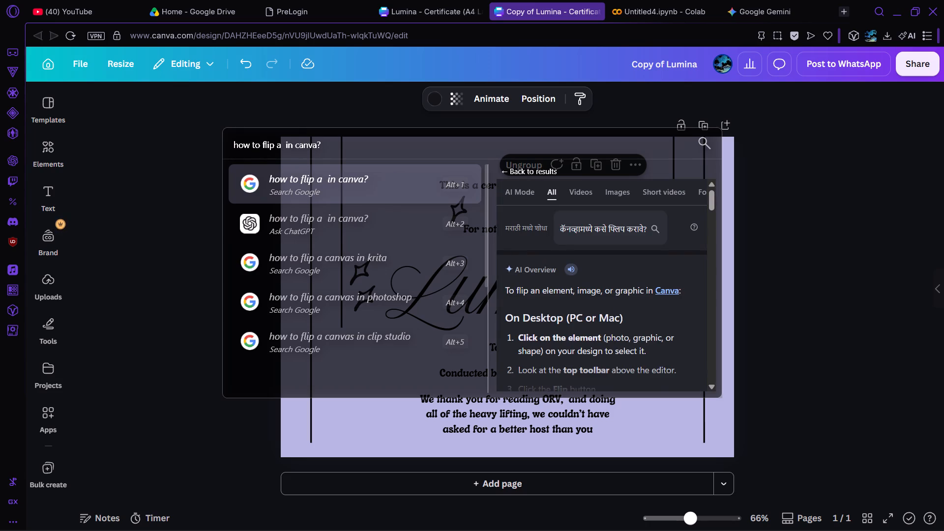
{"action": "type", "text": "drwai"}
{"action": "key", "text": "BackSpace"}
{"action": "key", "text": "BackSpace"}
{"action": "key", "text": "BackSpace"}
{"action": "type", "text": "awining ma"}
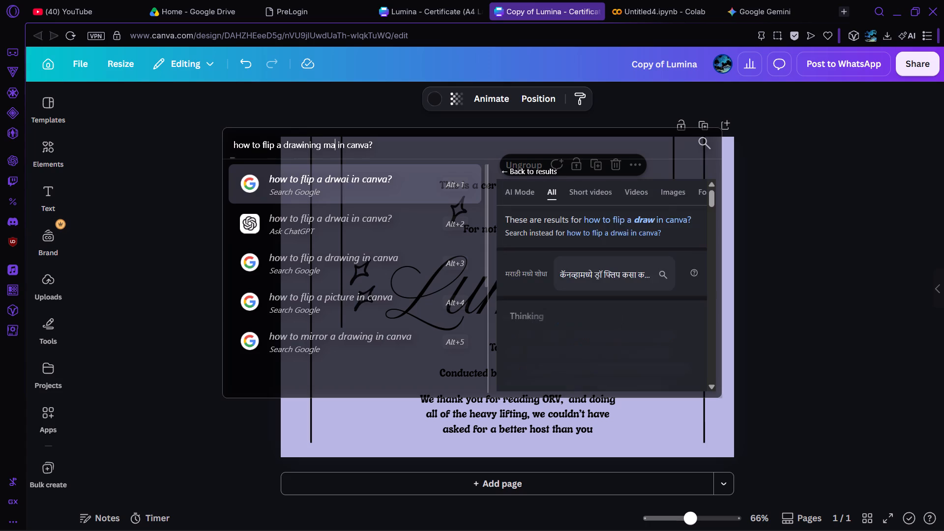
{"action": "key", "text": "BackSpace"}
{"action": "key", "text": "BackSpace"}
{"action": "key", "text": "BackSpace"}
{"action": "key", "text": "BackSpace"}
{"action": "key", "text": "BackSpace"}
{"action": "key", "text": "BackSpace"}
{"action": "type", "text": "g made with"}
{"action": "key", "text": "space"}
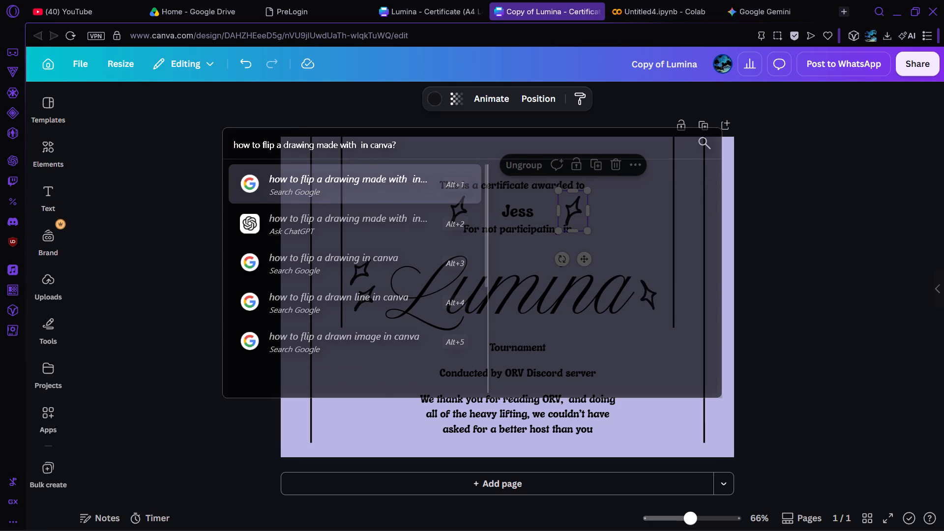
{"action": "type", "text": "pen tool"}
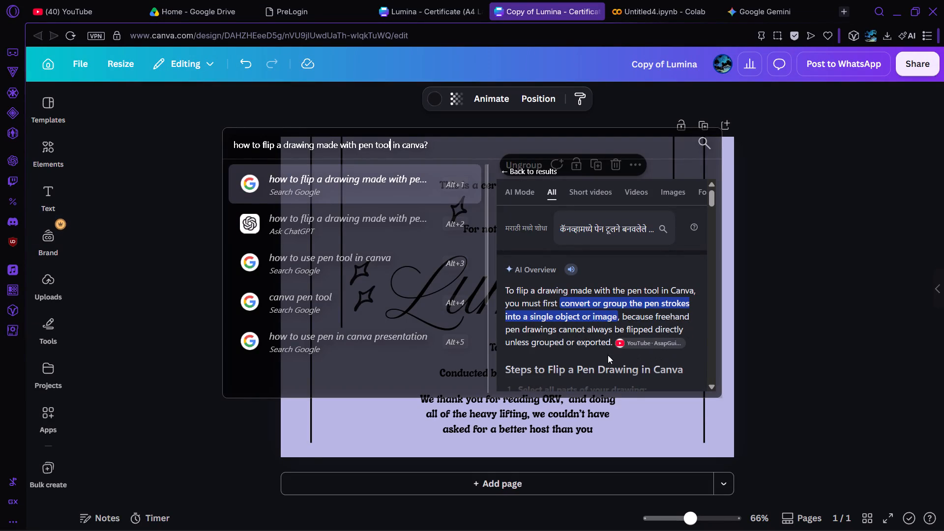
Read the expanded AI overview on grouping and flipping a pen drawing in Canva, and close the launcher.
{"action": "scroll", "coordinate": [580, 343], "scroll_direction": "down", "scroll_amount": 2}
{"action": "left_click", "coordinate": [596, 341]}
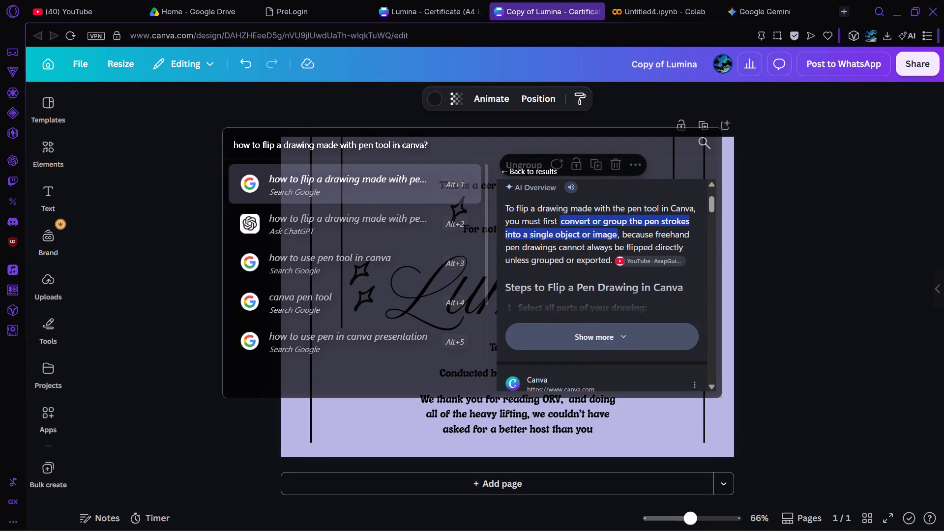
{"action": "scroll", "coordinate": [614, 332], "scroll_direction": "down", "scroll_amount": 2}
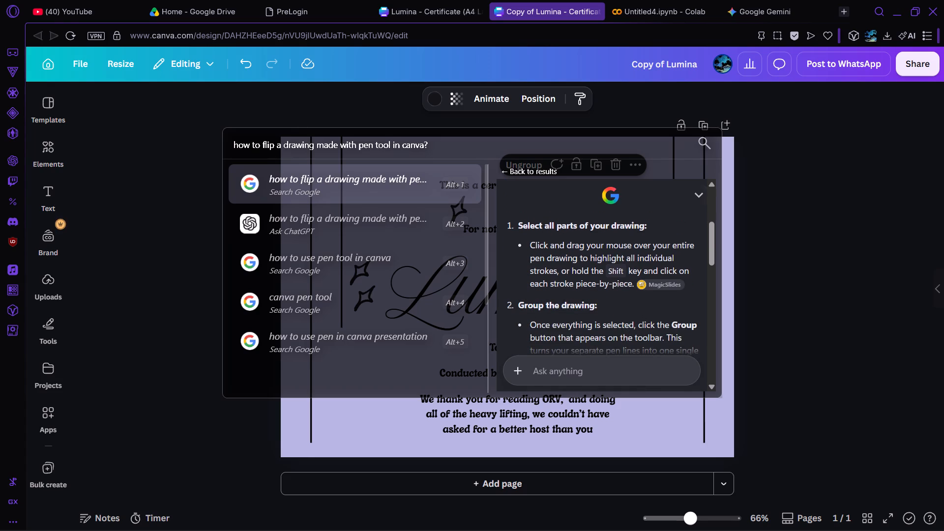
{"action": "scroll", "coordinate": [651, 327], "scroll_direction": "down", "scroll_amount": 2}
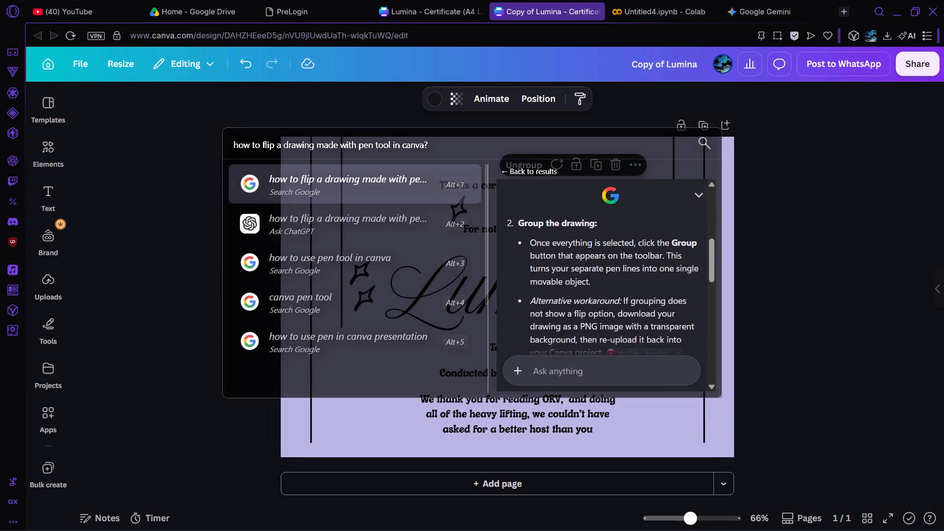
{"action": "scroll", "coordinate": [618, 314], "scroll_direction": "down", "scroll_amount": 1}
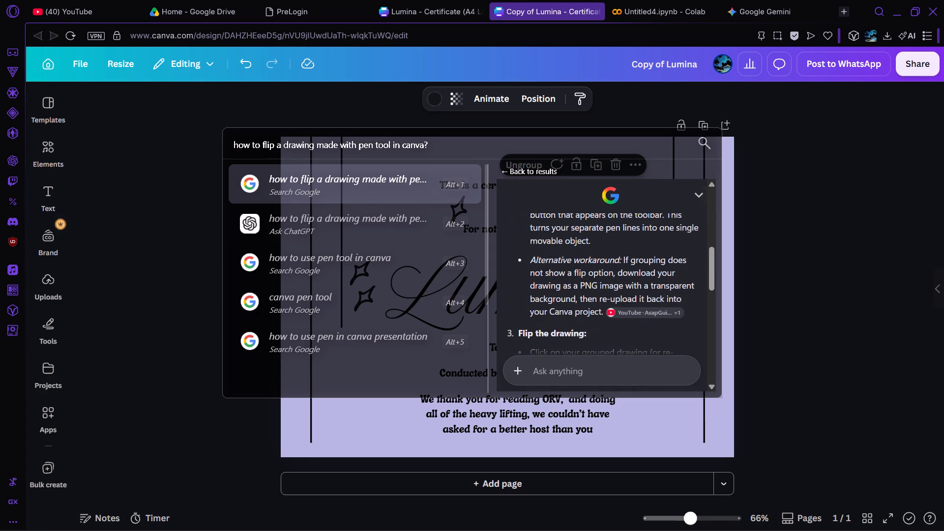
{"action": "scroll", "coordinate": [618, 314], "scroll_direction": "down", "scroll_amount": 2}
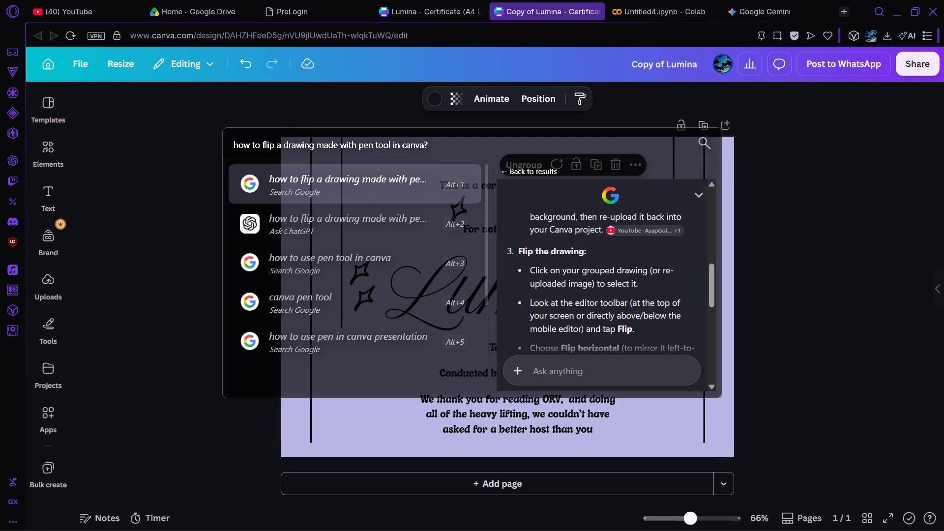
{"action": "scroll", "coordinate": [649, 331], "scroll_direction": "down", "scroll_amount": 1}
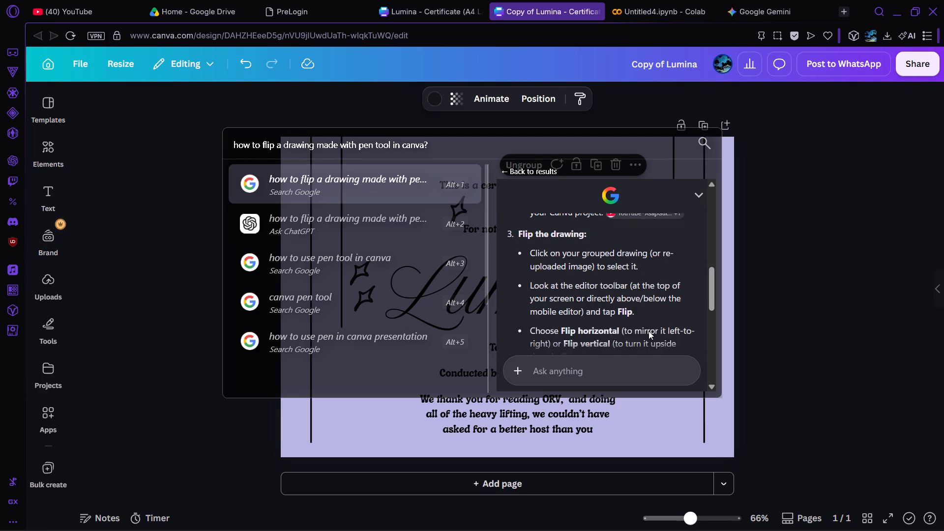
{"action": "left_click", "coordinate": [874, 333]}
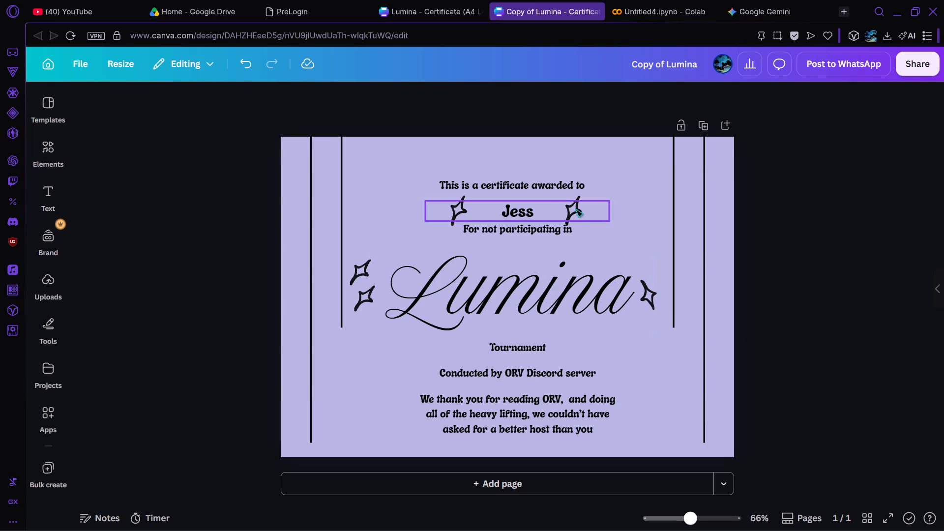
Check the additional options of the grouped star after "Jess" for a way to flip it.
{"action": "left_click", "coordinate": [576, 207]}
{"action": "left_click", "coordinate": [577, 225]}
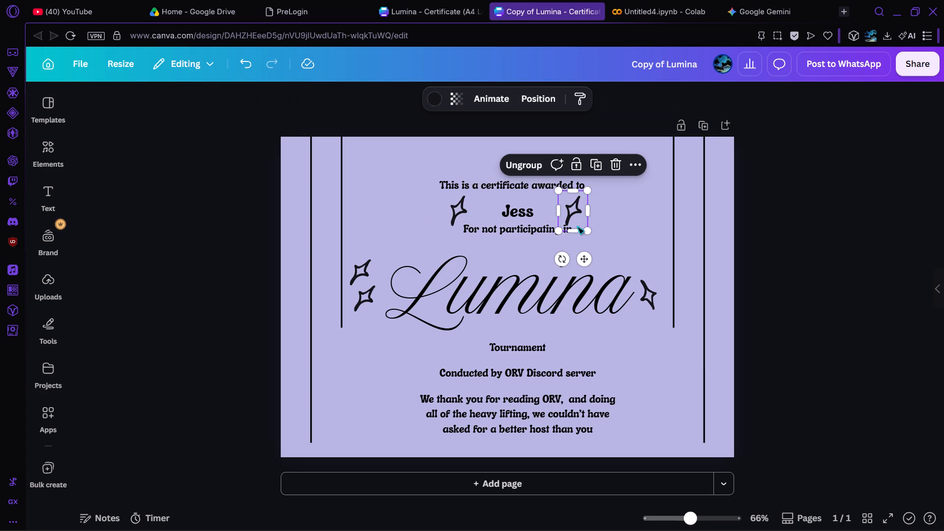
{"action": "left_click", "coordinate": [627, 165]}
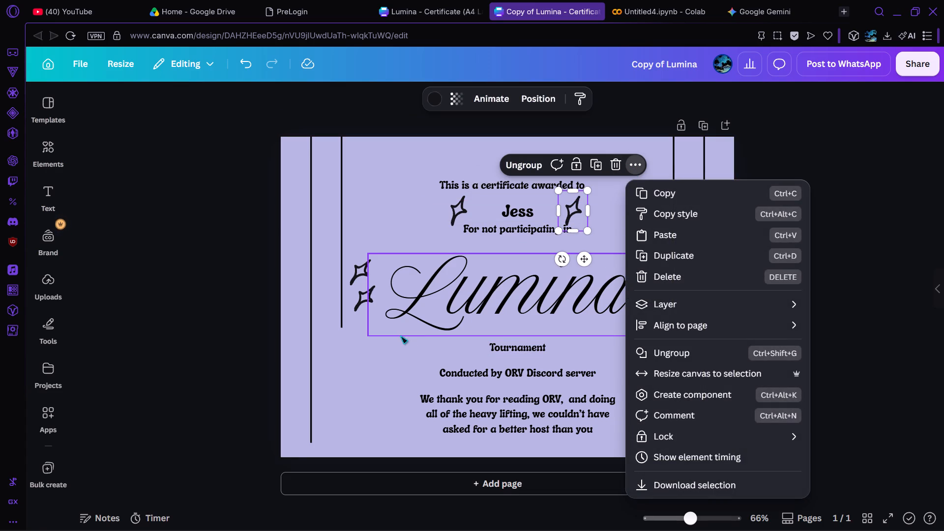
{"action": "left_click", "coordinate": [603, 347]}
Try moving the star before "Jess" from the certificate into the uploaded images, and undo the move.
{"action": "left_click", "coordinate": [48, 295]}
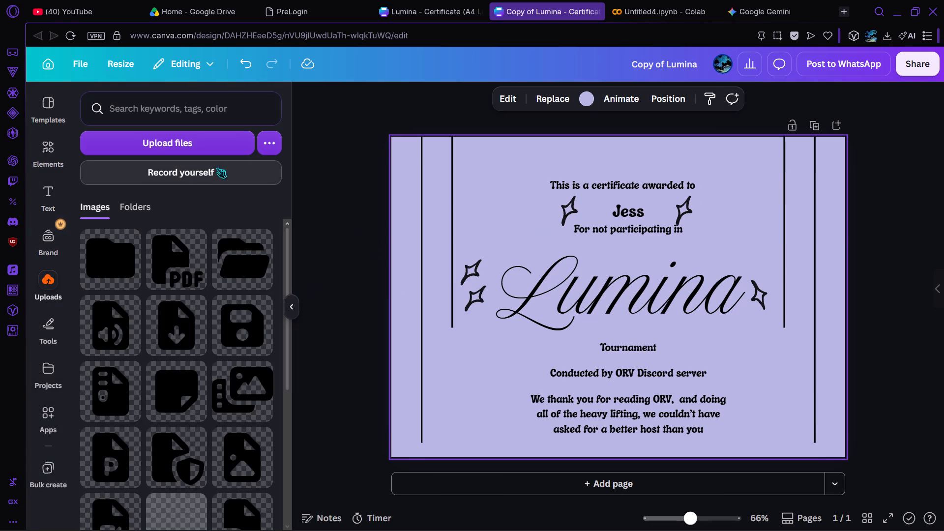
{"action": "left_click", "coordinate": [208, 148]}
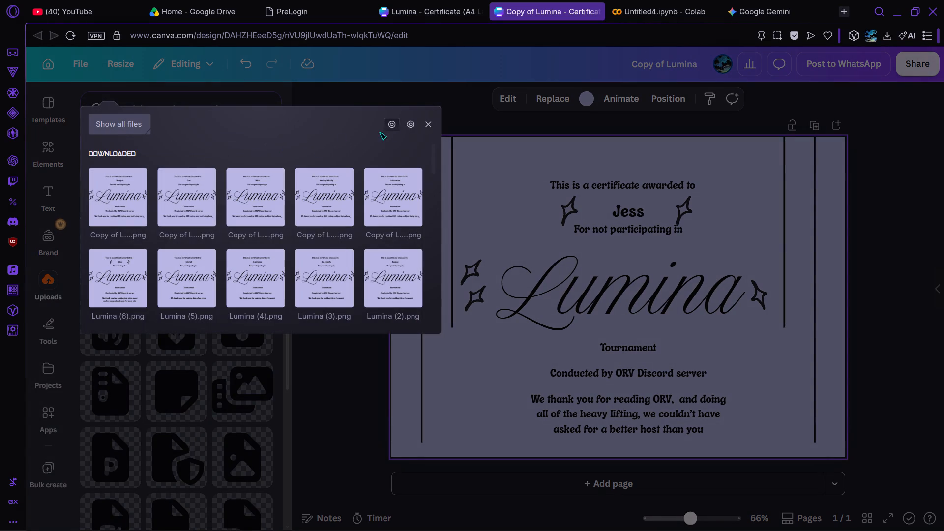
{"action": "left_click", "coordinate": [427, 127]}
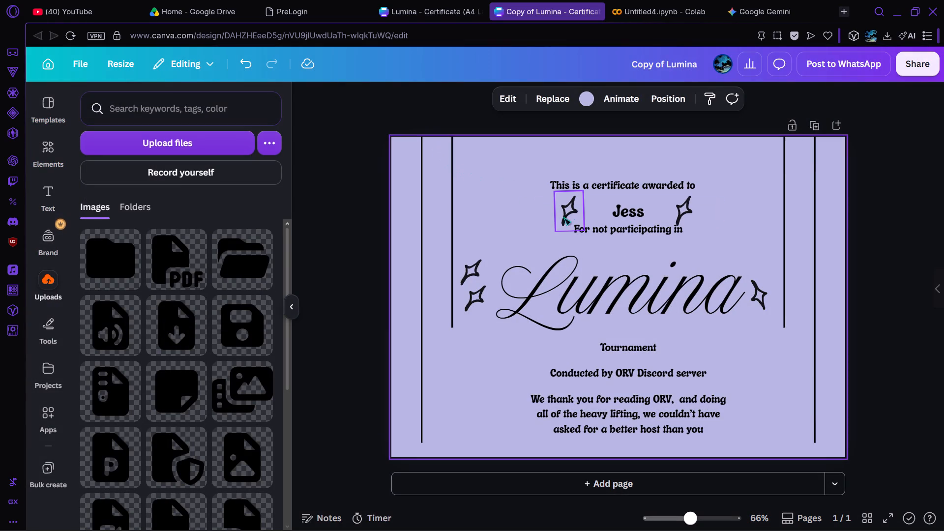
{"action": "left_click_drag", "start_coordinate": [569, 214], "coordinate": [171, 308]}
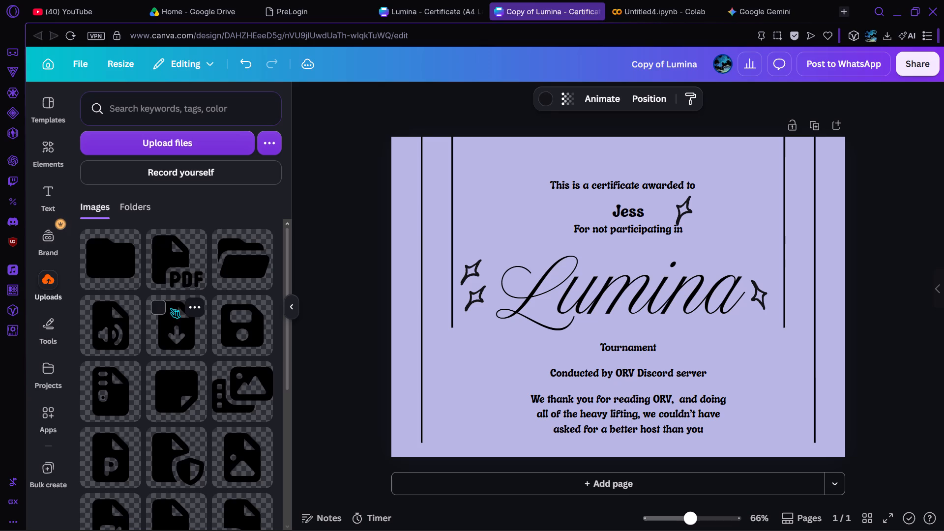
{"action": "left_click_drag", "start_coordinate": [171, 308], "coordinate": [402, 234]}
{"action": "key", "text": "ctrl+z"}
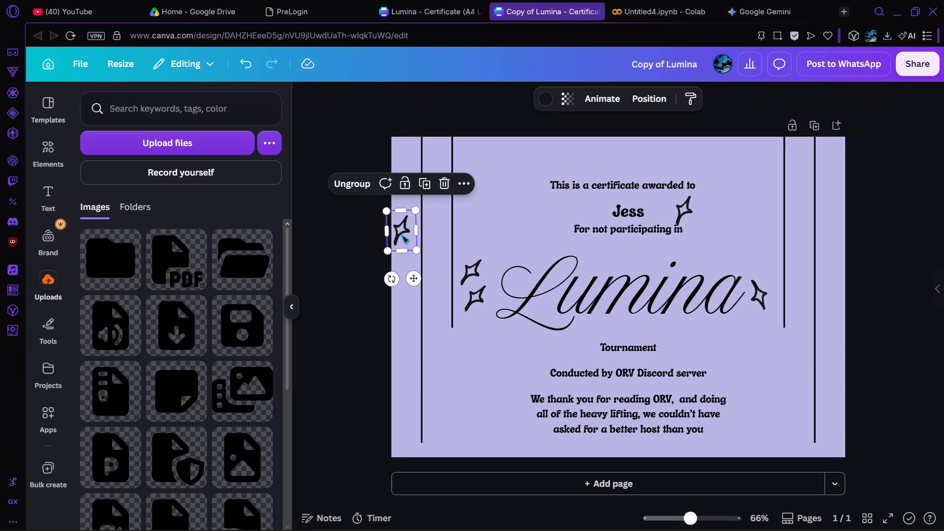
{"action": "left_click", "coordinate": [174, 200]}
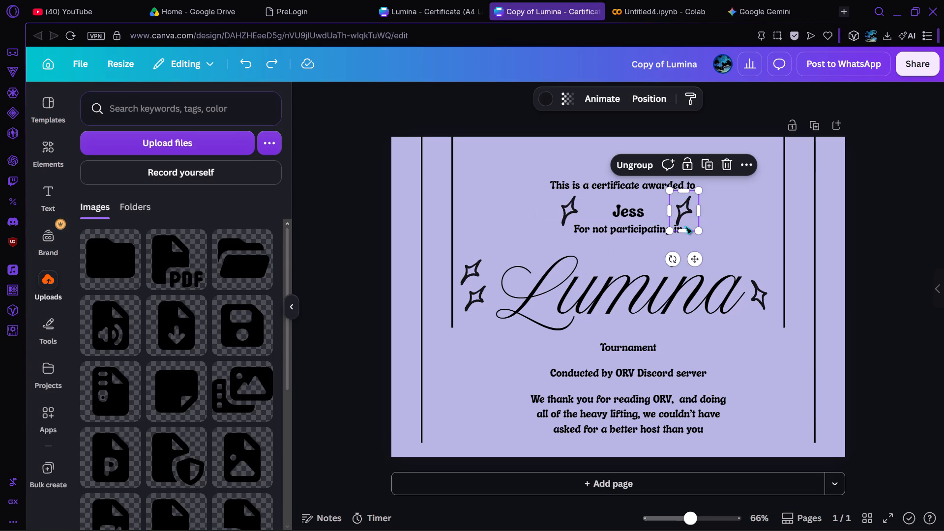
{"action": "right_click", "coordinate": [685, 225]}
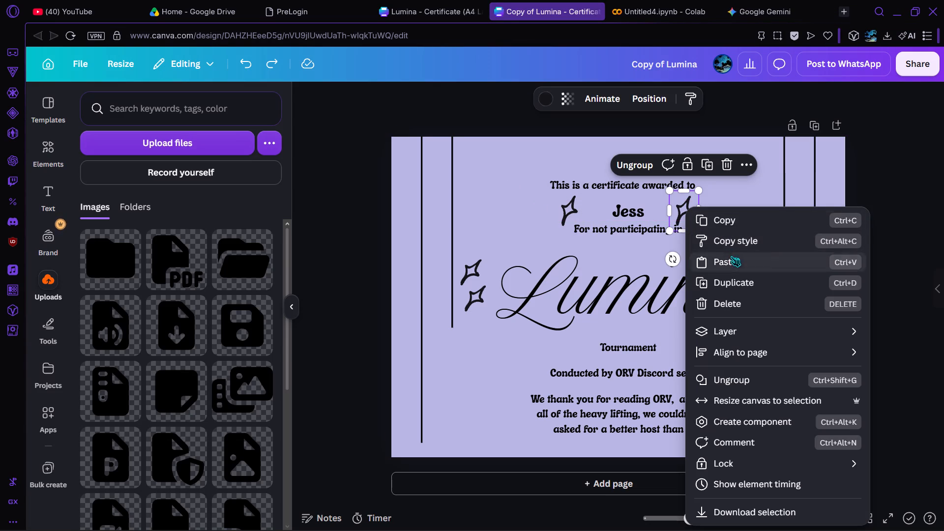
{"action": "left_click", "coordinate": [768, 510]}
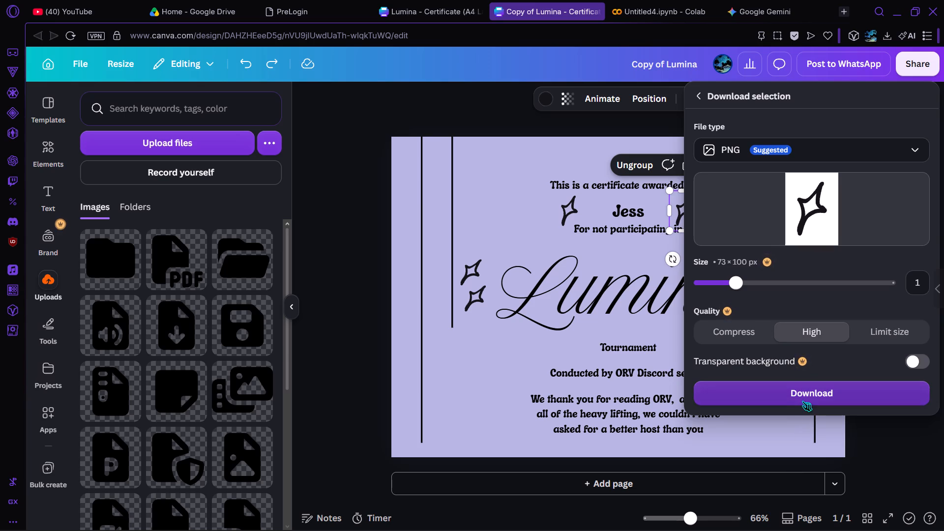
{"action": "left_click", "coordinate": [915, 361]}
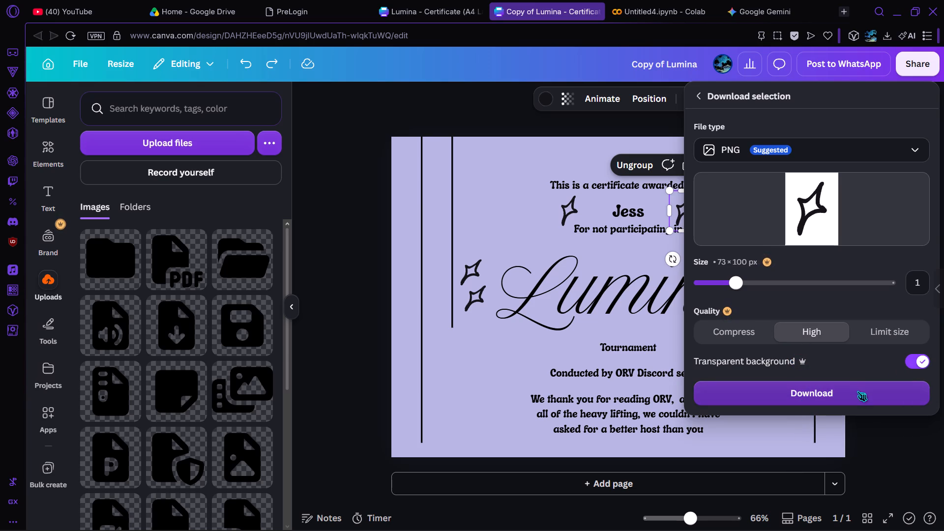
{"action": "left_click", "coordinate": [857, 391]}
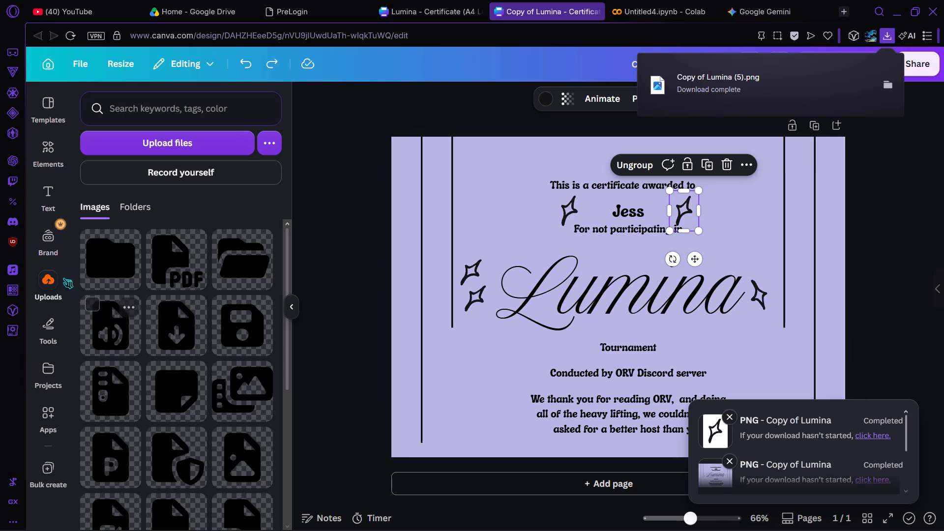
Upload the downloaded star PNG and place it on the certificate beside the grouped star after "Jess".
{"action": "left_click", "coordinate": [157, 145]}
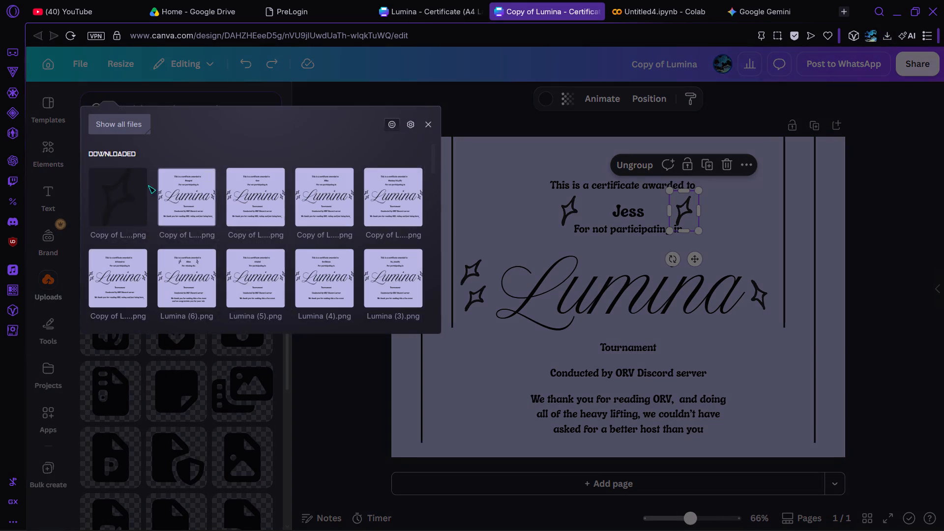
{"action": "left_click", "coordinate": [116, 200]}
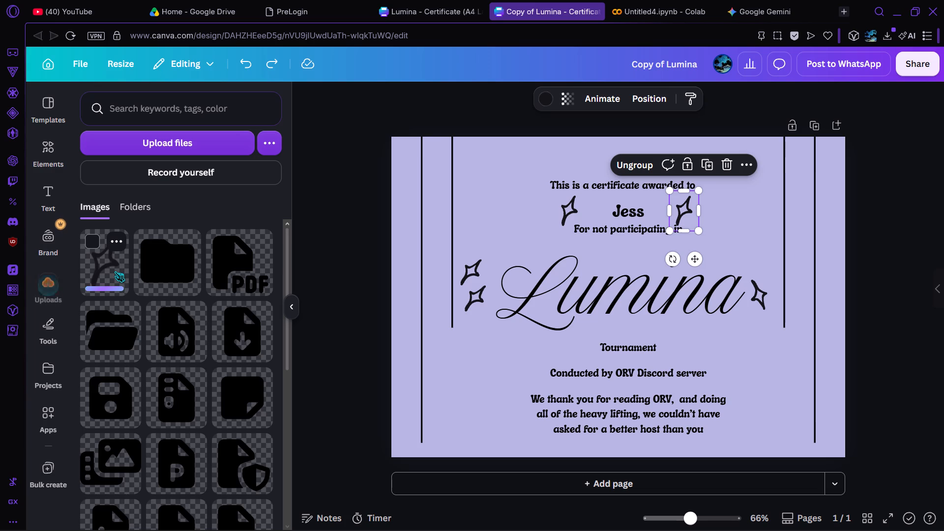
{"action": "left_click_drag", "start_coordinate": [108, 275], "coordinate": [664, 265]}
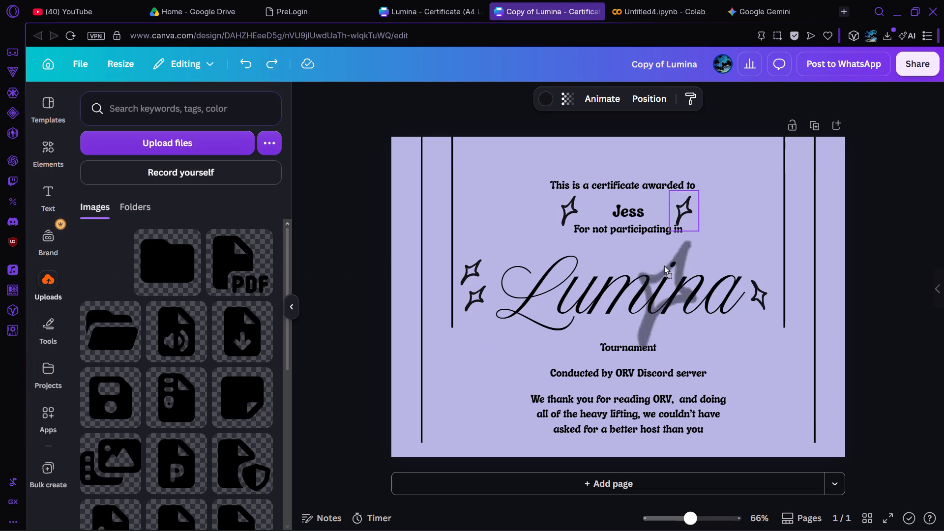
{"action": "left_click_drag", "start_coordinate": [664, 265], "coordinate": [722, 206]}
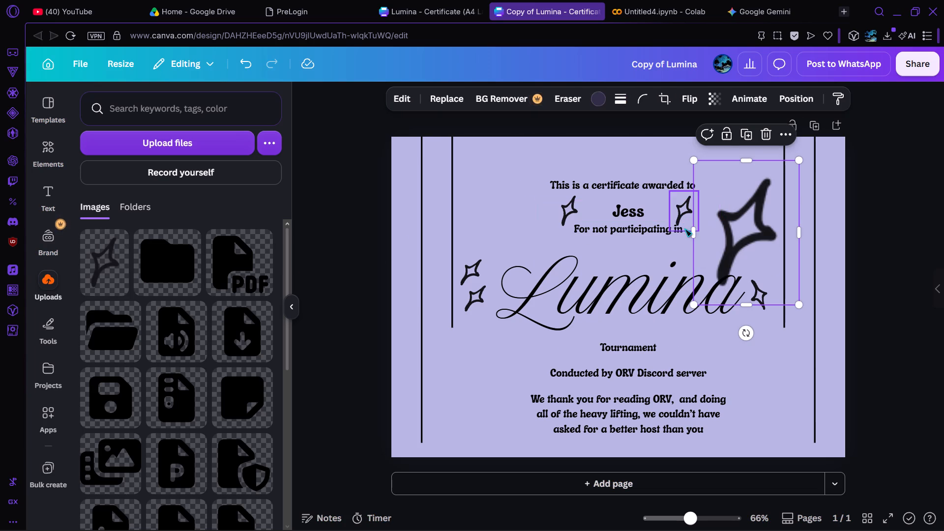
Delete the original grouped star after "Jess".
{"action": "left_click", "coordinate": [685, 226]}
{"action": "left_click", "coordinate": [726, 168]}
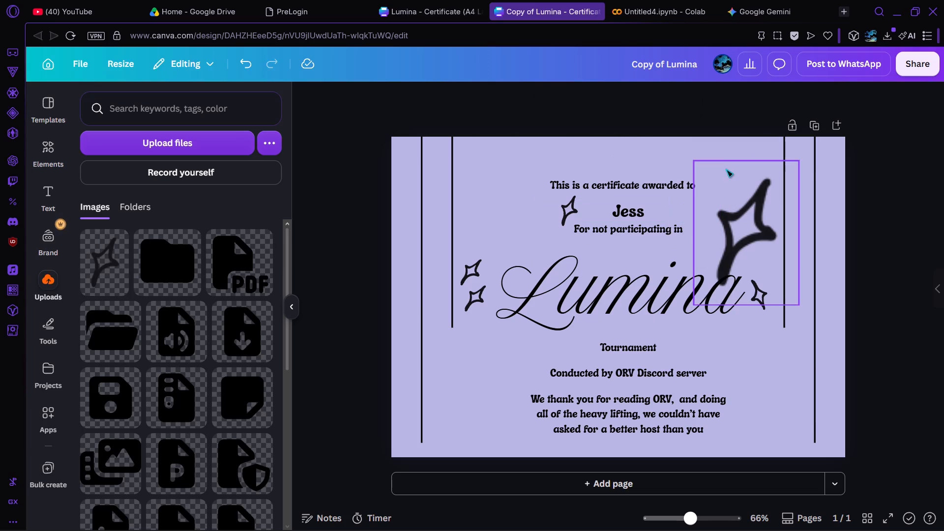
Shrink the uploaded star image to about 18.9 × 25.9, overlaying it on the star before "Jess" to match its size.
{"action": "left_click", "coordinate": [731, 227]}
{"action": "left_click_drag", "start_coordinate": [798, 307], "coordinate": [759, 272]}
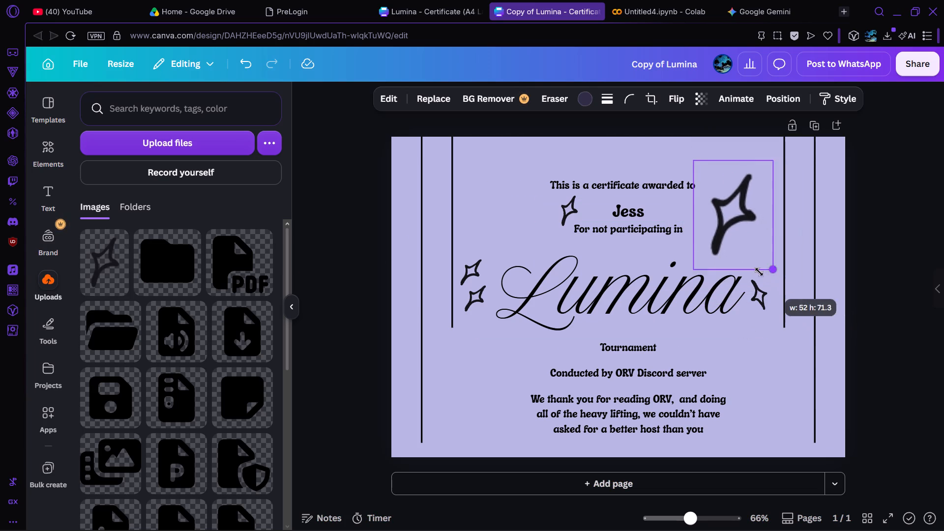
{"action": "left_click_drag", "start_coordinate": [759, 272], "coordinate": [708, 202]}
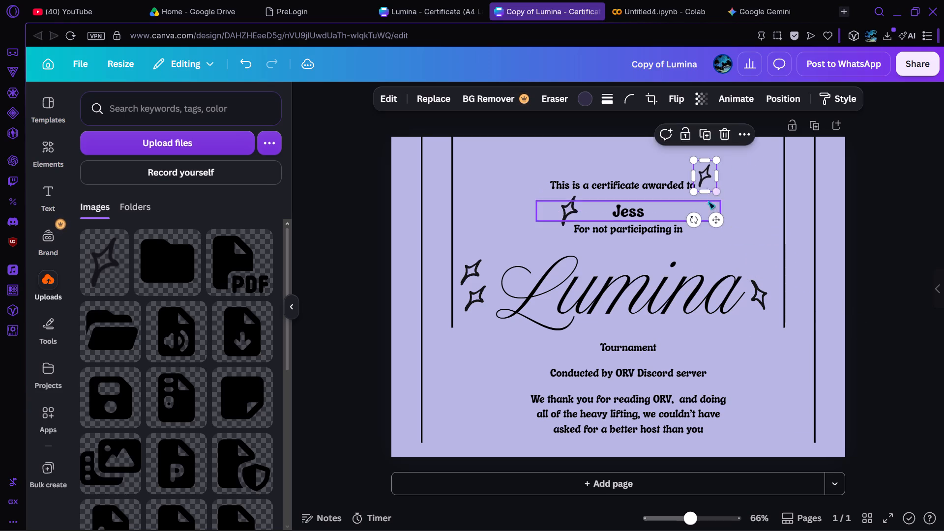
{"action": "left_click_drag", "start_coordinate": [710, 177], "coordinate": [580, 204]}
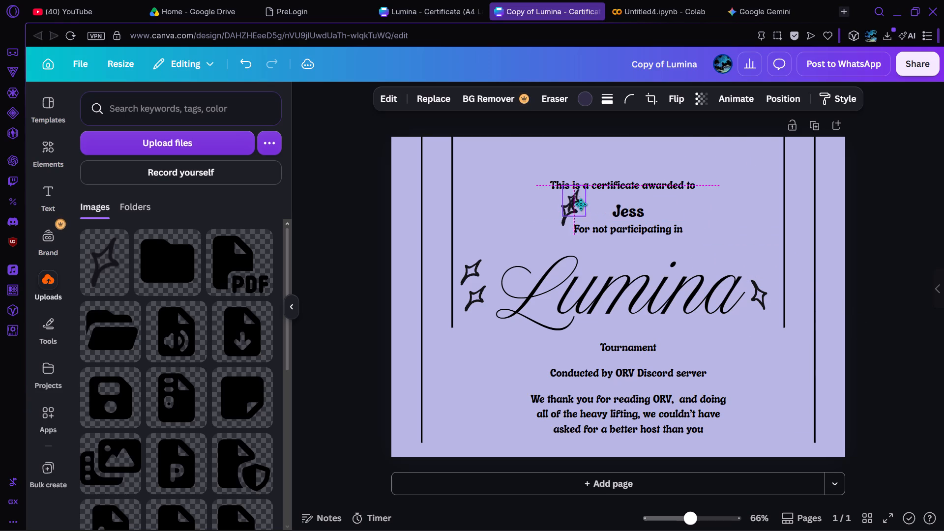
{"action": "left_click_drag", "start_coordinate": [580, 204], "coordinate": [574, 210]}
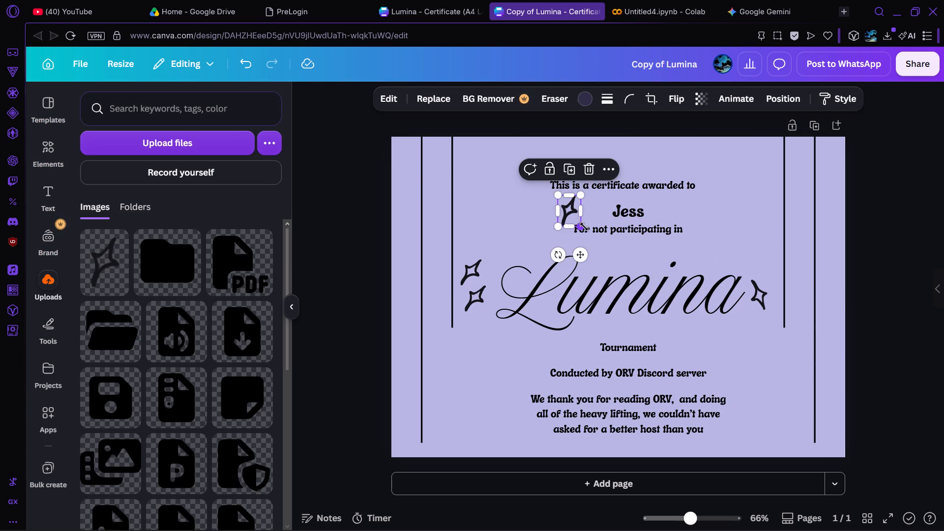
{"action": "left_click_drag", "start_coordinate": [570, 208], "coordinate": [570, 209]}
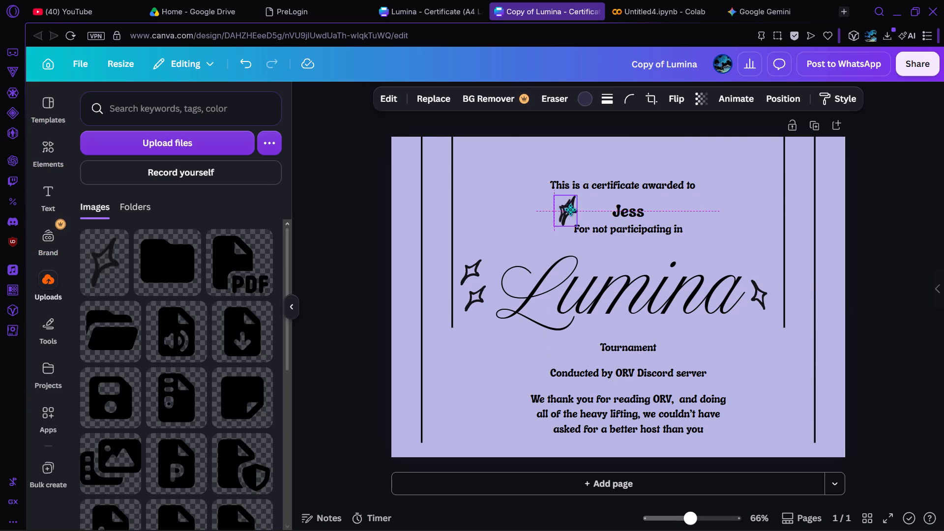
{"action": "left_click_drag", "start_coordinate": [570, 209], "coordinate": [548, 206]}
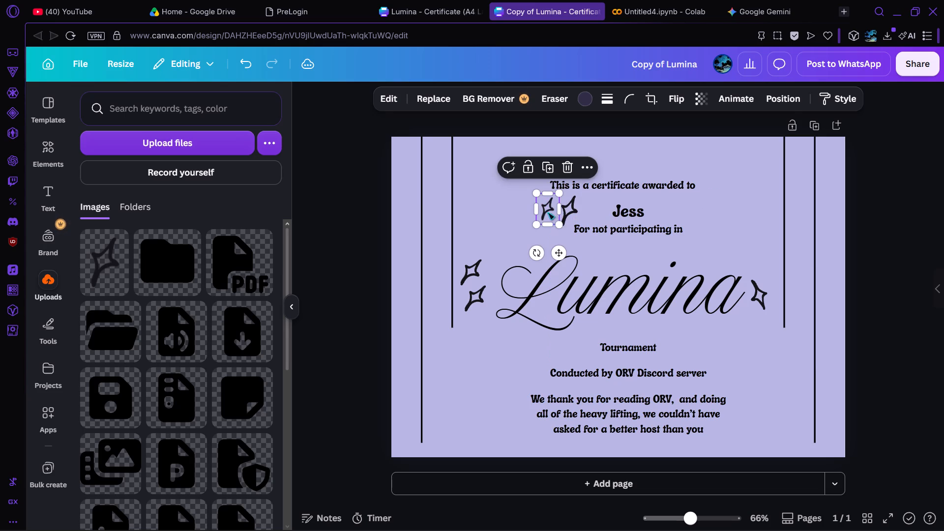
{"action": "left_click_drag", "start_coordinate": [560, 221], "coordinate": [564, 226]}
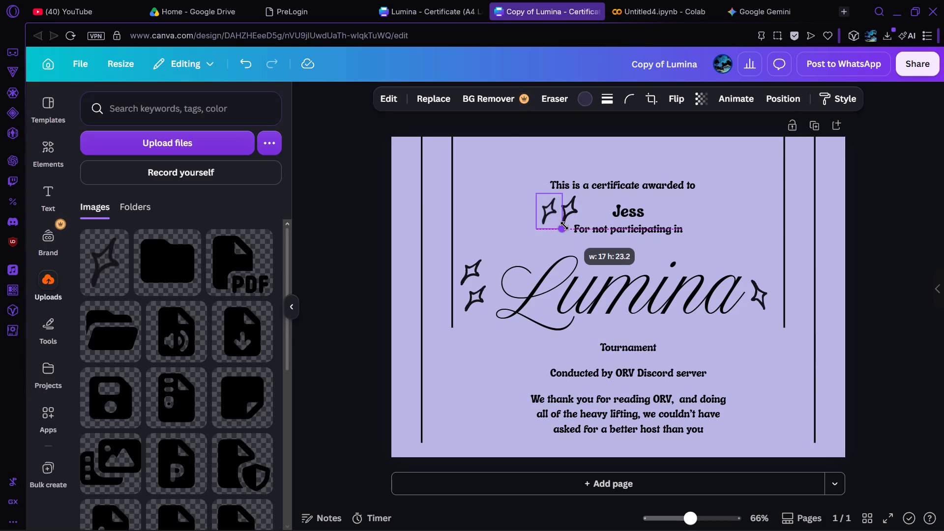
{"action": "left_click_drag", "start_coordinate": [564, 226], "coordinate": [565, 226]}
{"action": "left_click", "coordinate": [553, 216]}
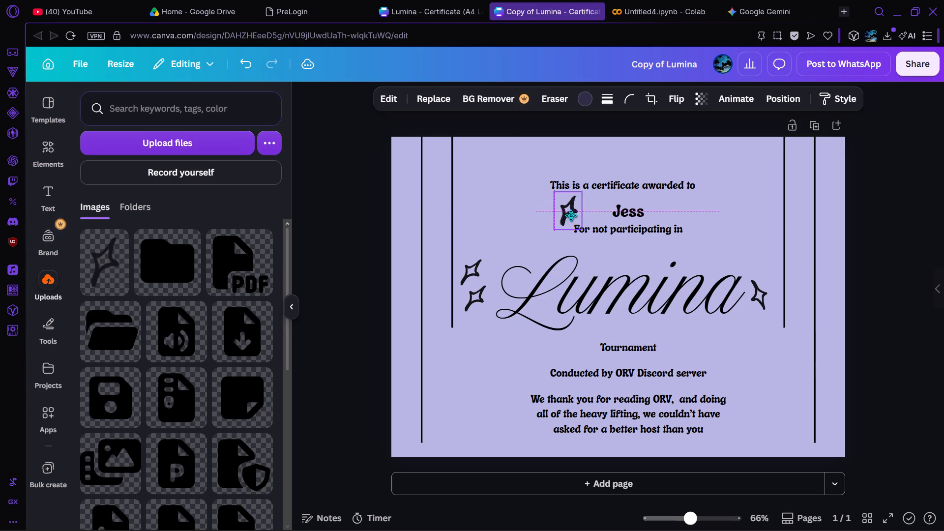
{"action": "left_click", "coordinate": [563, 227]}
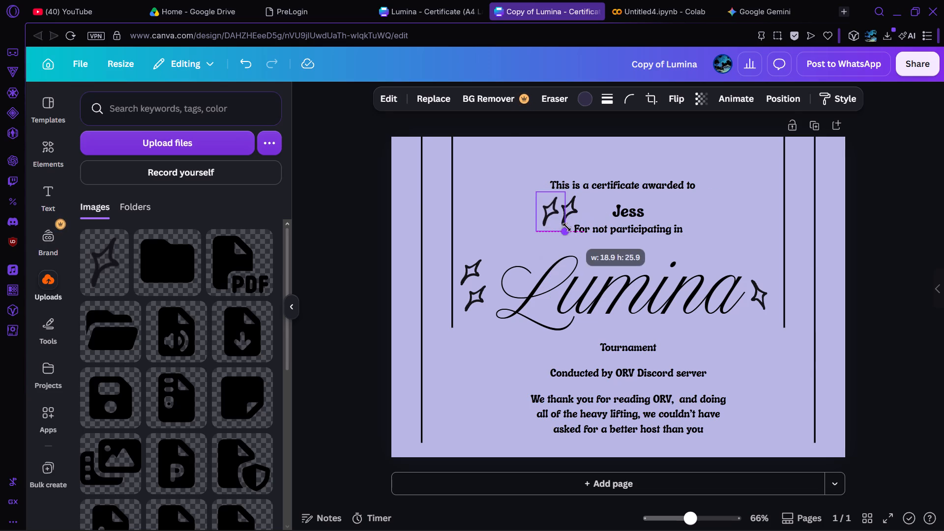
{"action": "left_click_drag", "start_coordinate": [551, 216], "coordinate": [568, 215]}
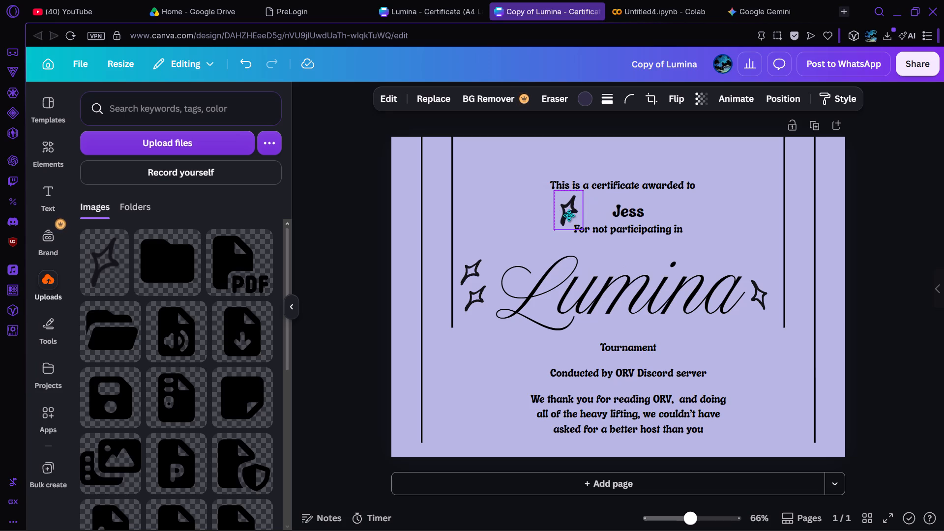
{"action": "left_click_drag", "start_coordinate": [568, 215], "coordinate": [569, 217]}
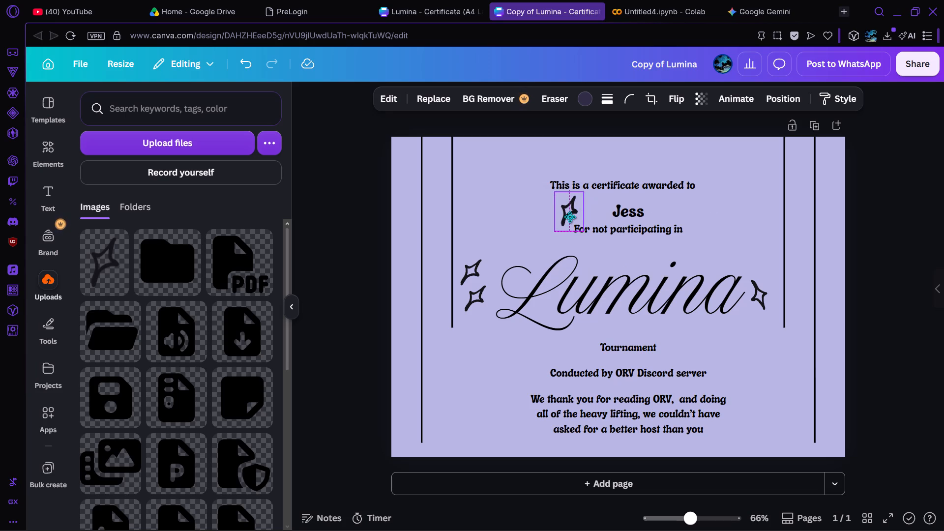
Enlarge the star image to about 19.6 × 26.9, recheck it against the star before "Jess", and place it after the name.
{"action": "left_click_drag", "start_coordinate": [569, 217], "coordinate": [671, 215]}
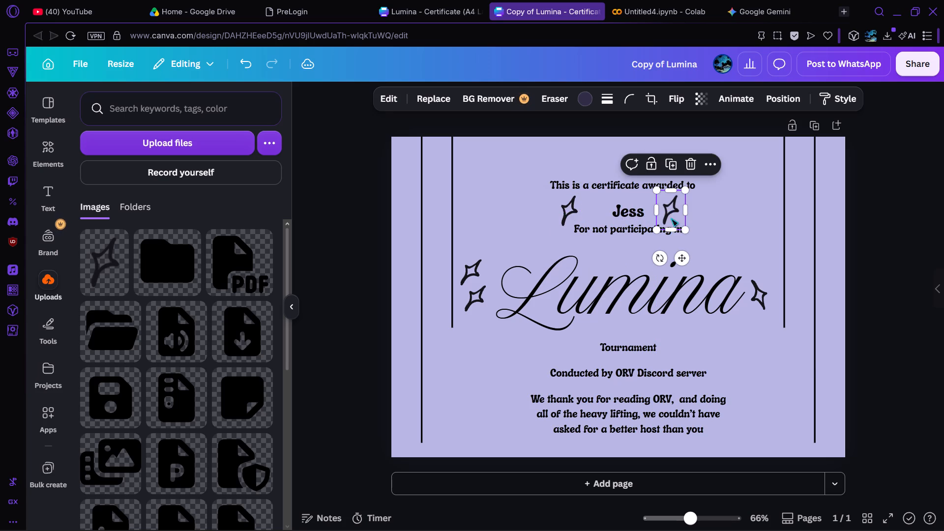
{"action": "left_click", "coordinate": [685, 231]}
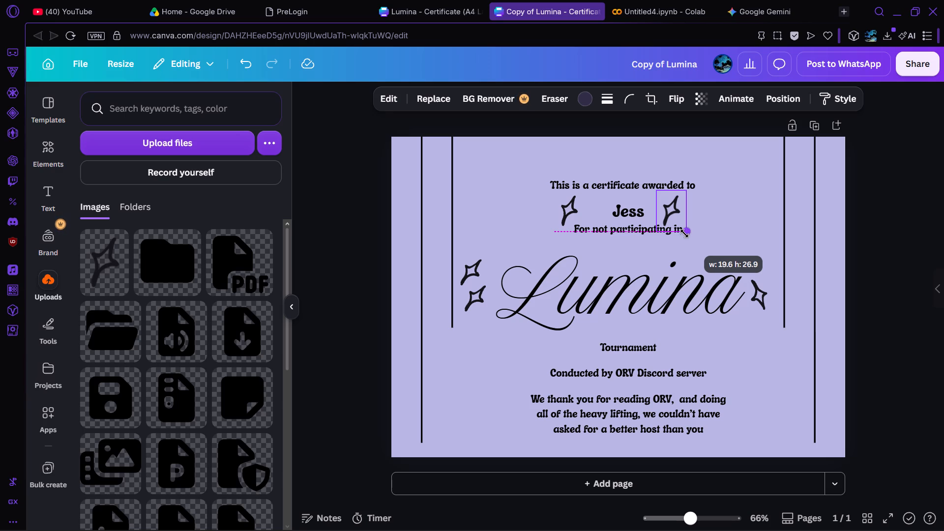
{"action": "left_click_drag", "start_coordinate": [672, 216], "coordinate": [607, 222]}
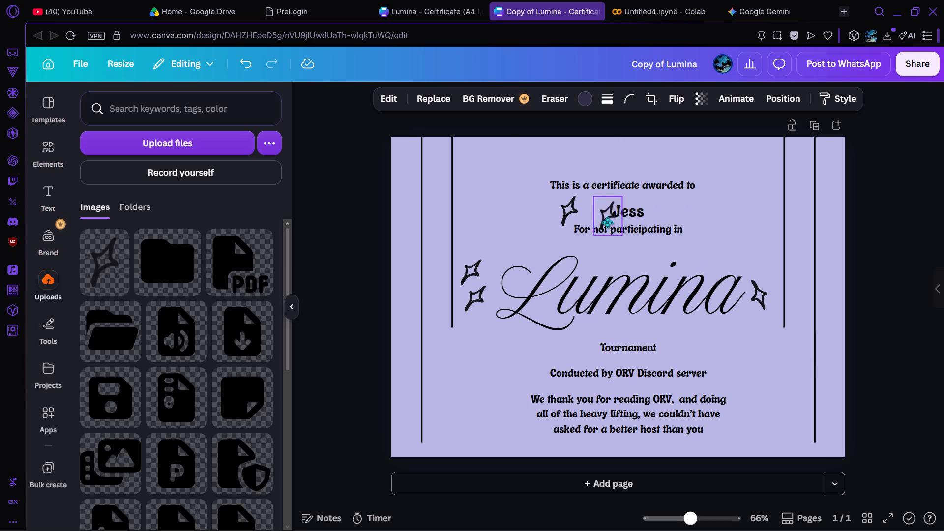
{"action": "left_click_drag", "start_coordinate": [607, 222], "coordinate": [573, 216]}
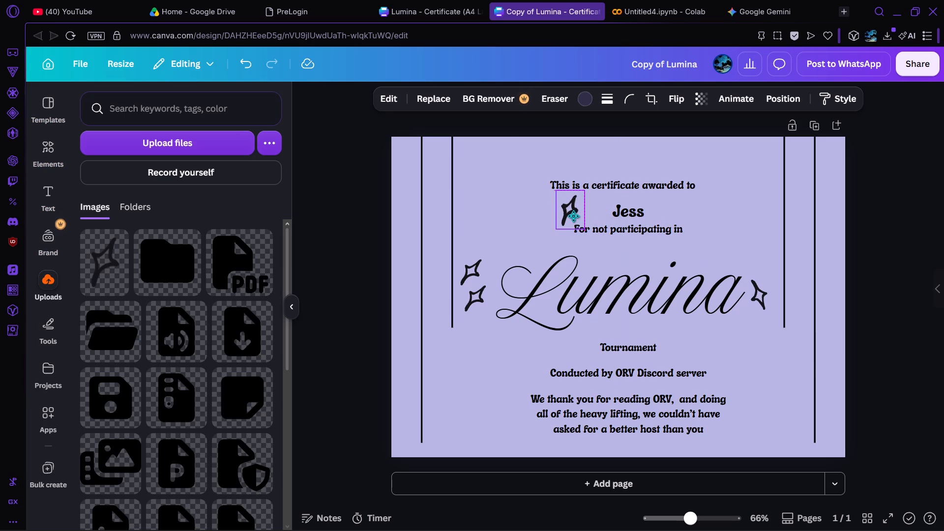
{"action": "left_click_drag", "start_coordinate": [573, 216], "coordinate": [685, 219]}
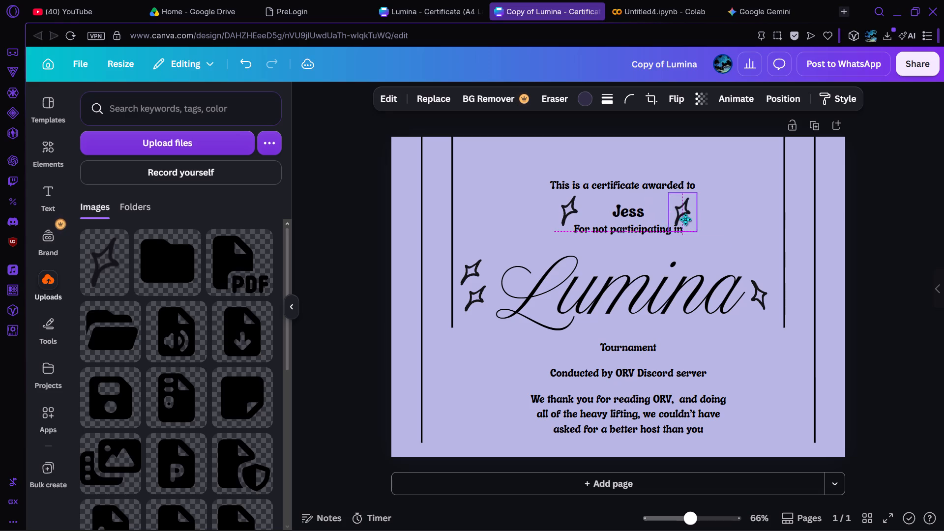
{"action": "left_click_drag", "start_coordinate": [685, 219], "coordinate": [685, 219]}
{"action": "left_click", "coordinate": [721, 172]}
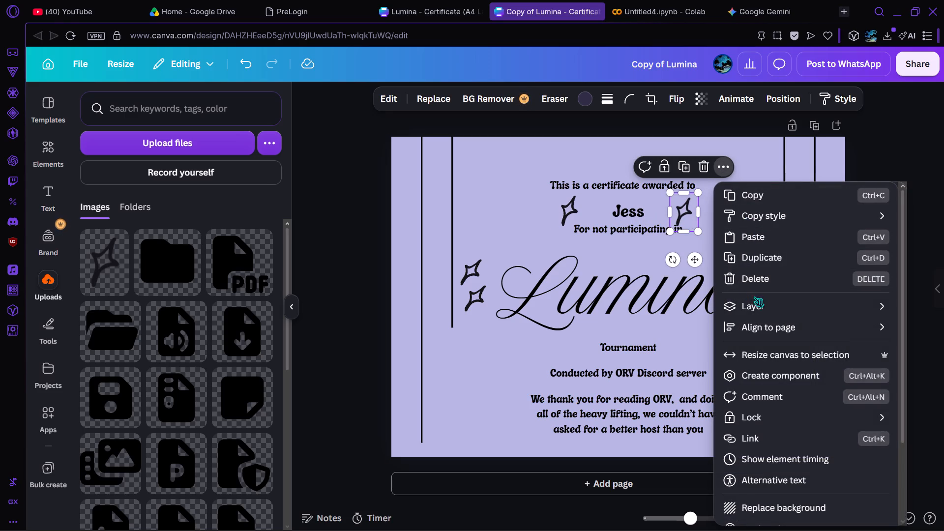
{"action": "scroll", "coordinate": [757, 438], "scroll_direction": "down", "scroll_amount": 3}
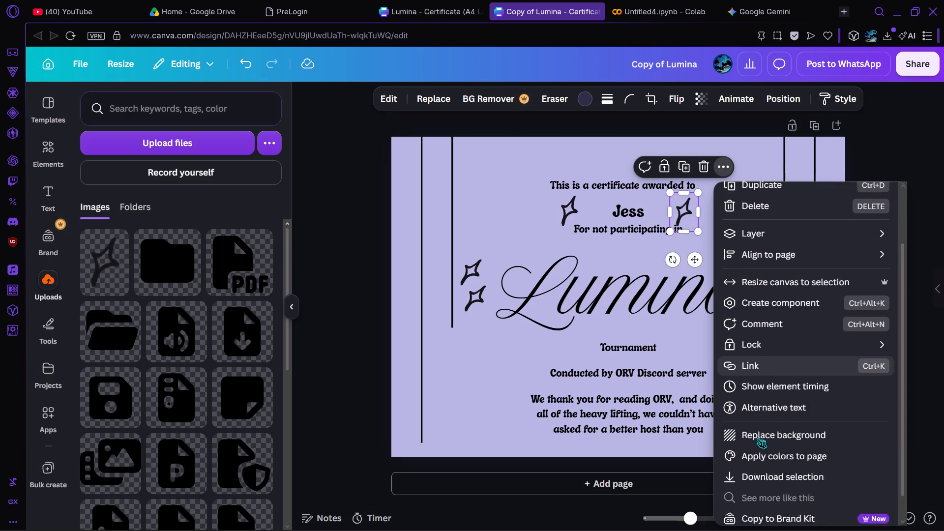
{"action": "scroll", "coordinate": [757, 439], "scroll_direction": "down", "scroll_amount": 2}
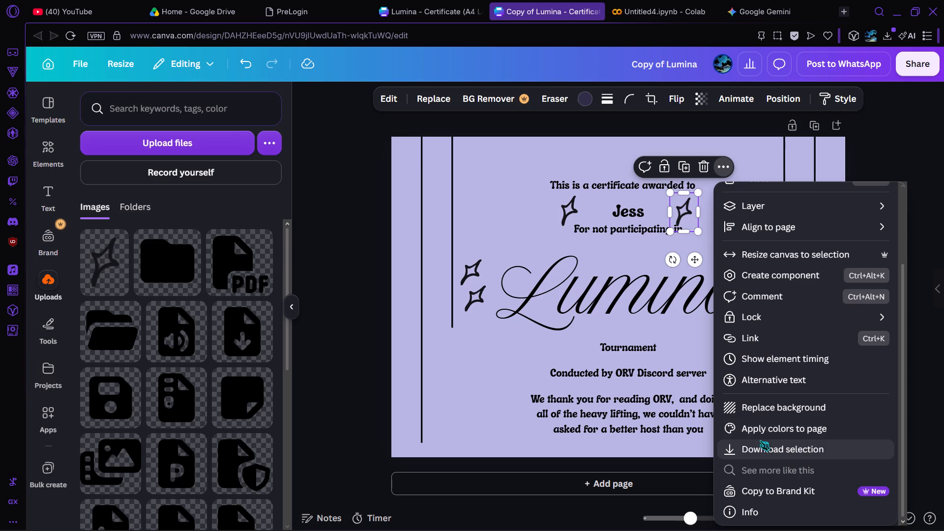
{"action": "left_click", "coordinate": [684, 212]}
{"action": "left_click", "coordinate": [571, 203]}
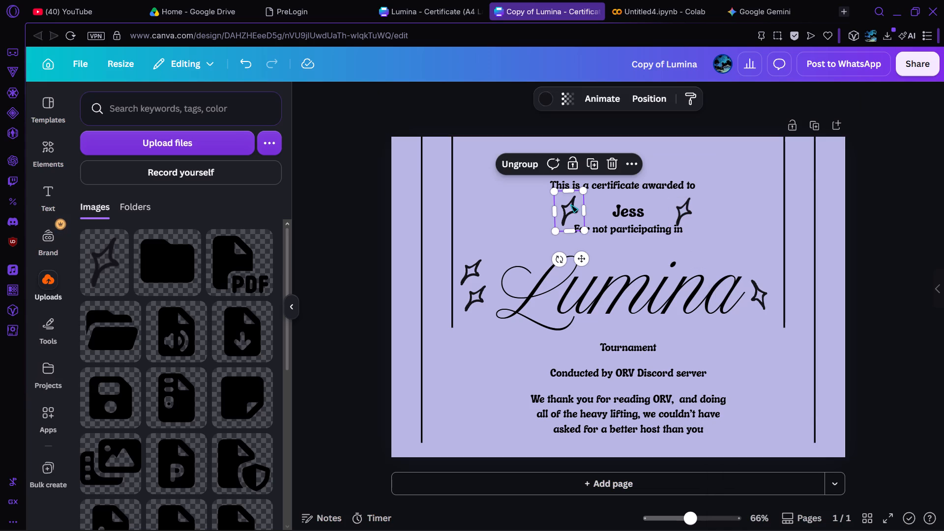
Flip the star image after "Jess" horizontally.
{"action": "left_click", "coordinate": [683, 219]}
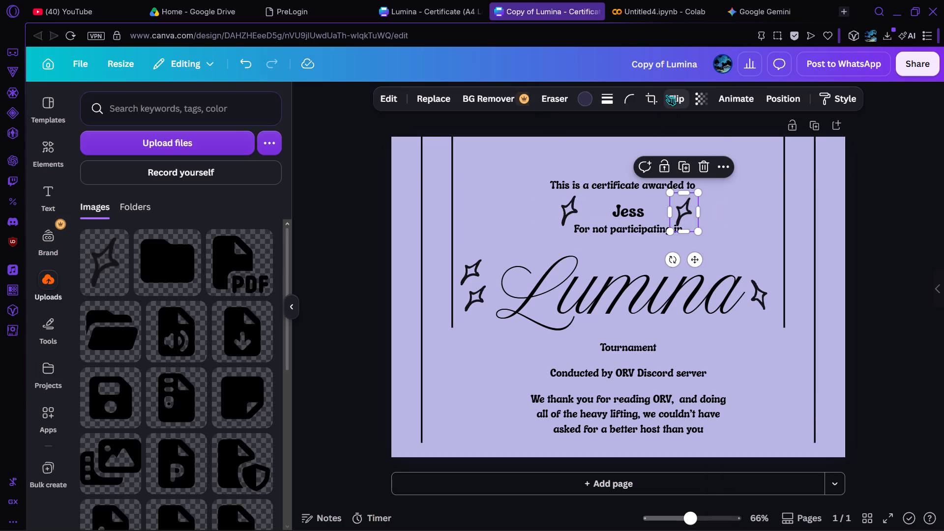
{"action": "left_click", "coordinate": [666, 95]}
{"action": "left_click", "coordinate": [672, 133]}
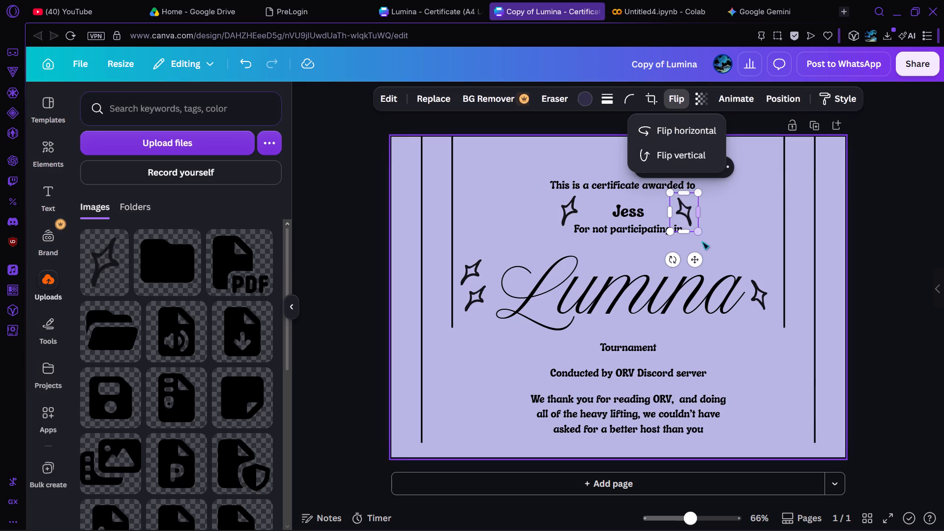
Rotate the flipped star after "Jess" clockwise by about 3°.
{"action": "left_click", "coordinate": [676, 260]}
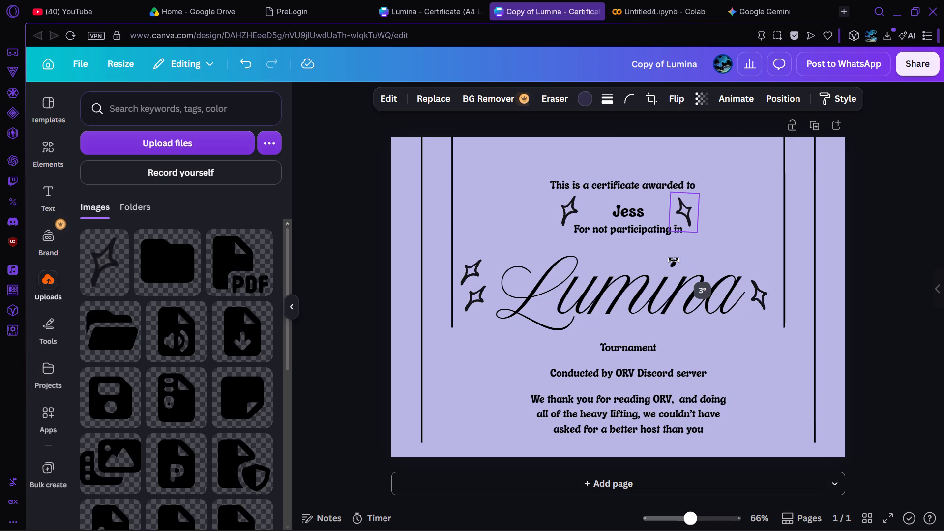
{"action": "left_click", "coordinate": [691, 257]}
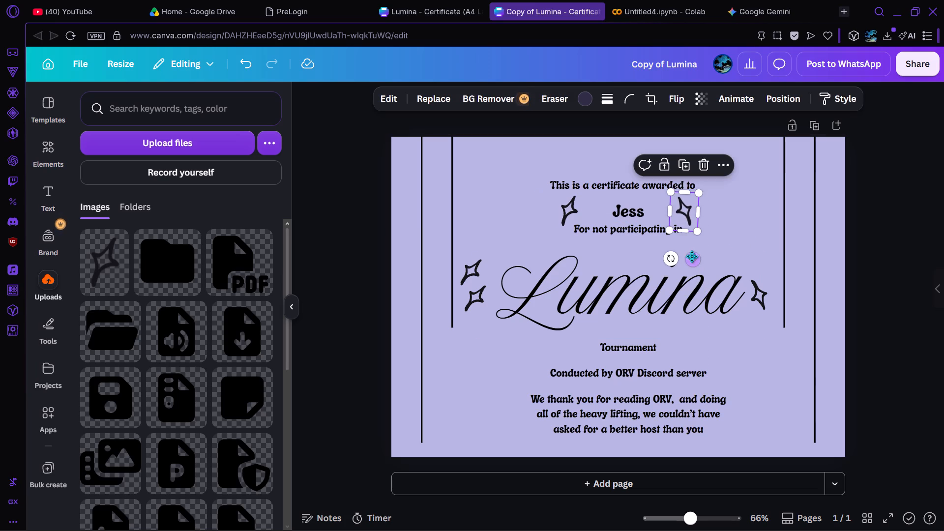
Set the width of the star after "Jess" to 19.09 mm, copied from the star before the name.
{"action": "left_click", "coordinate": [745, 206]}
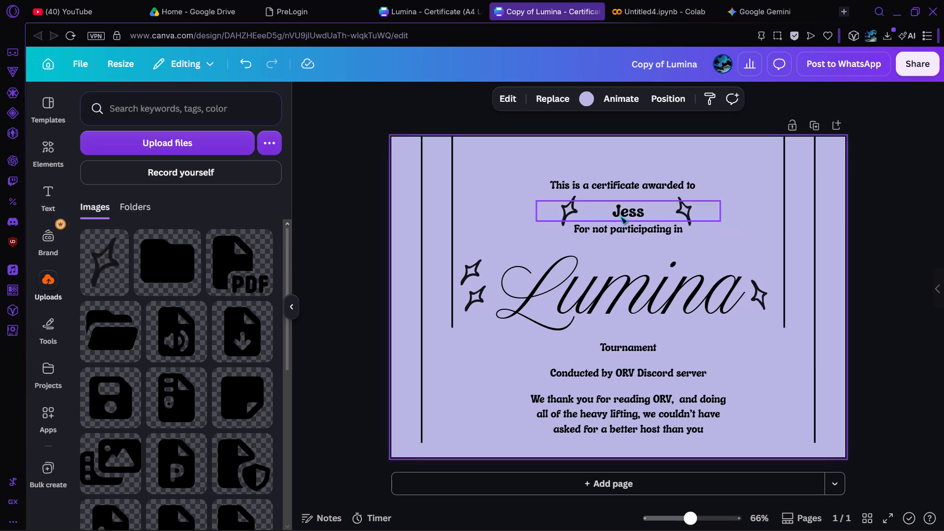
{"action": "left_click", "coordinate": [569, 220]}
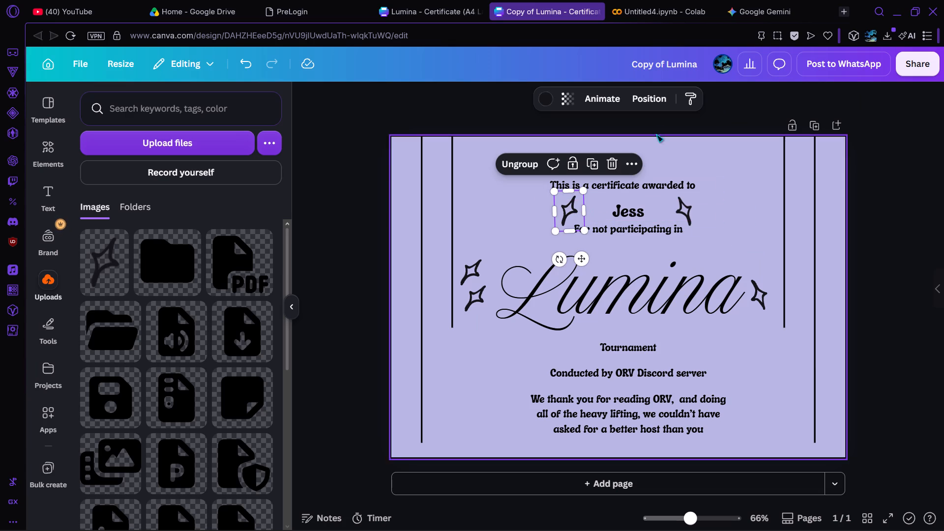
{"action": "left_click", "coordinate": [655, 98]}
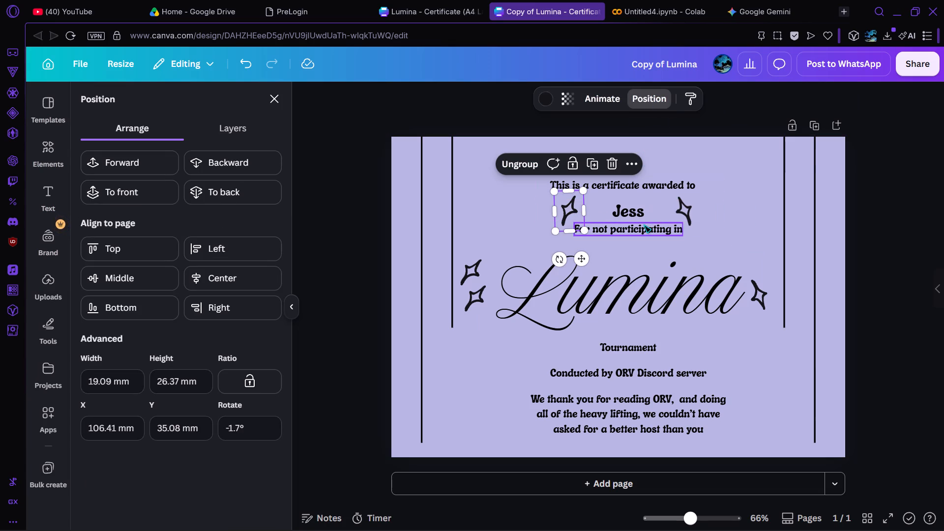
{"action": "left_click", "coordinate": [687, 219]}
{"action": "left_click", "coordinate": [574, 219]}
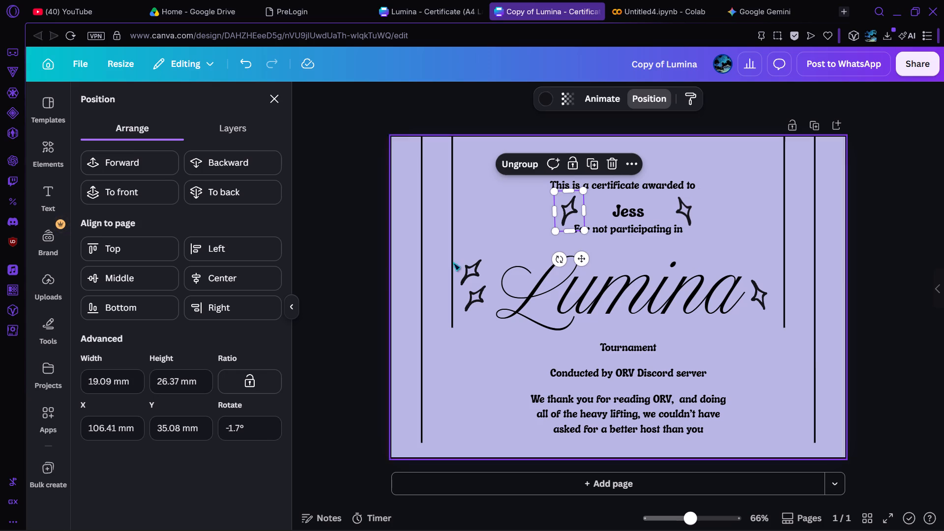
{"action": "left_click", "coordinate": [131, 388]}
{"action": "key", "text": "ctrl+a"}
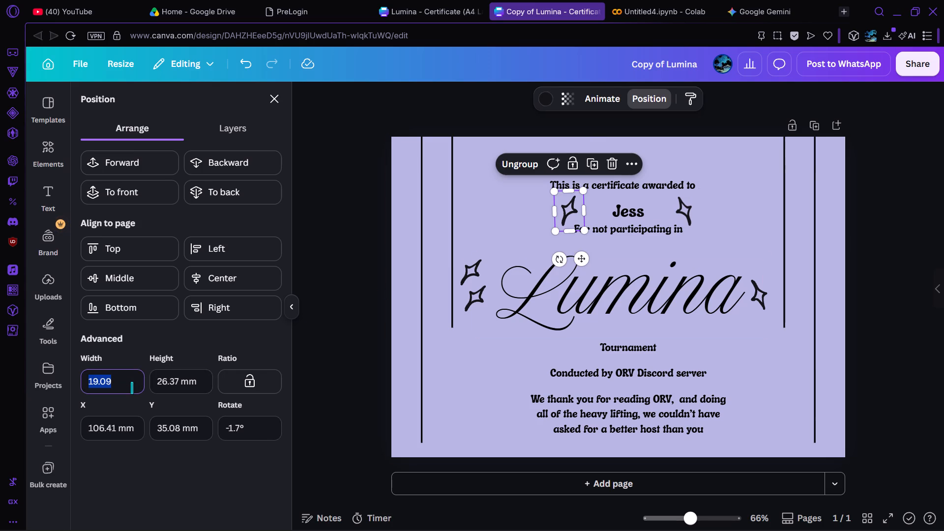
{"action": "key", "text": "ctrl+c"}
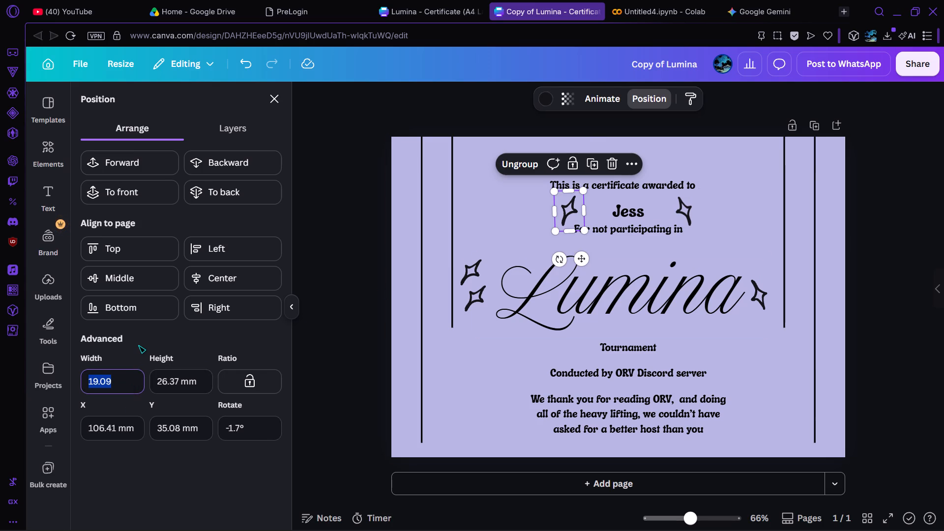
{"action": "left_click", "coordinate": [139, 340]}
{"action": "left_click", "coordinate": [683, 200]}
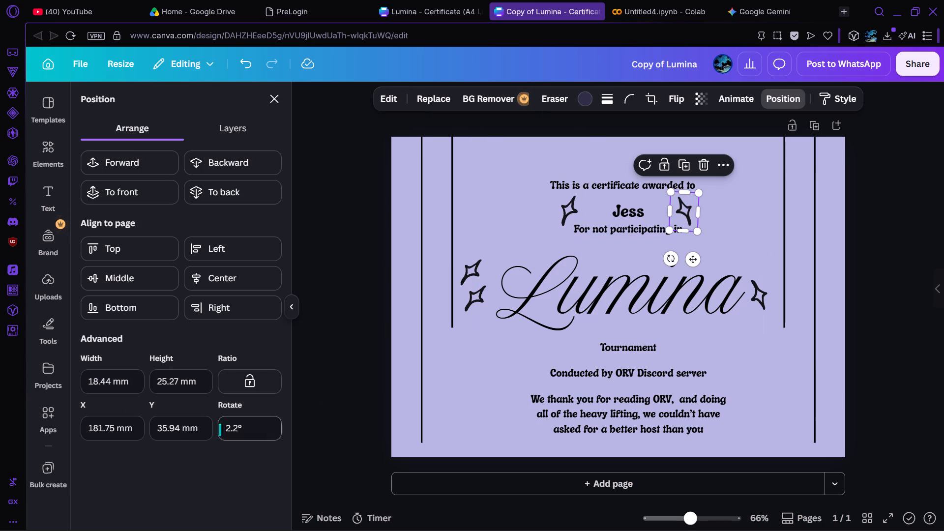
{"action": "left_click", "coordinate": [107, 384]}
{"action": "key", "text": "ctrl+a"}
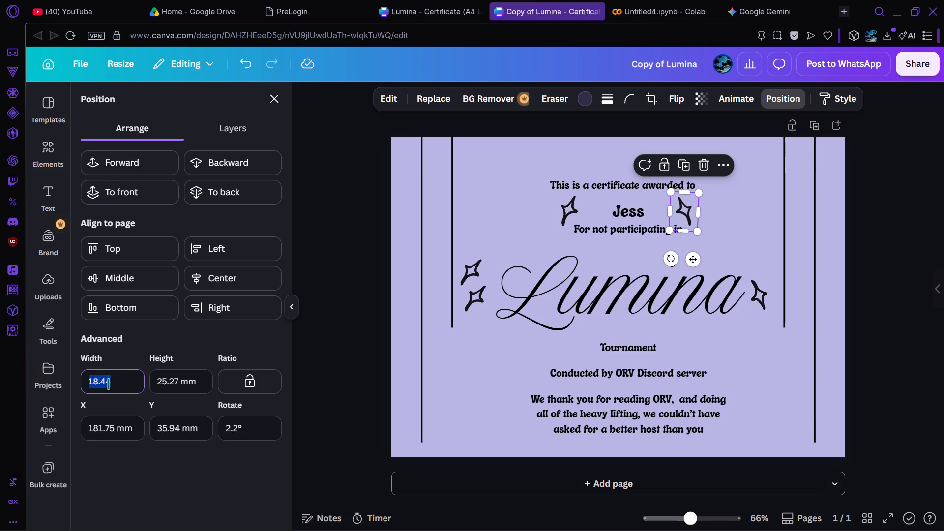
{"action": "key", "text": "ctrl+v"}
{"action": "left_click", "coordinate": [134, 357]}
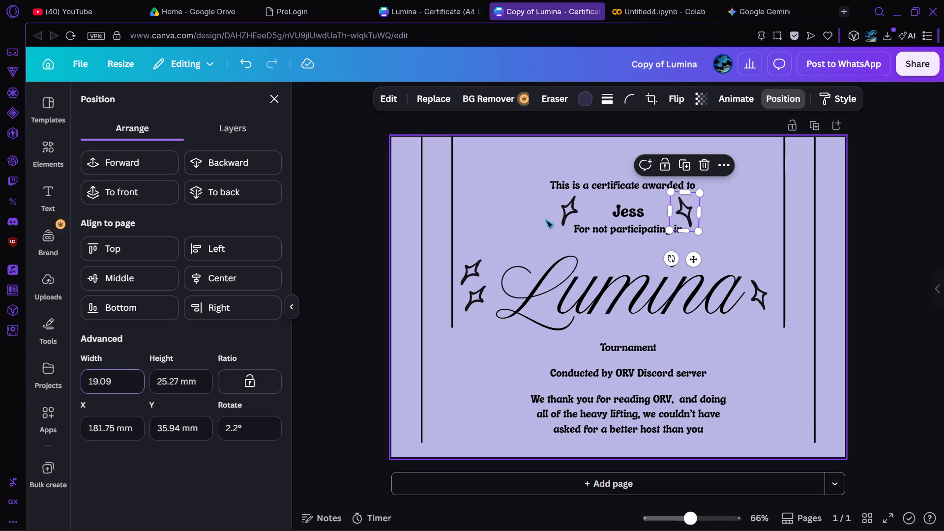
Set the height of the star after "Jess" to 26.37 mm, copied from the star before the name.
{"action": "left_click", "coordinate": [558, 209]}
{"action": "left_click", "coordinate": [179, 381]}
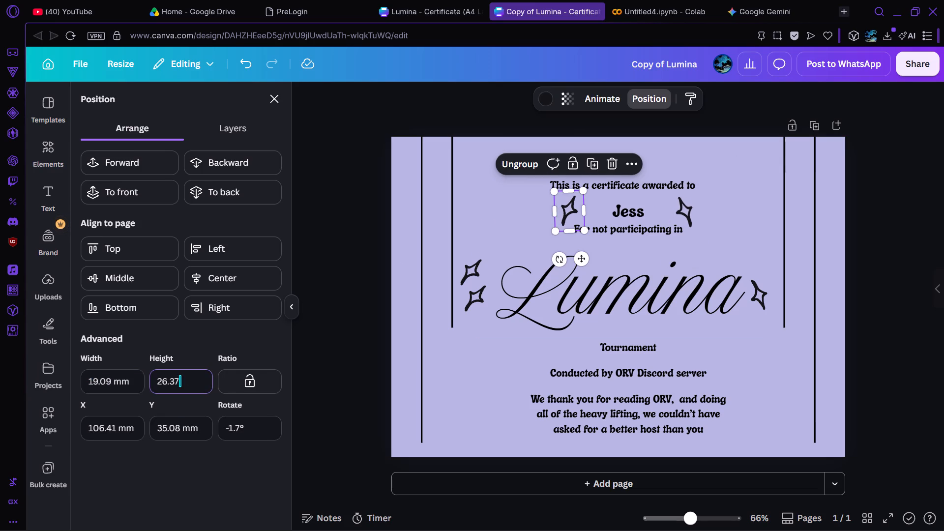
{"action": "key", "text": "ctrl+a"}
{"action": "key", "text": "ctrl+c"}
{"action": "left_click", "coordinate": [187, 354]}
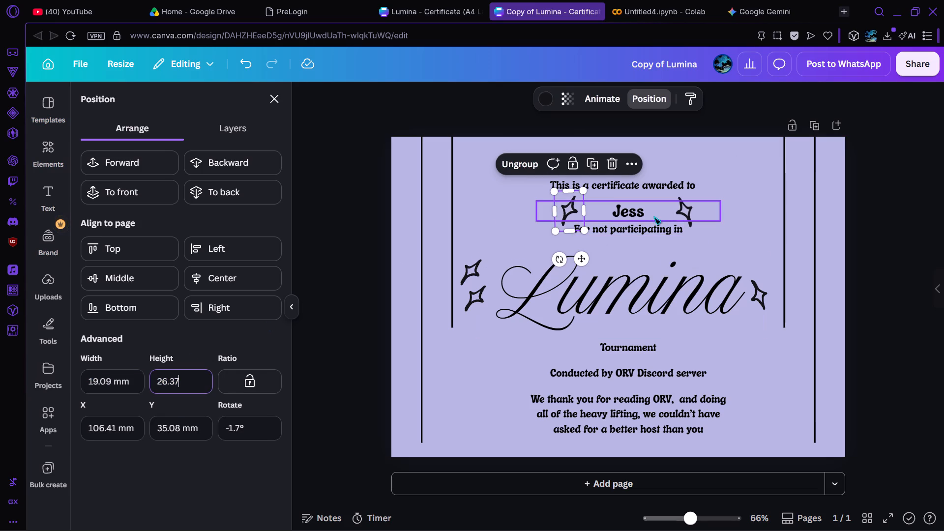
{"action": "left_click", "coordinate": [680, 214]}
{"action": "left_click", "coordinate": [183, 385]}
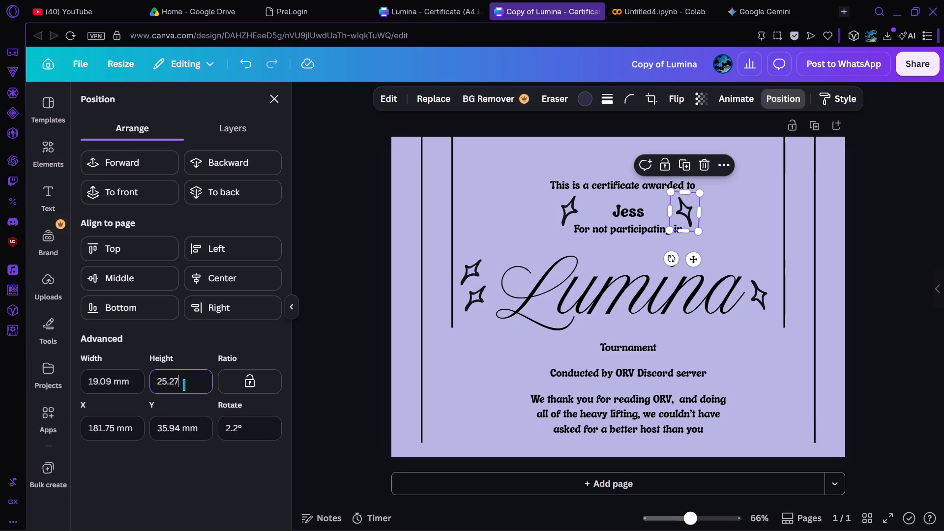
{"action": "key", "text": "ctrl+a"}
{"action": "key", "text": "ctrl+v"}
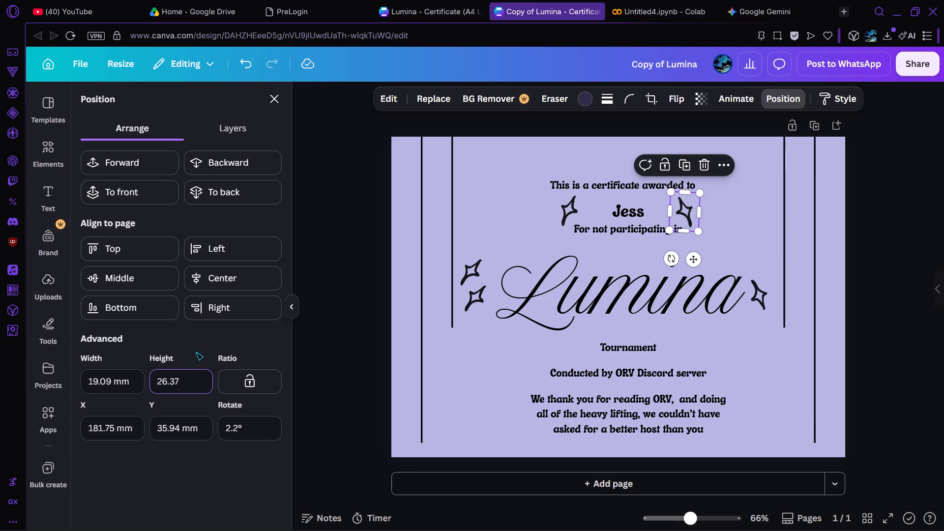
{"action": "left_click", "coordinate": [198, 347]}
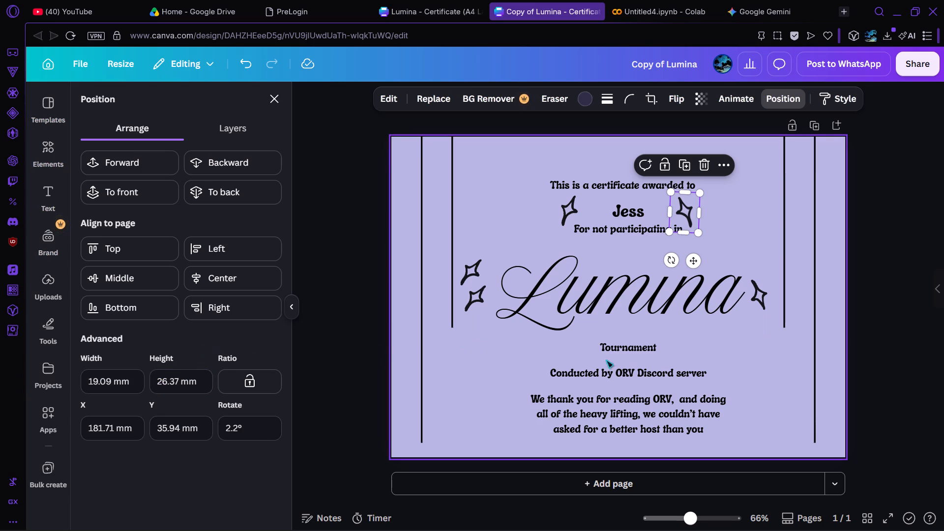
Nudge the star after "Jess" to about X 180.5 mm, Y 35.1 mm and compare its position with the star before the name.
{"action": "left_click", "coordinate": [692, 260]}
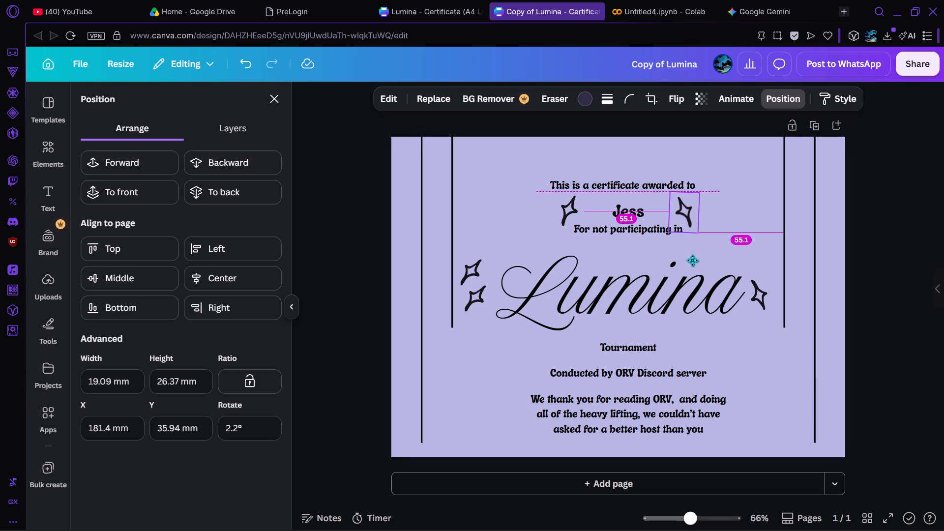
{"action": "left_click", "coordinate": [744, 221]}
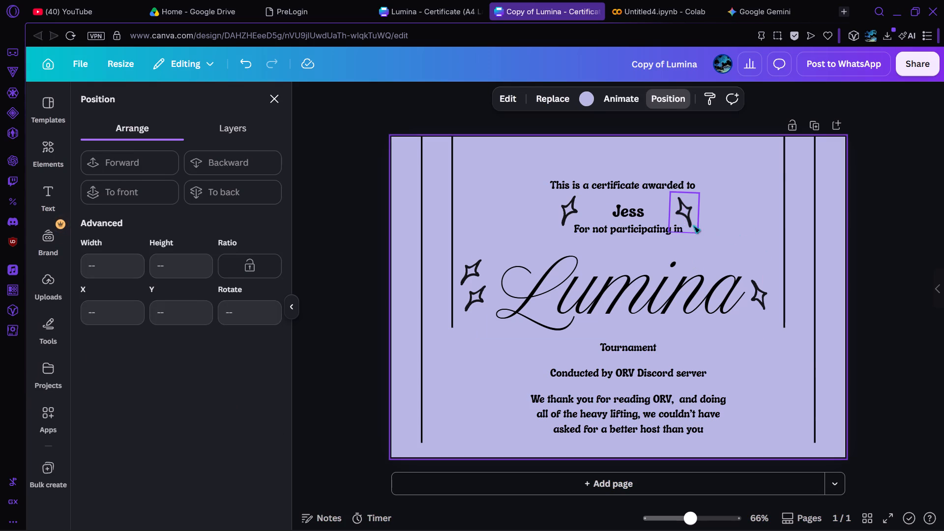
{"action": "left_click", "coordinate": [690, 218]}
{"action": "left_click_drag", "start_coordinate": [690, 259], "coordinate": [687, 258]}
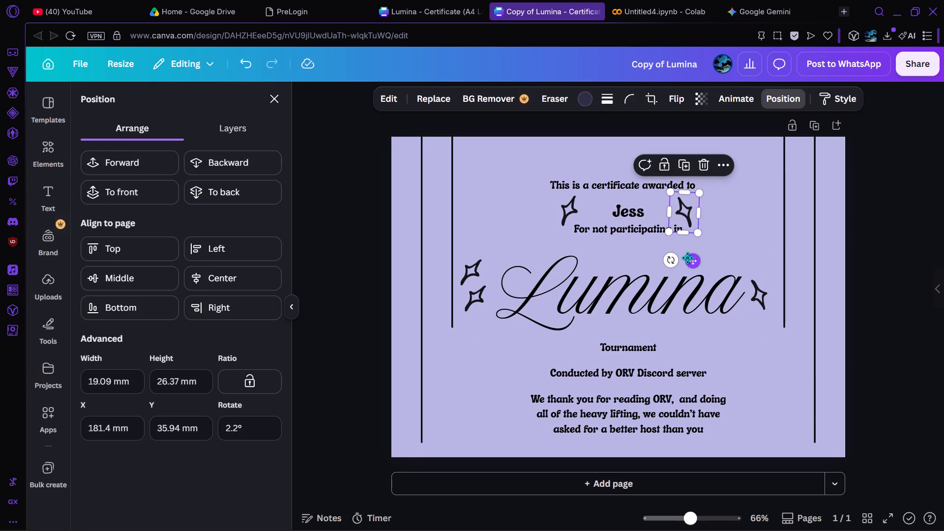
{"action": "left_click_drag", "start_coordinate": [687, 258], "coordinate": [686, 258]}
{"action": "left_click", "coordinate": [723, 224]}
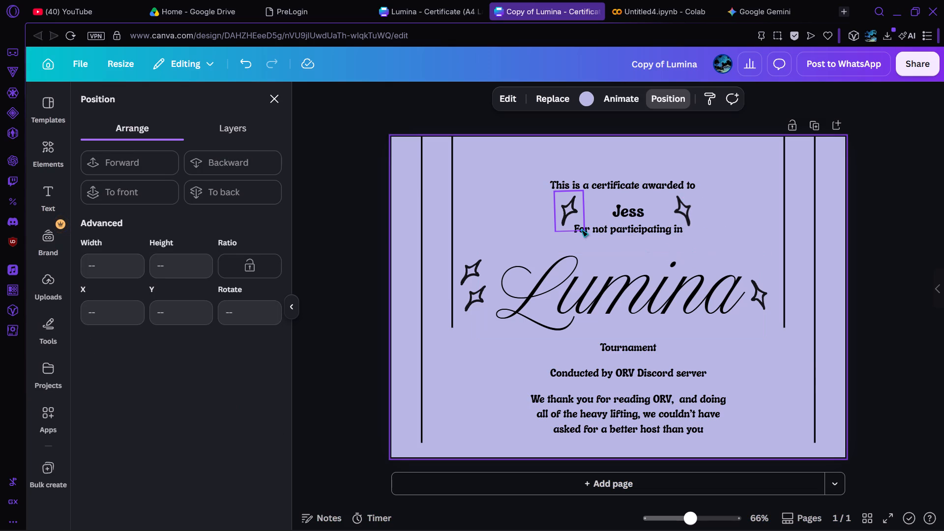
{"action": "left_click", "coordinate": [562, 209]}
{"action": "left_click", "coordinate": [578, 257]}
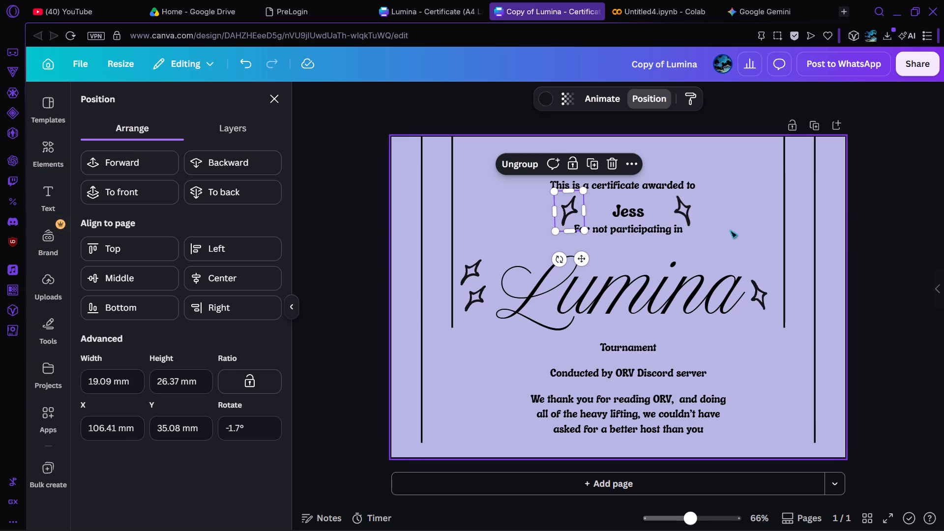
Rotate the star after "Jess" clockwise to about 5.2°.
{"action": "left_click", "coordinate": [692, 217]}
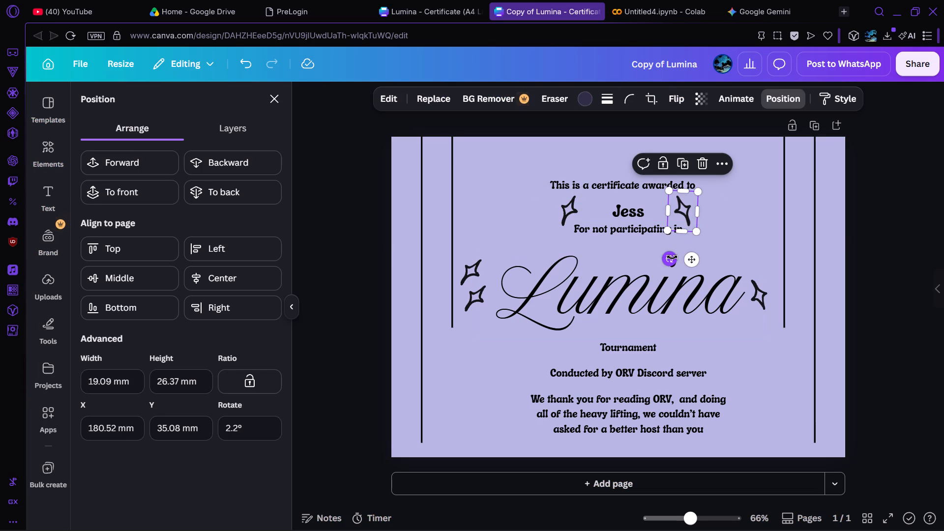
{"action": "left_click", "coordinate": [672, 257]}
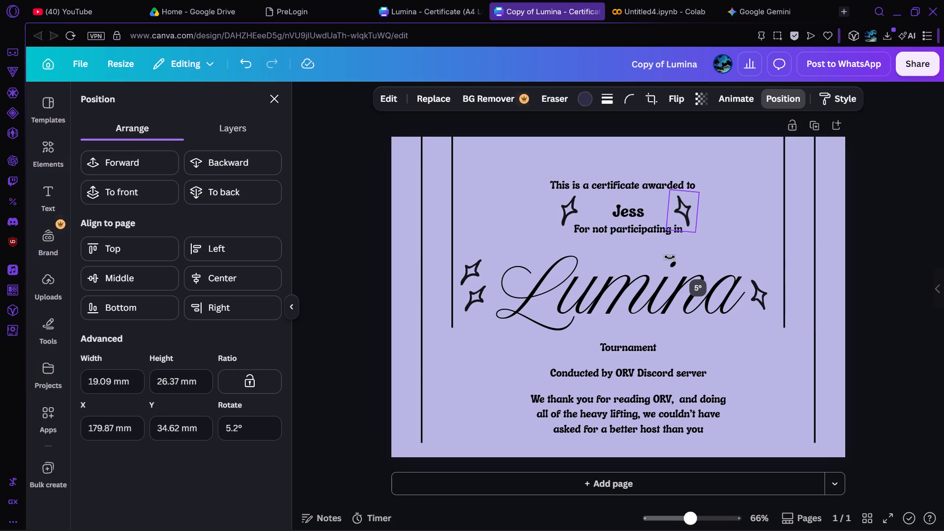
Reposition the star after "Jess" at about X 180.8 mm, Y 34.5 mm, vertically centred with the star before the name.
{"action": "left_click", "coordinate": [690, 260]}
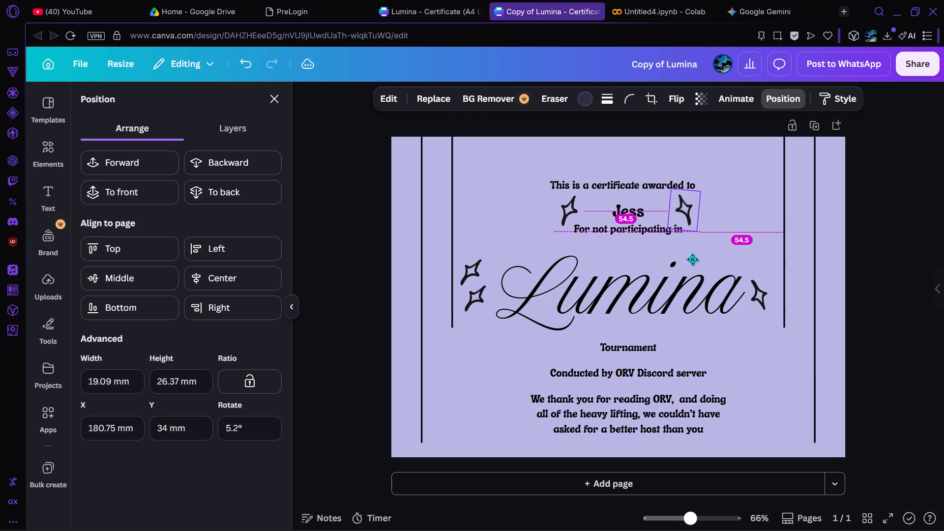
{"action": "left_click", "coordinate": [743, 245]}
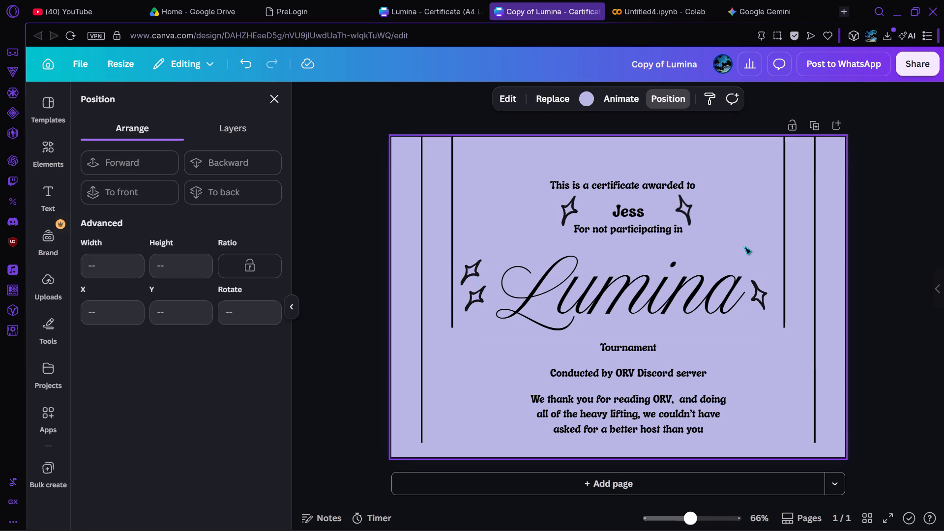
{"action": "left_click", "coordinate": [693, 212]}
{"action": "left_click", "coordinate": [686, 258]}
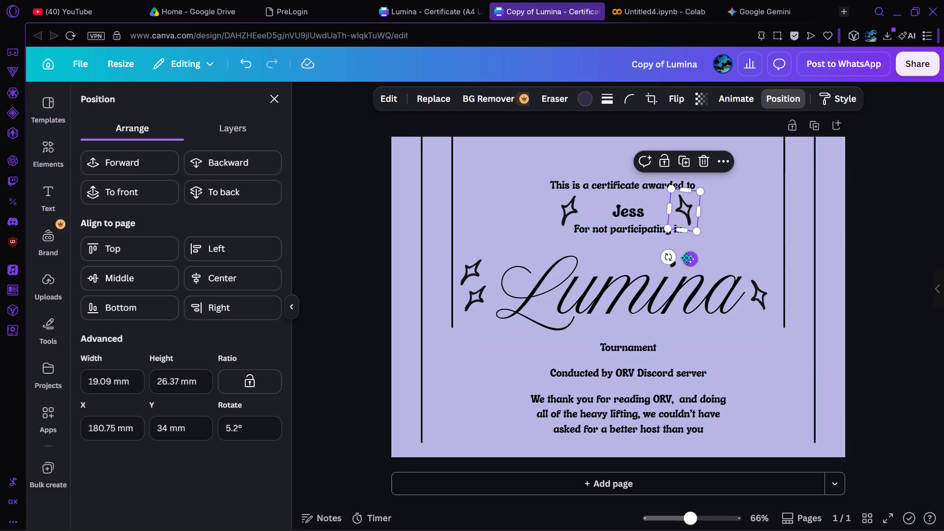
{"action": "left_click", "coordinate": [739, 238]}
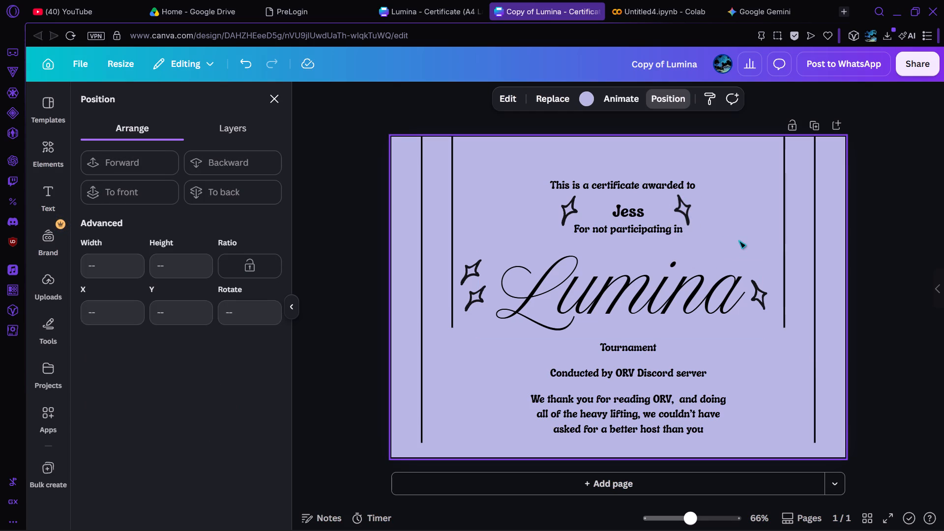
{"action": "left_click", "coordinate": [688, 206]}
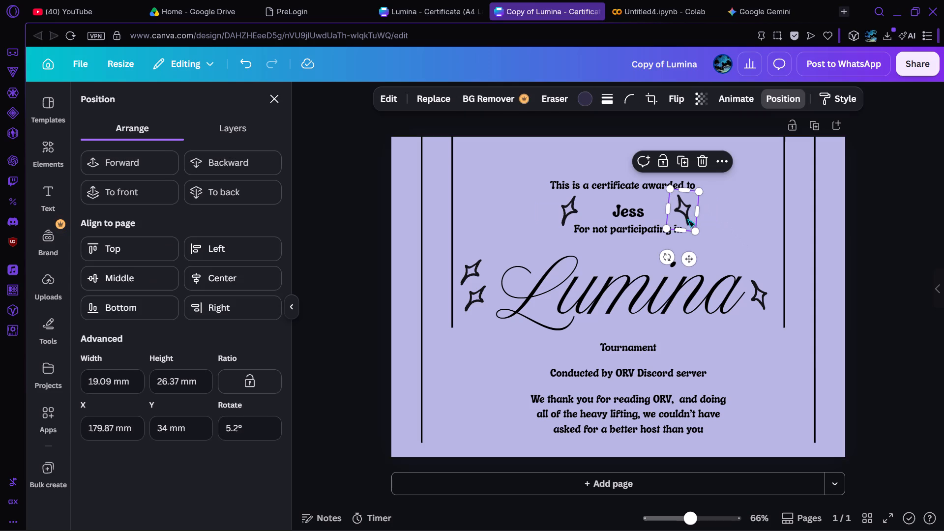
{"action": "left_click", "coordinate": [690, 255]}
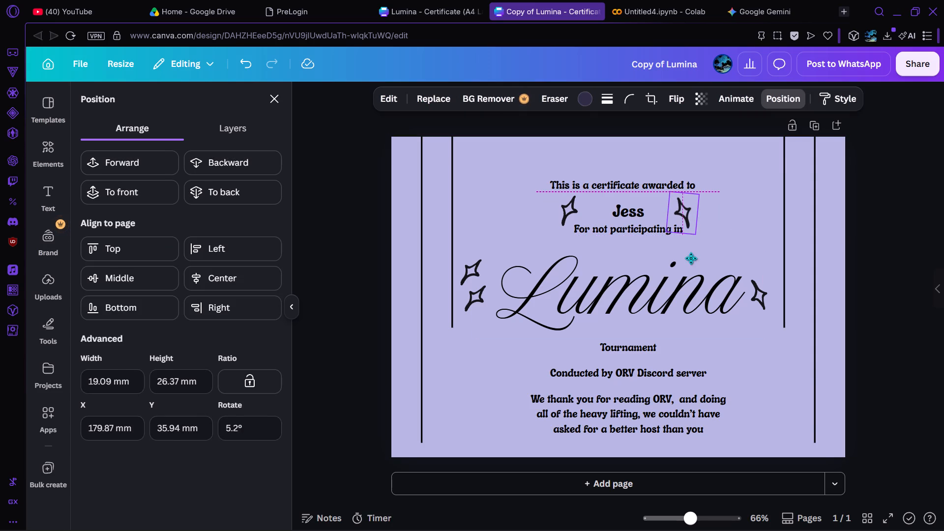
{"action": "left_click", "coordinate": [743, 246]}
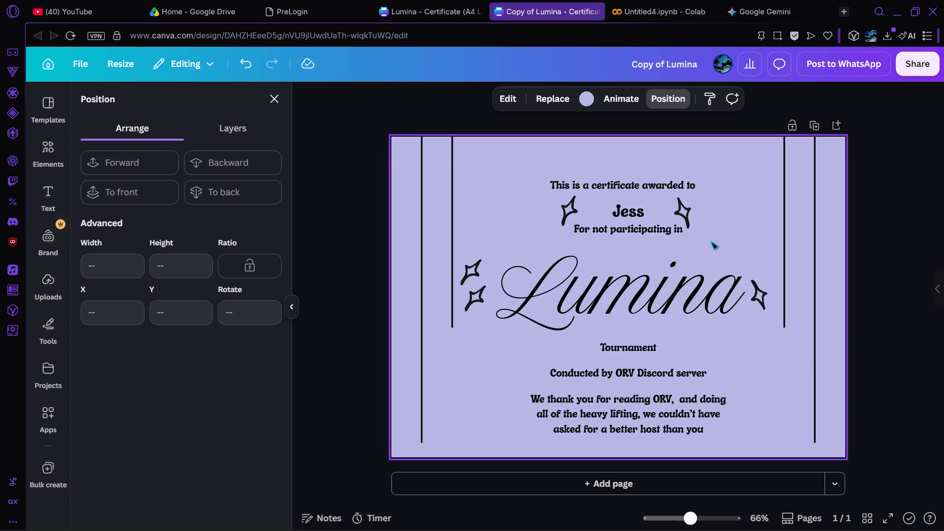
{"action": "left_click", "coordinate": [684, 222]}
{"action": "left_click", "coordinate": [692, 260]}
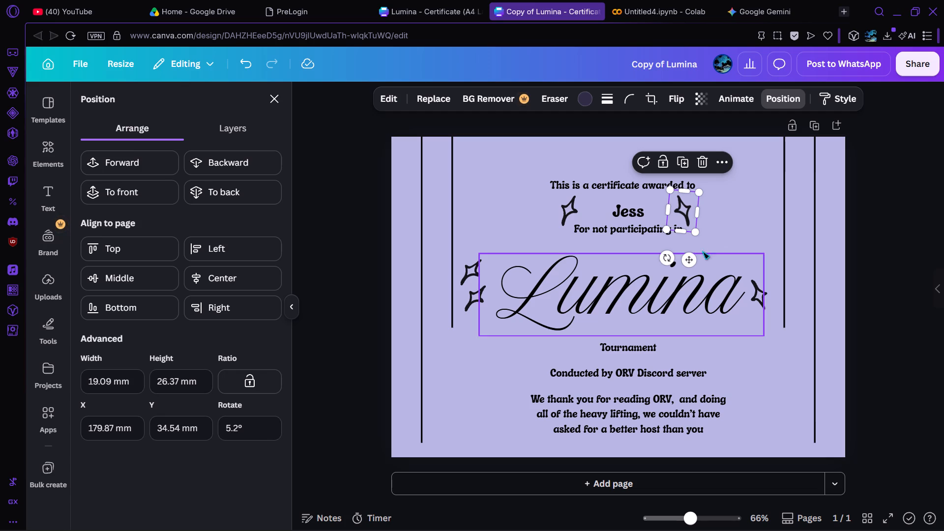
{"action": "left_click", "coordinate": [690, 261]}
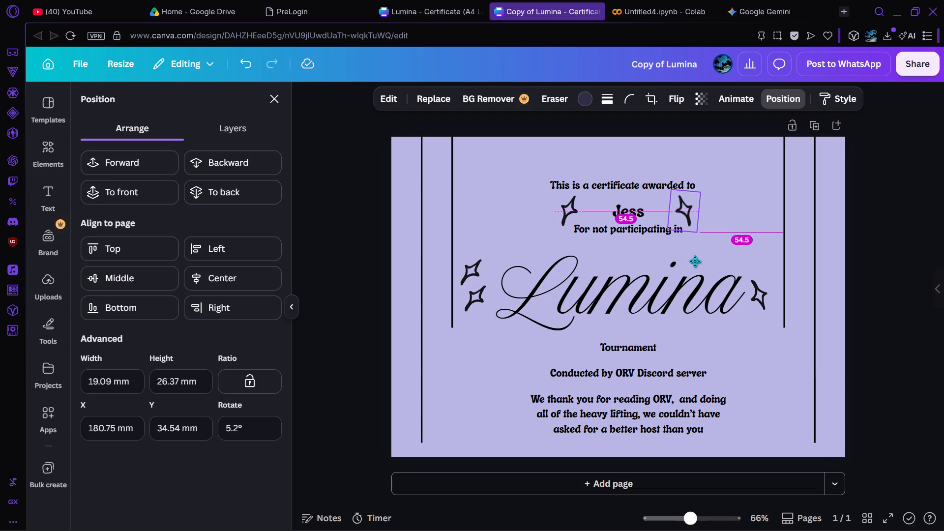
{"action": "left_click", "coordinate": [737, 233]}
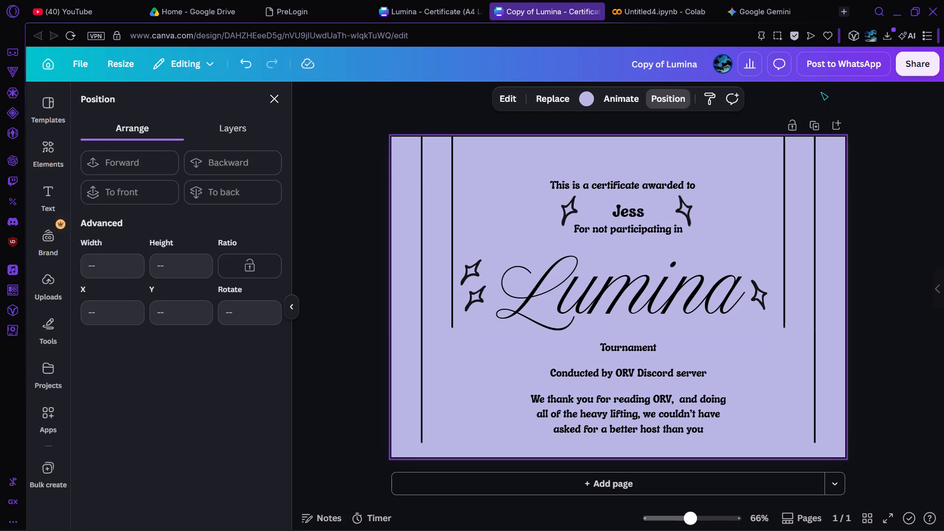
{"action": "left_click", "coordinate": [290, 309]}
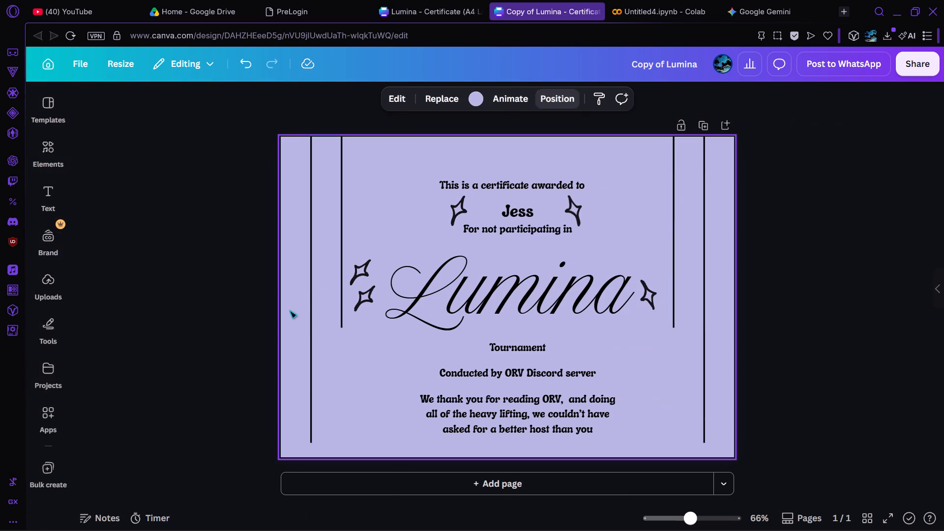
Download Jess's finished certificate as a PNG.
{"action": "left_click", "coordinate": [905, 66]}
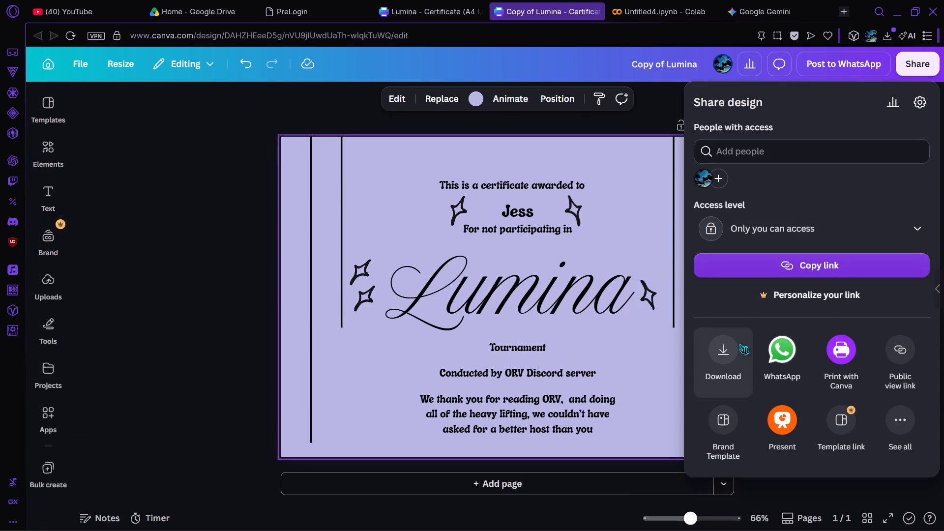
{"action": "left_click", "coordinate": [739, 345]}
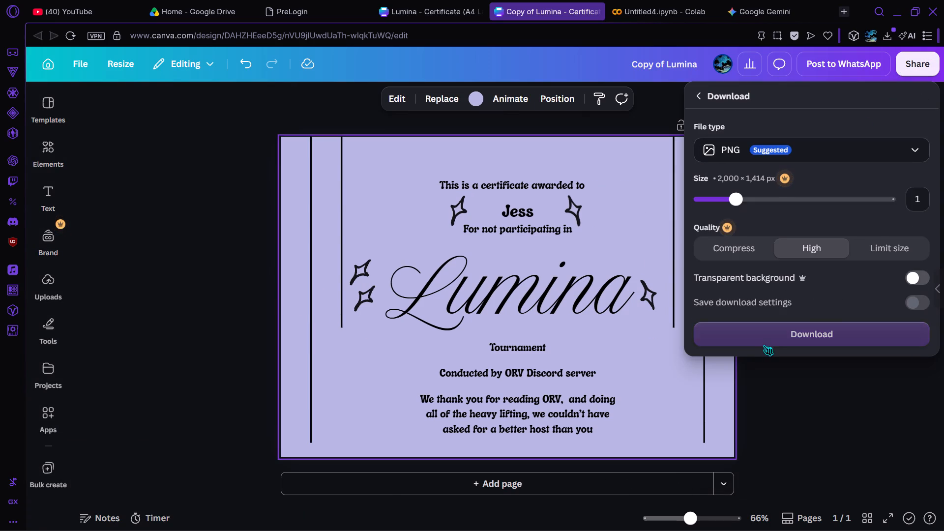
{"action": "left_click", "coordinate": [789, 340]}
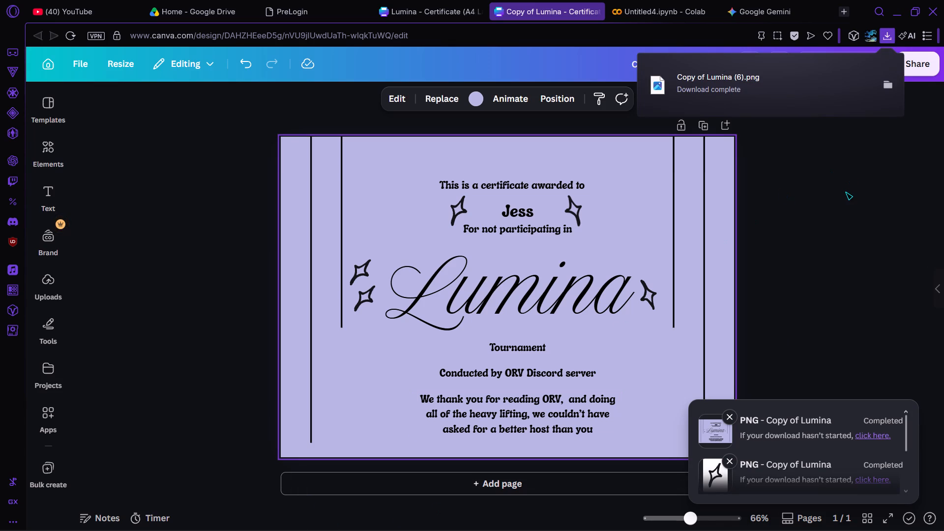
Switch to the Downloads folder in File Explorer, refresh the listing and delete the file Copy of Lumina (5).
{"action": "key", "text": "alt+Tab"}
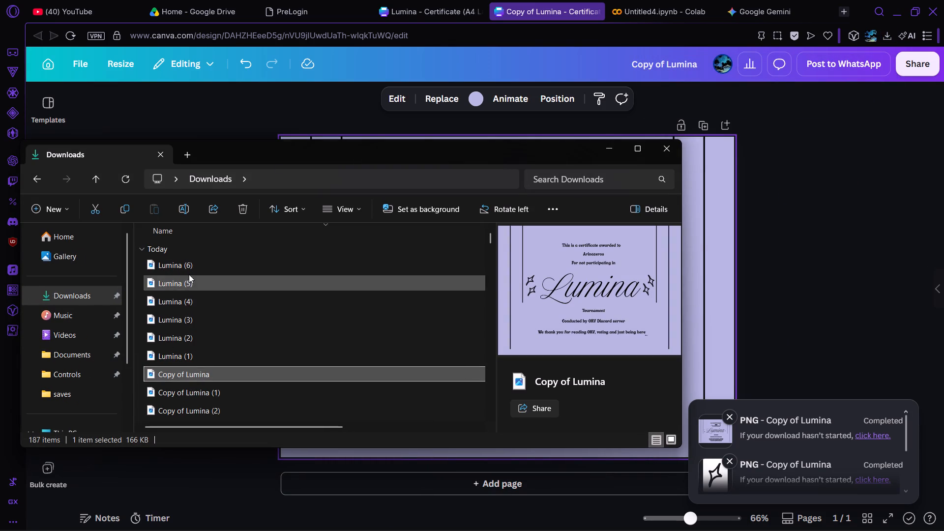
{"action": "scroll", "coordinate": [245, 383], "scroll_direction": "down", "scroll_amount": 4}
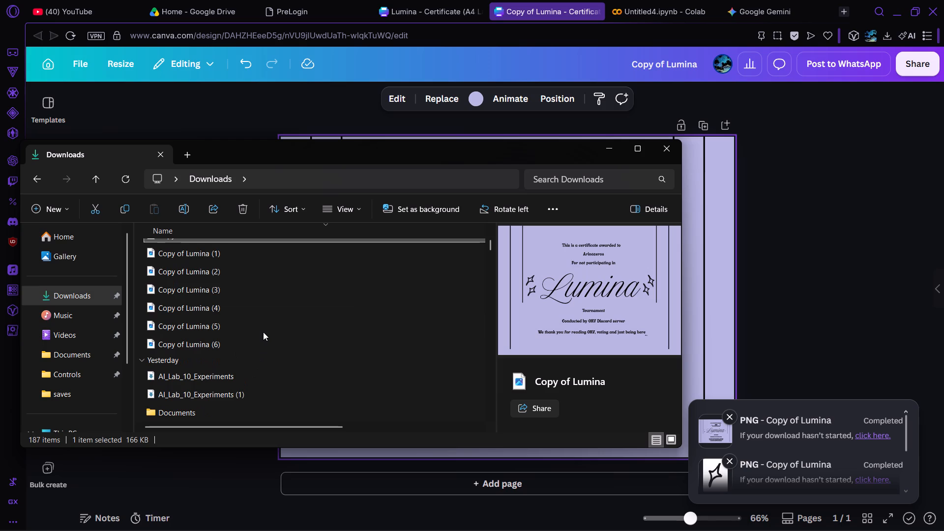
{"action": "left_click", "coordinate": [121, 184]}
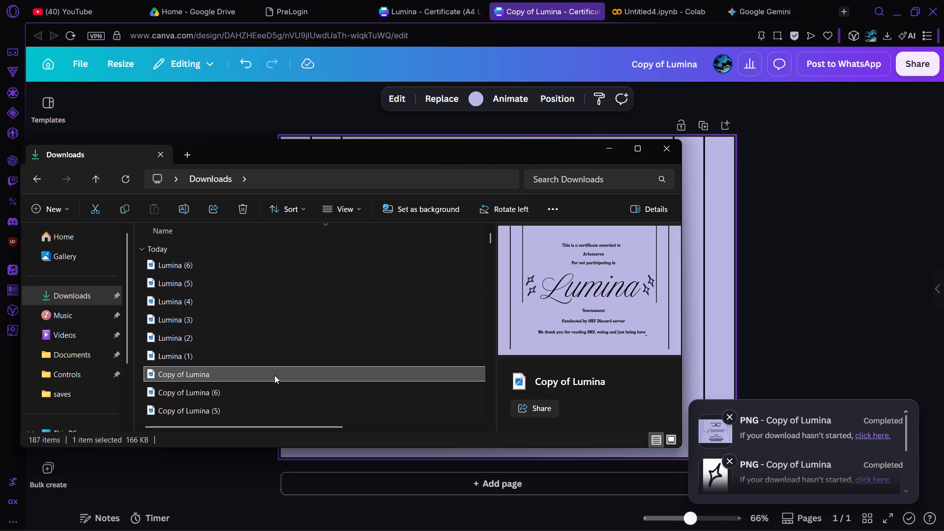
{"action": "scroll", "coordinate": [275, 377], "scroll_direction": "down", "scroll_amount": 4}
{"action": "scroll", "coordinate": [234, 317], "scroll_direction": "up", "scroll_amount": 3}
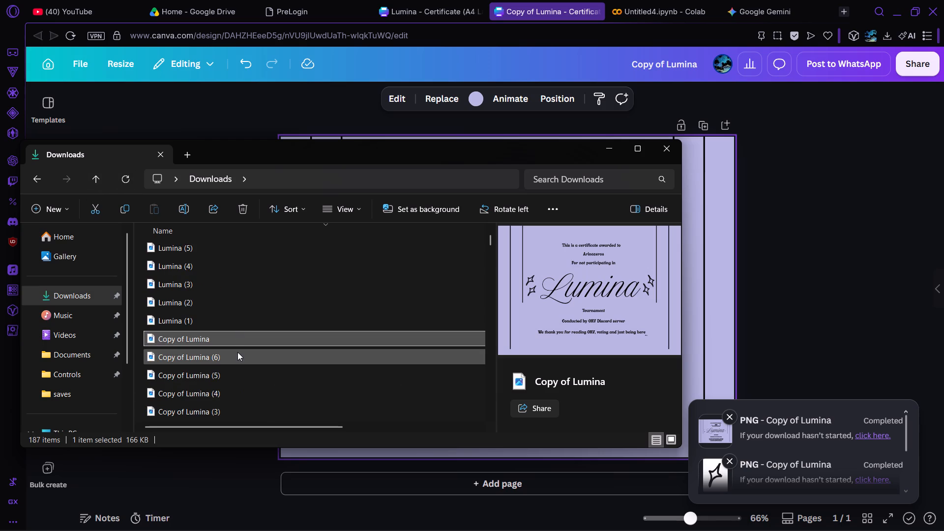
{"action": "left_click", "coordinate": [237, 352]}
{"action": "left_click", "coordinate": [243, 367]}
{"action": "left_click", "coordinate": [244, 372]}
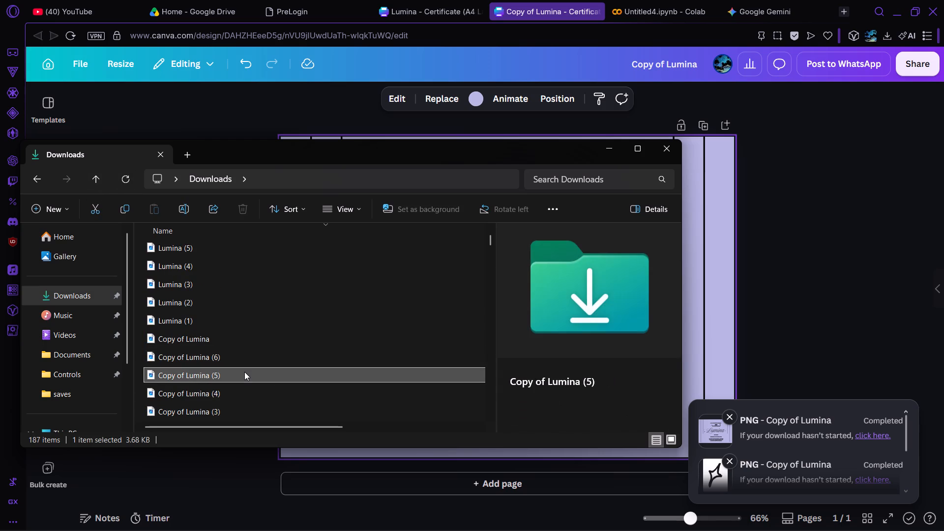
{"action": "left_click", "coordinate": [238, 214]}
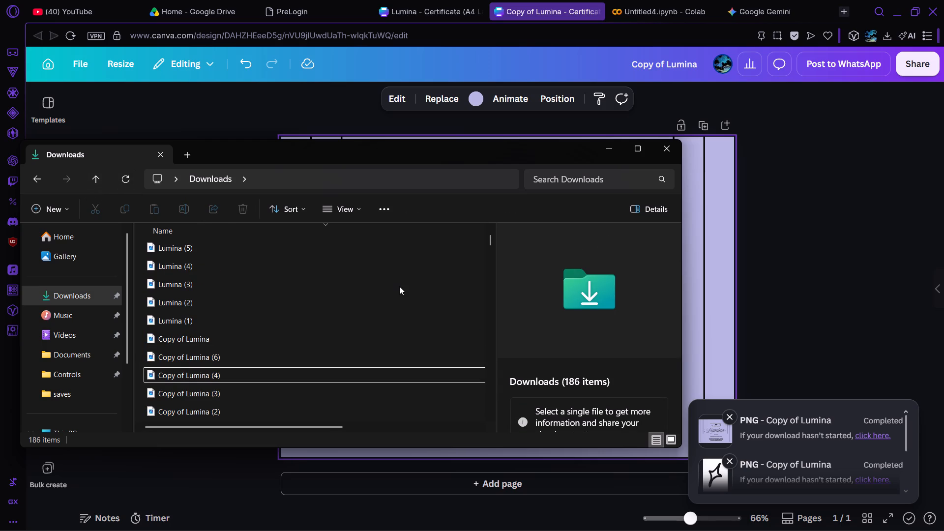
Select the Copy of Lumina file in Downloads to preview that certificate.
{"action": "scroll", "coordinate": [324, 324], "scroll_direction": "down", "scroll_amount": 2}
{"action": "left_click", "coordinate": [238, 275]}
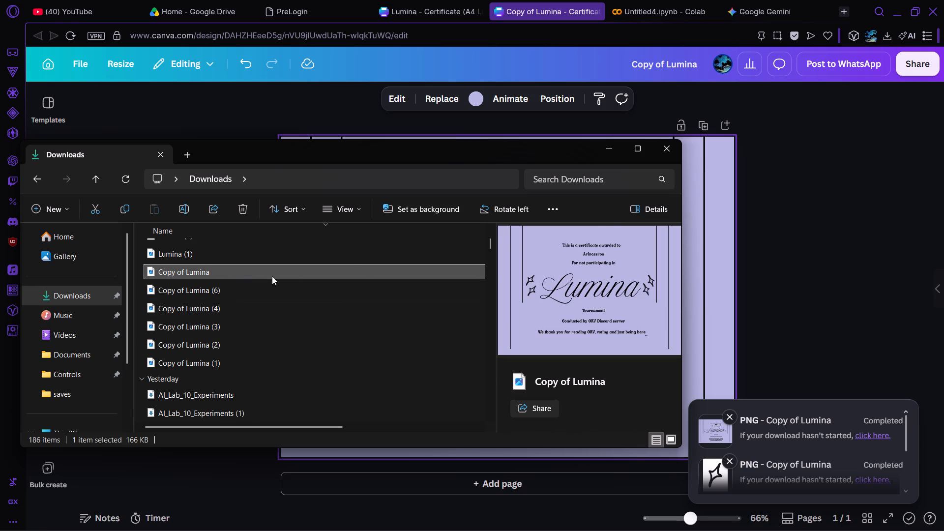
Search Flow Launcher for "dis" and launch the best match.
{"action": "key", "text": "alt+super+space"}
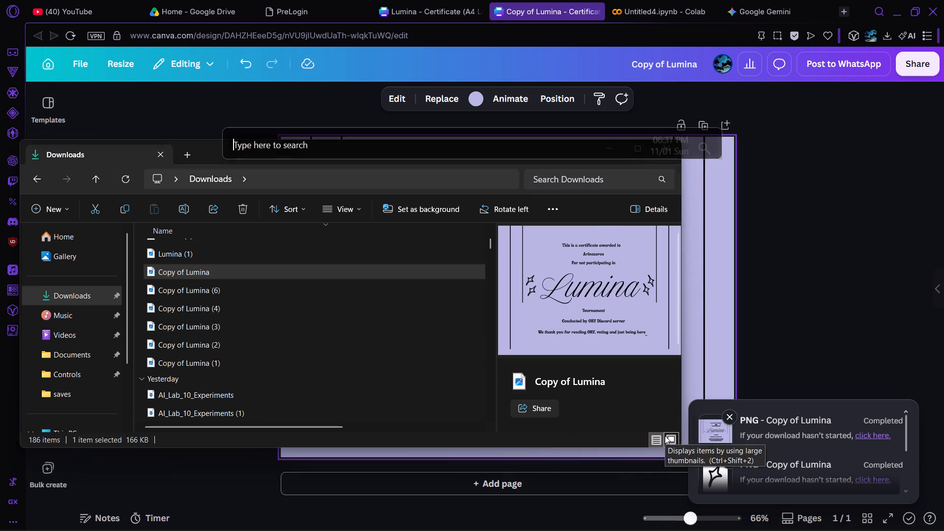
{"action": "type", "text": "dis"}
{"action": "key", "text": "Return"}
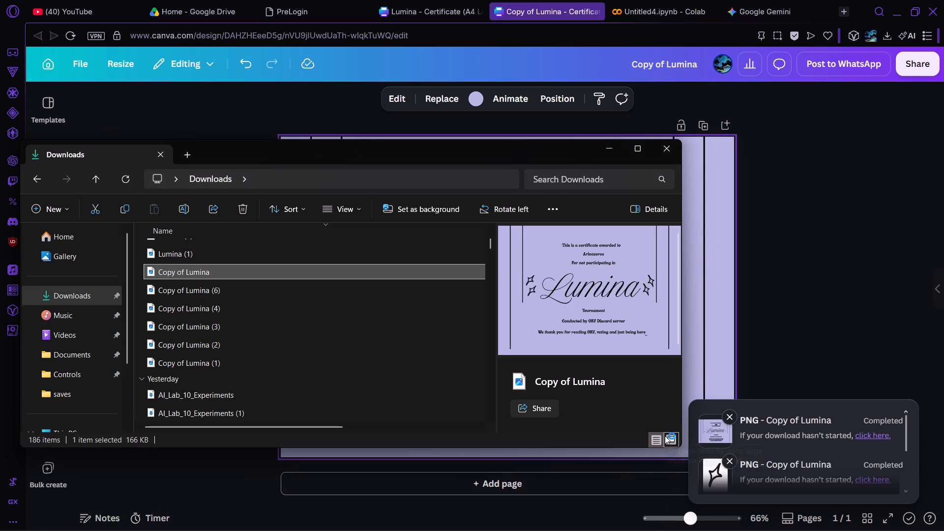